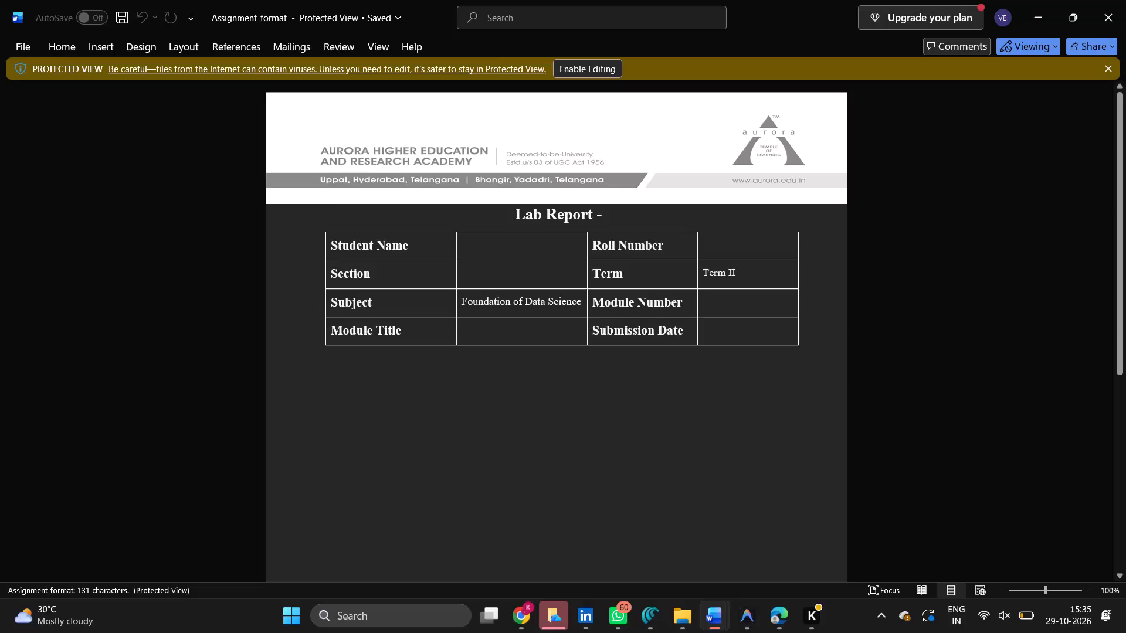
Look over the protected Assignment_format document and enable editing in it.
scroll(540, 335, "down", 4)
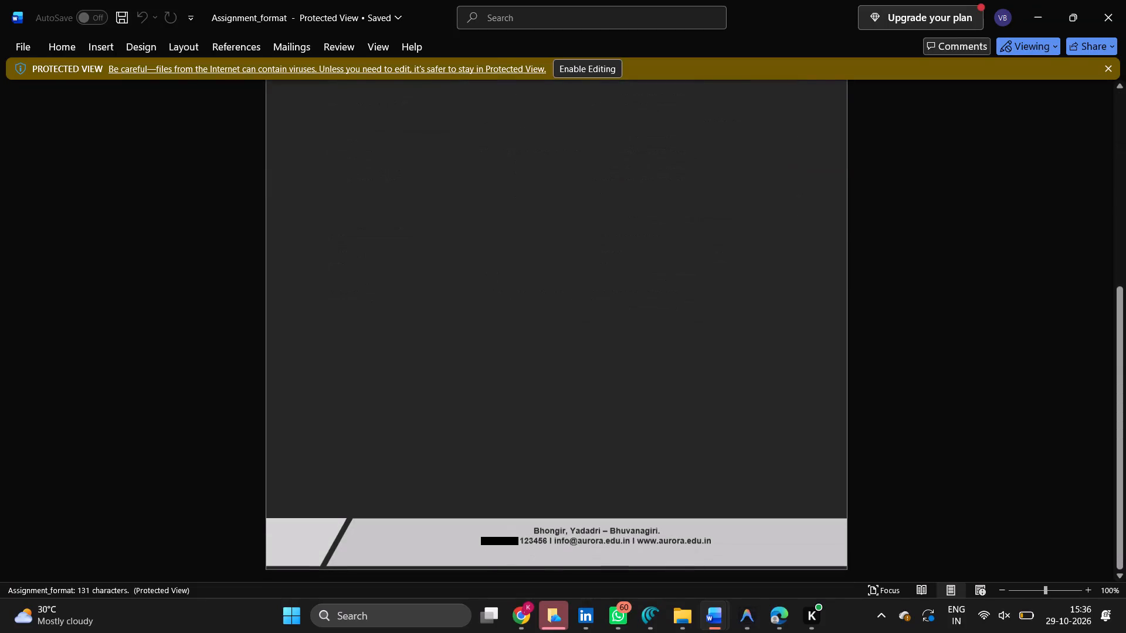
scroll(540, 335, "down", 4)
scroll(379, 319, "up", 7)
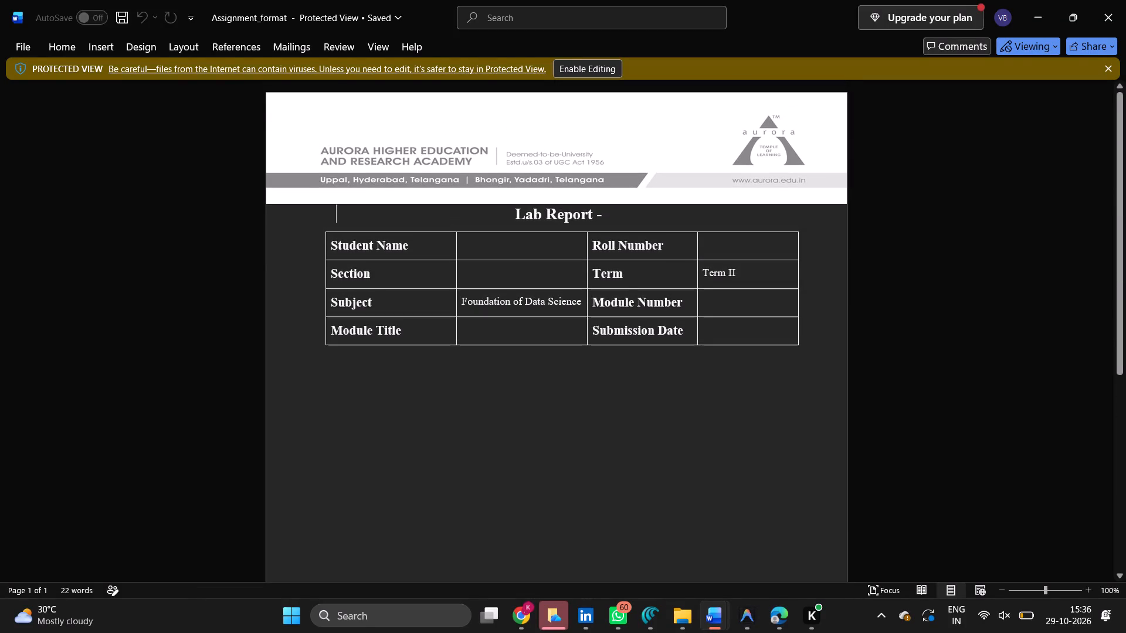
left_click(616, 210)
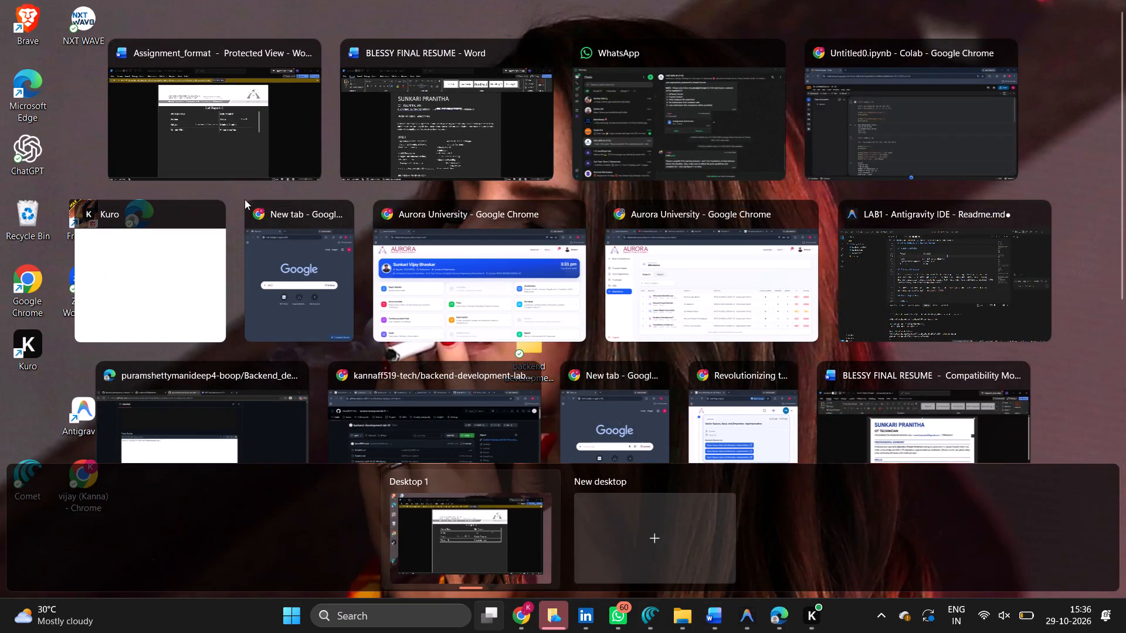
left_click(269, 94)
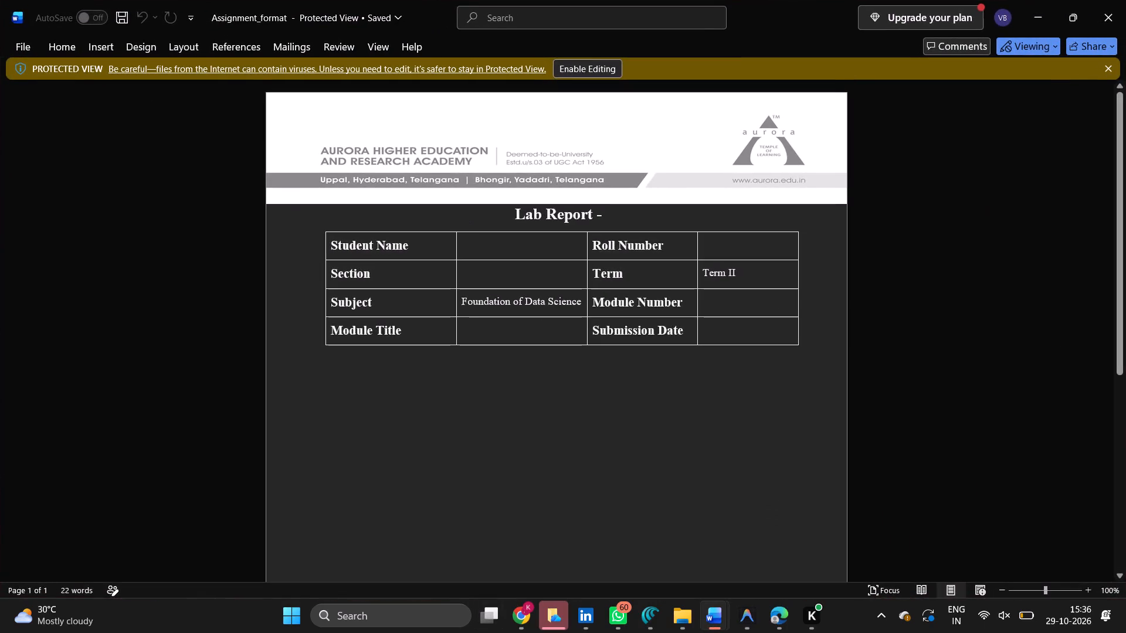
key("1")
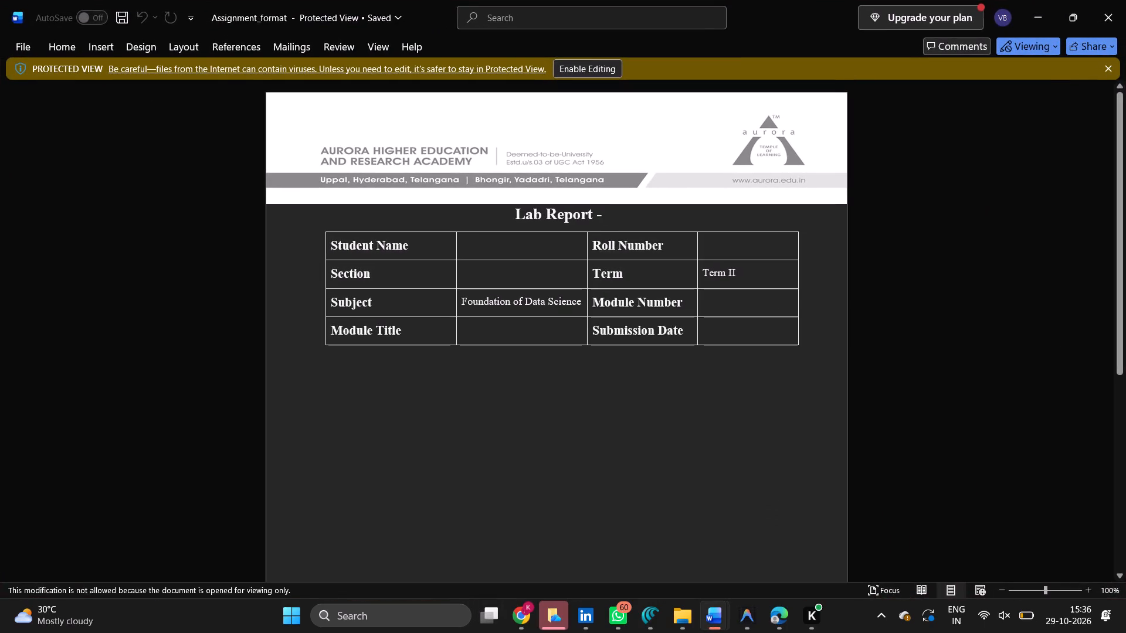
left_click(561, 63)
Complete the document title so that it reads "Lab Report - 1".
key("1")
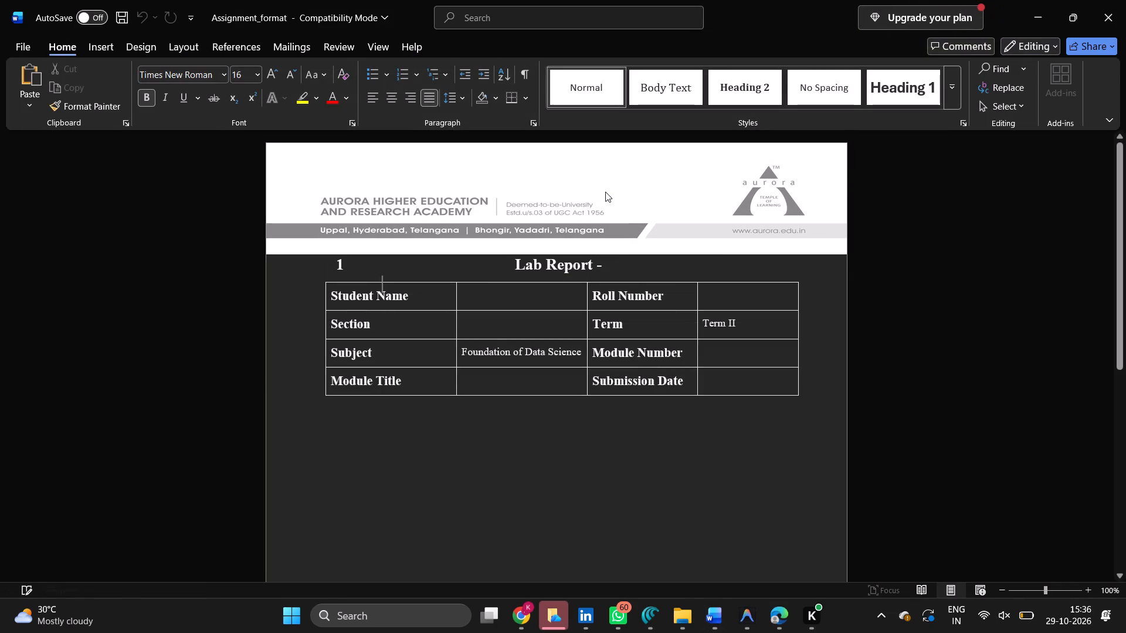
key("BackSpace")
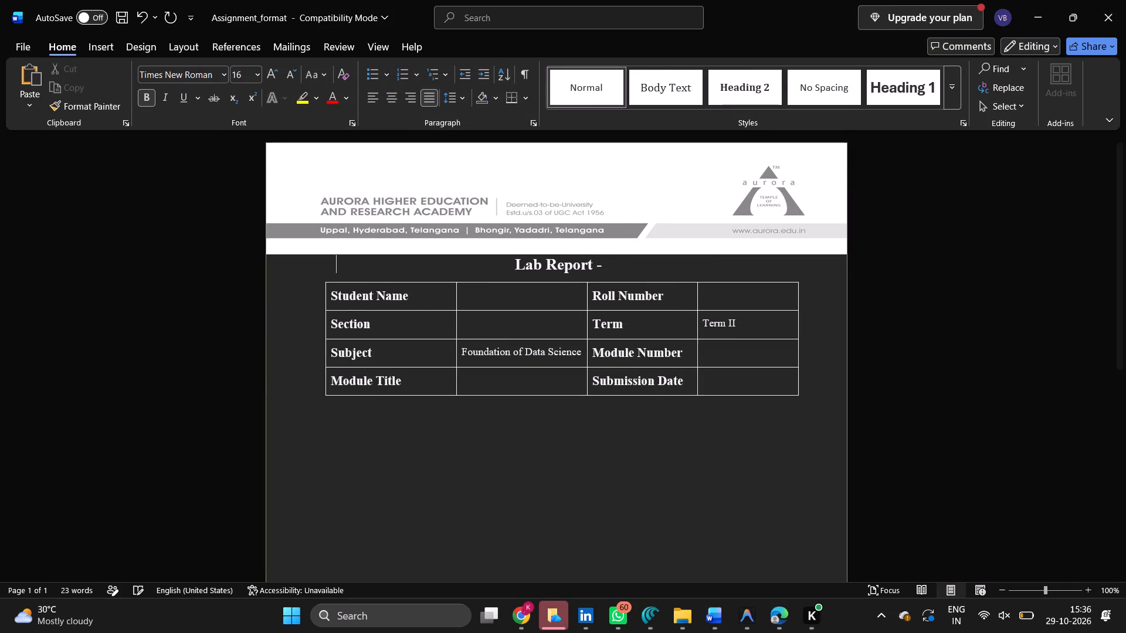
left_click(612, 271)
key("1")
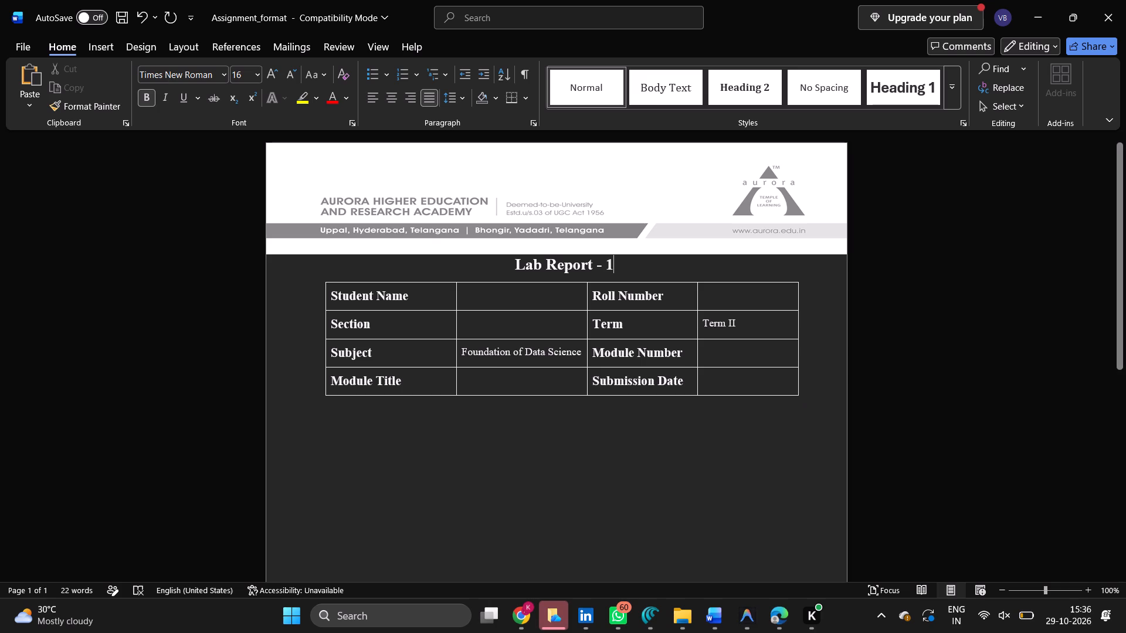
Enter the student's full name in capitals in the empty cell beside Student Name.
left_click(509, 300)
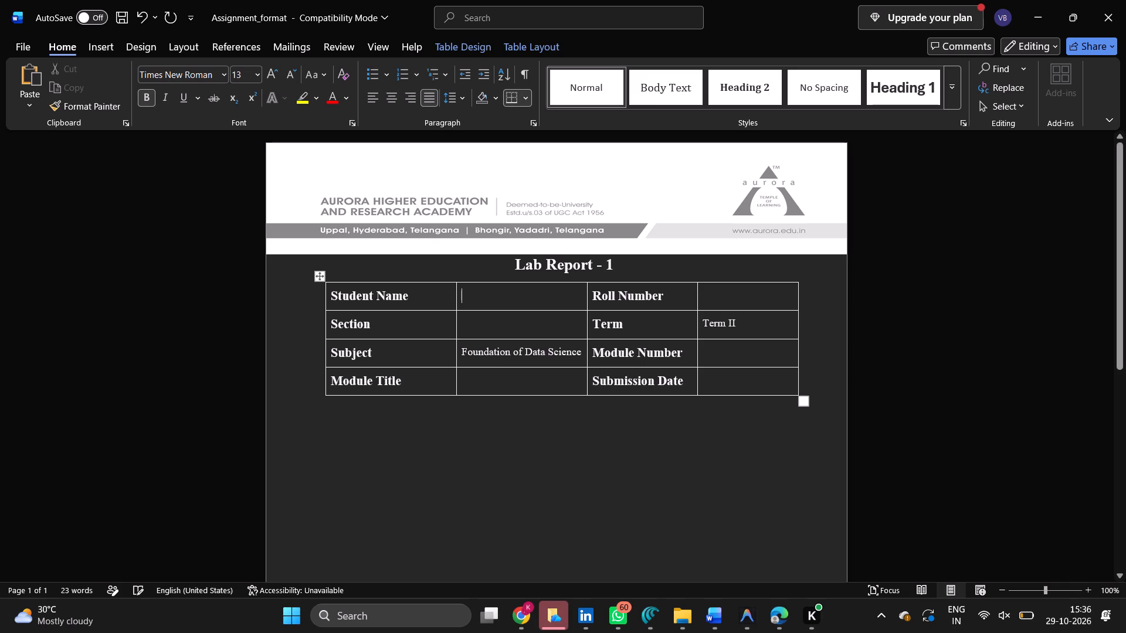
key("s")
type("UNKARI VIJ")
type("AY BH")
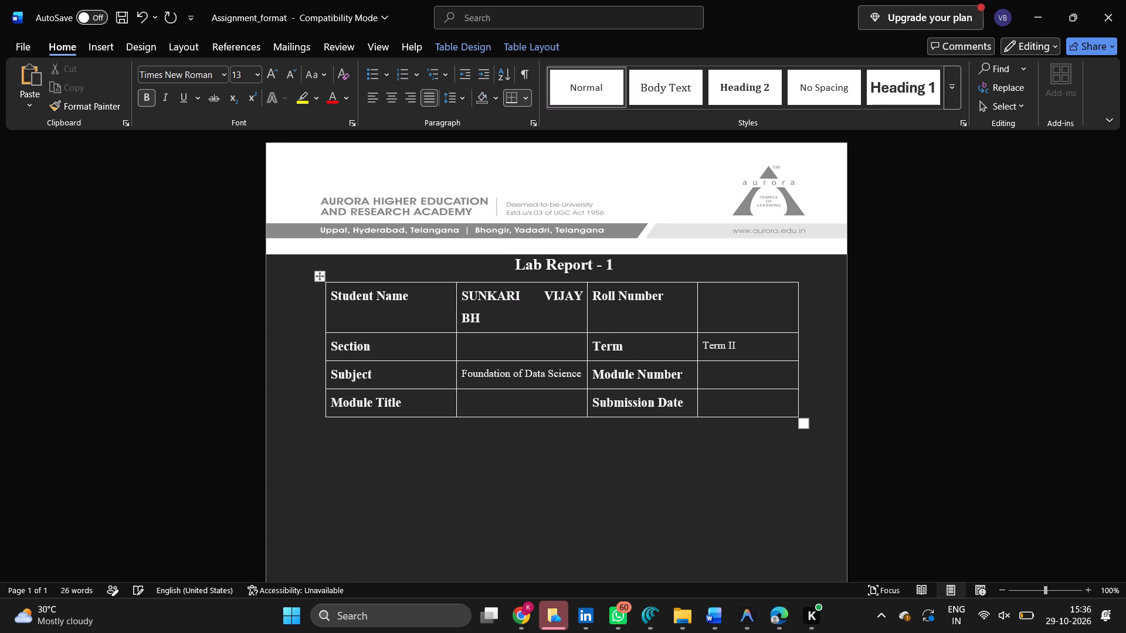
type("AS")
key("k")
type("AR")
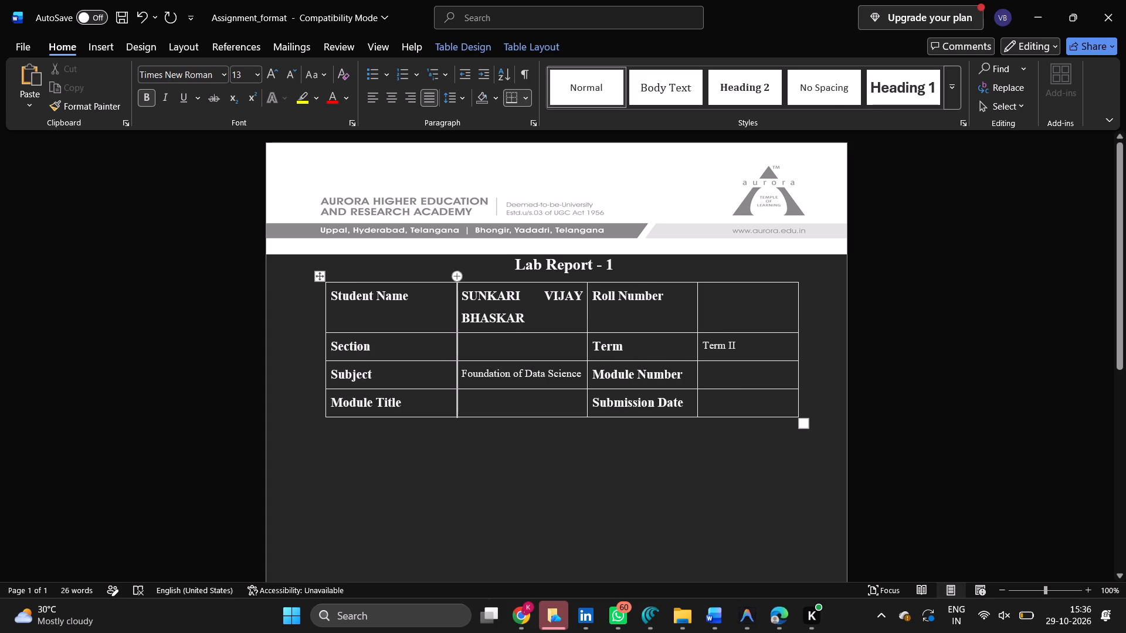
left_click(538, 295)
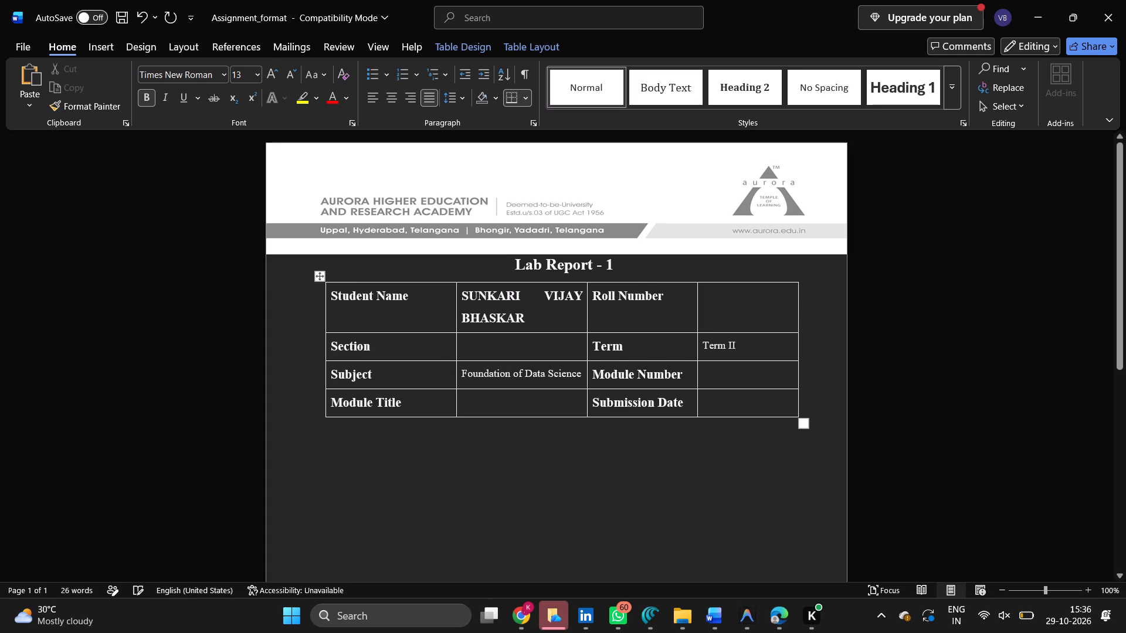
key("BackSpace")
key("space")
Enter the student's roll number in the empty cell beside Roll Number.
left_click(708, 309)
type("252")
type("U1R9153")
Enter "CSE-GEN-" in the empty cell beside Section.
left_click(511, 341)
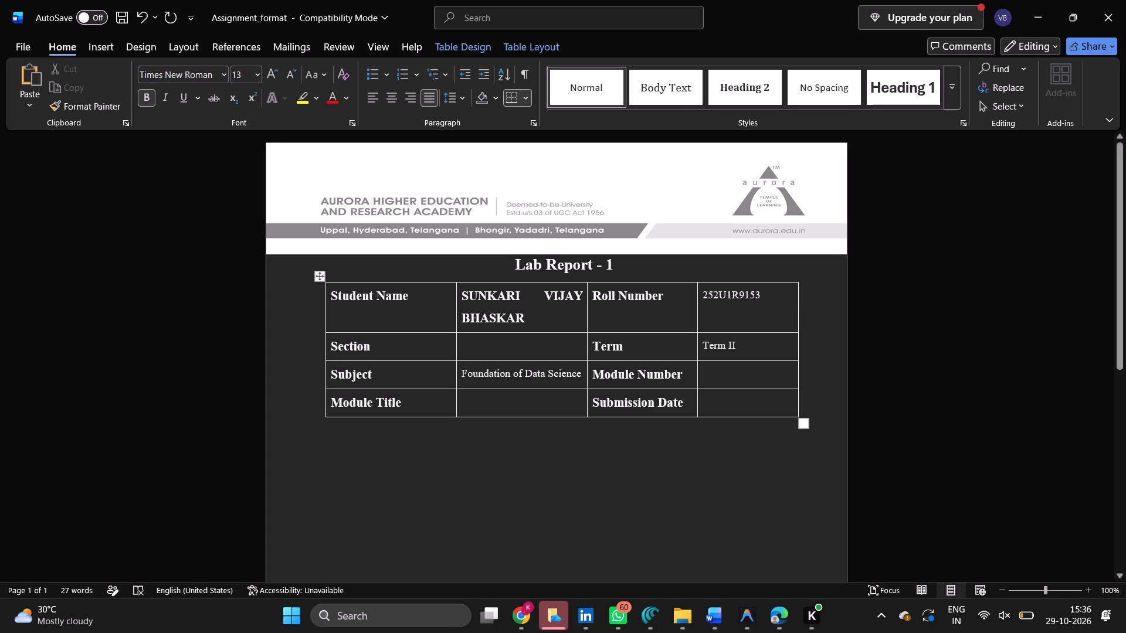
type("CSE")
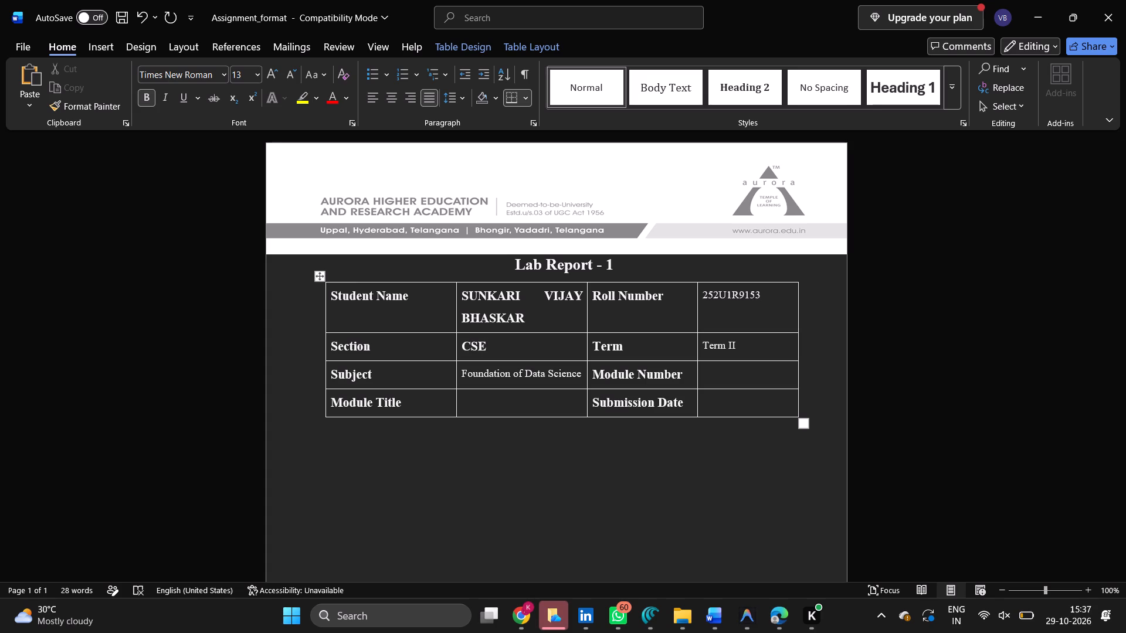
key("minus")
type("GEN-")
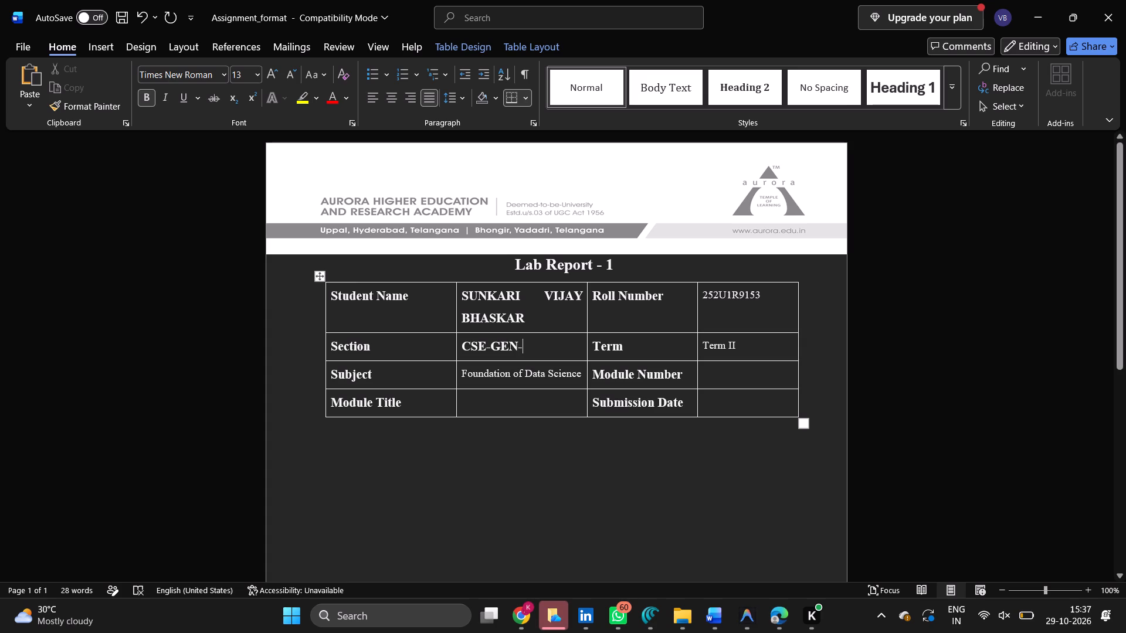
Narrow the table's first two columns, keeping each label and "Foundation of Data Science" on a single line.
left_click_drag(455, 350, 382, 349)
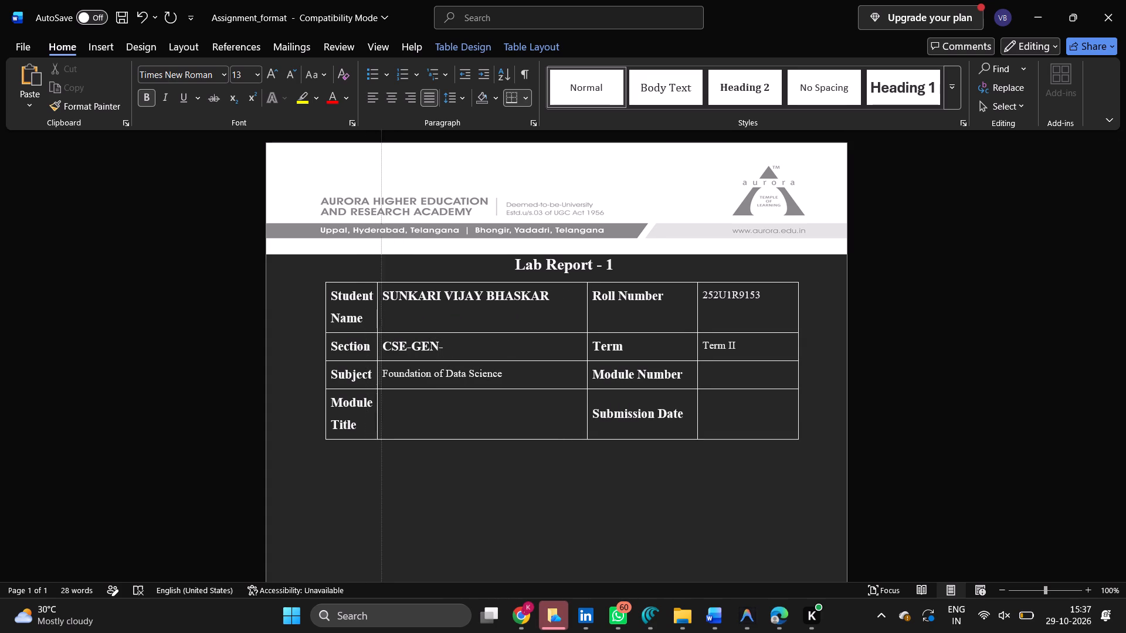
left_click_drag(382, 349, 420, 349)
left_click(544, 296)
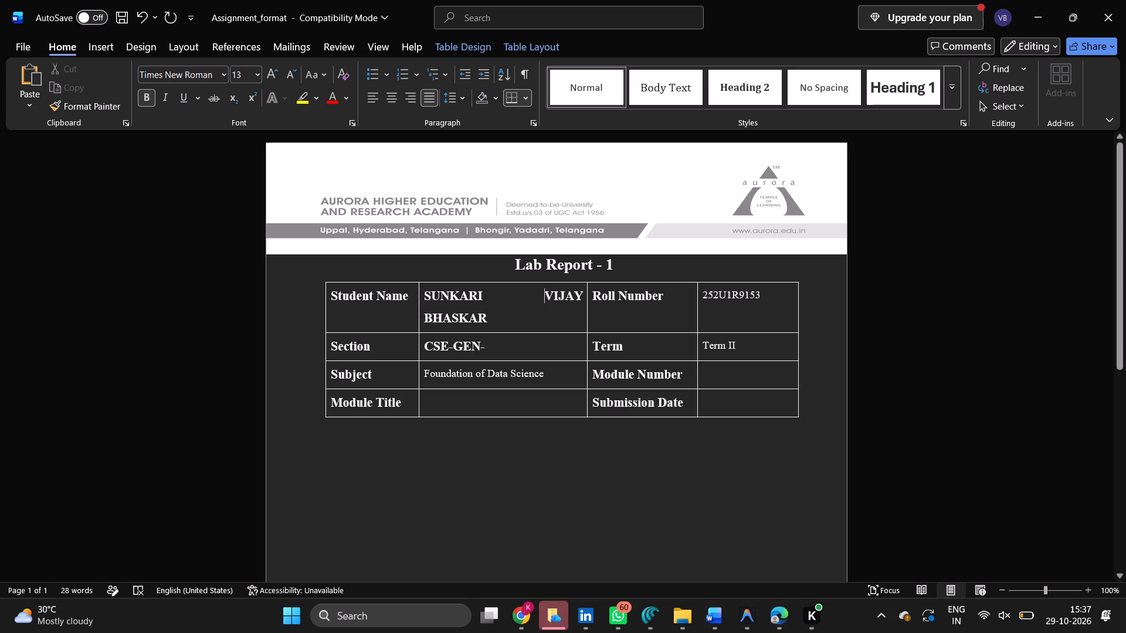
key("BackSpace")
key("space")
left_click_drag(586, 330, 545, 327)
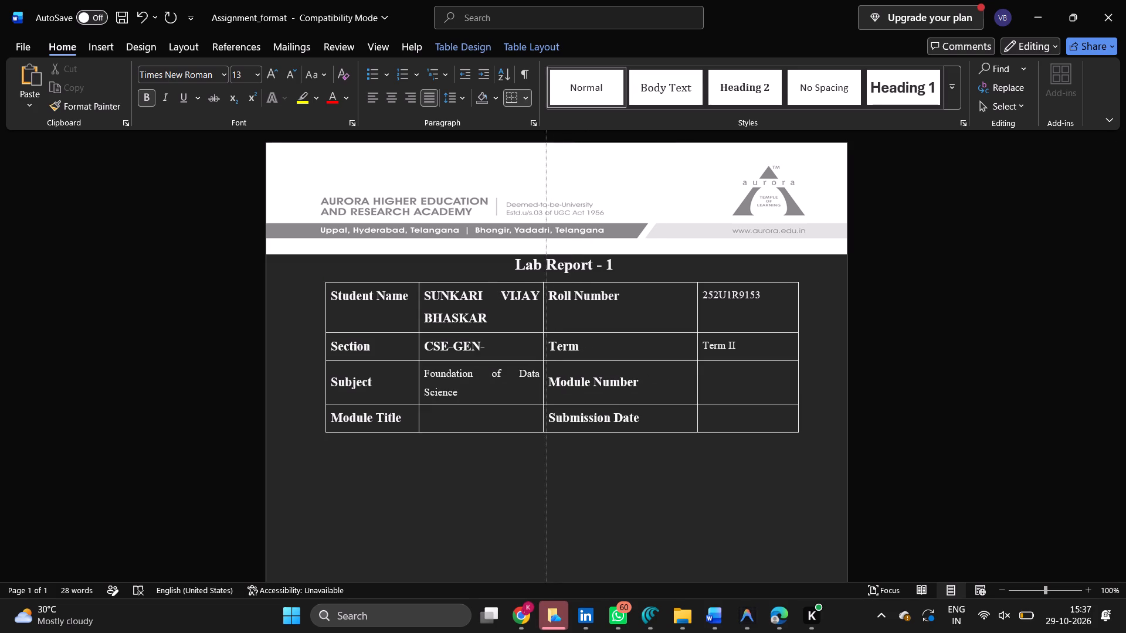
left_click_drag(545, 327, 551, 331)
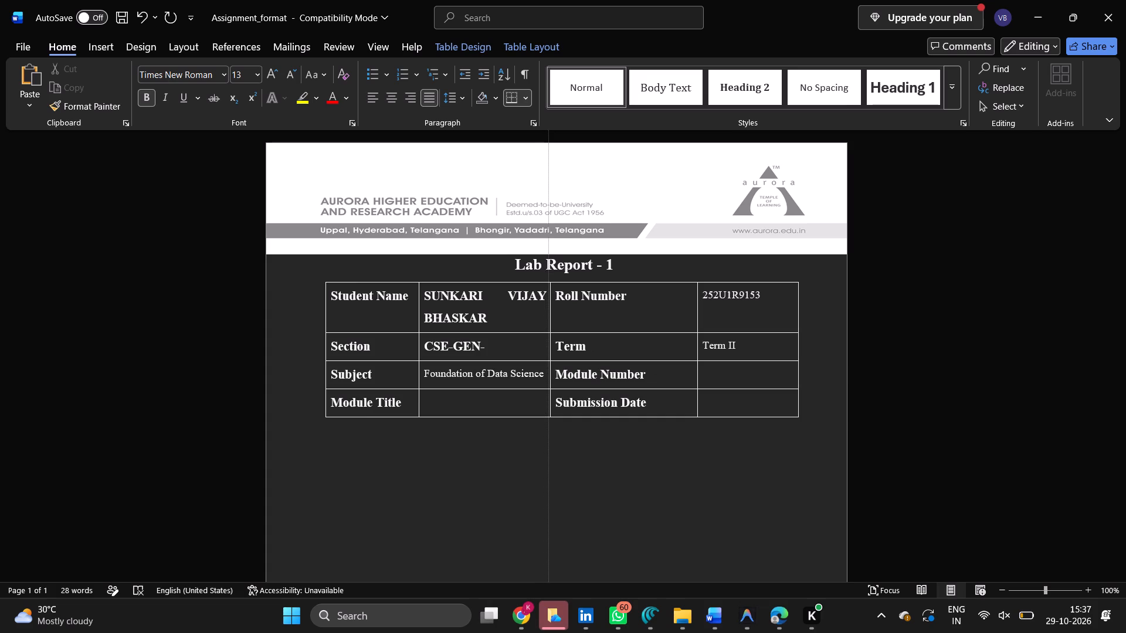
left_click_drag(551, 331, 553, 332)
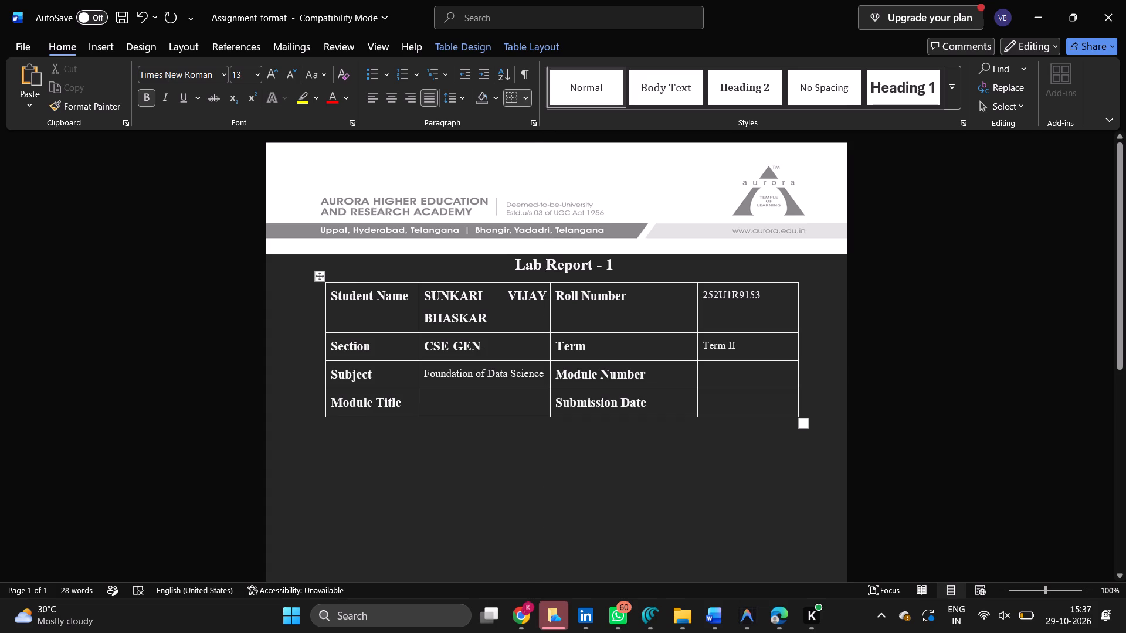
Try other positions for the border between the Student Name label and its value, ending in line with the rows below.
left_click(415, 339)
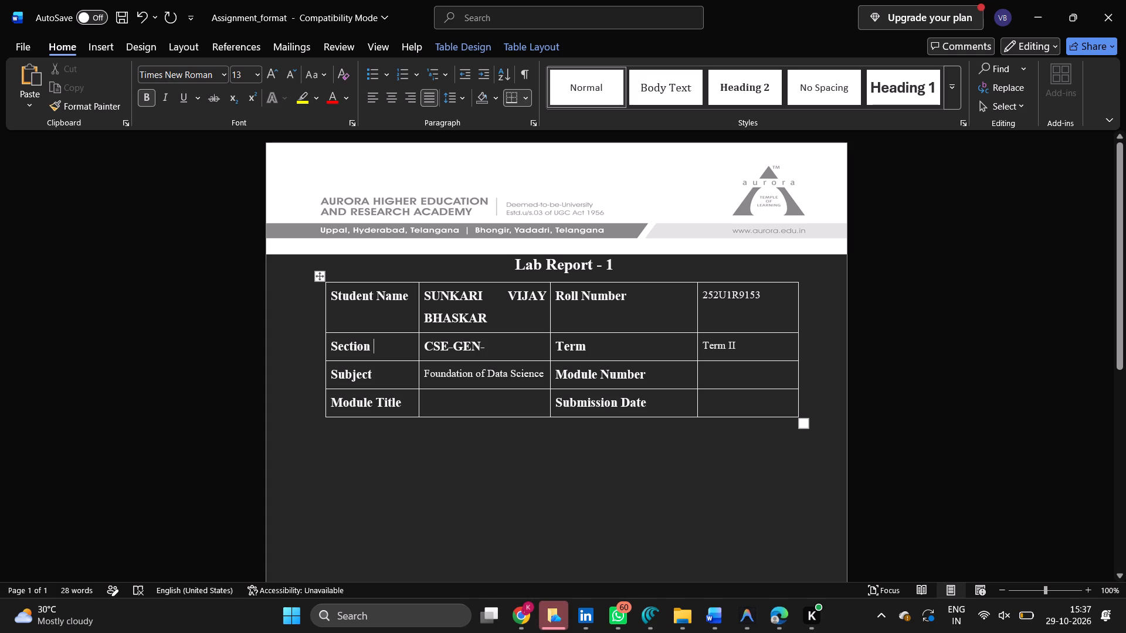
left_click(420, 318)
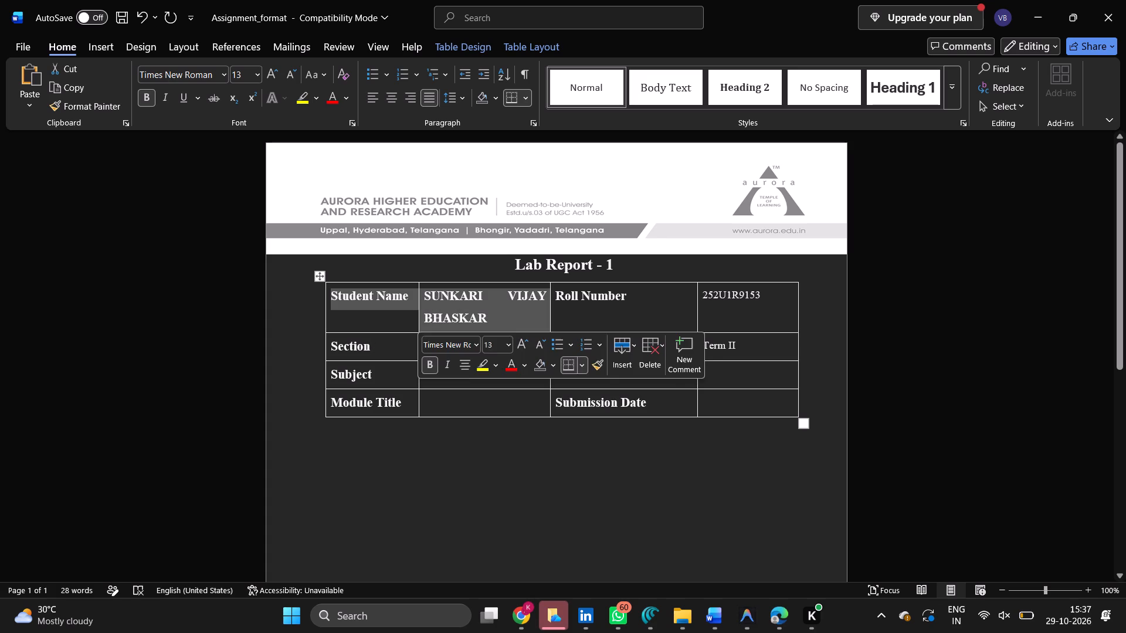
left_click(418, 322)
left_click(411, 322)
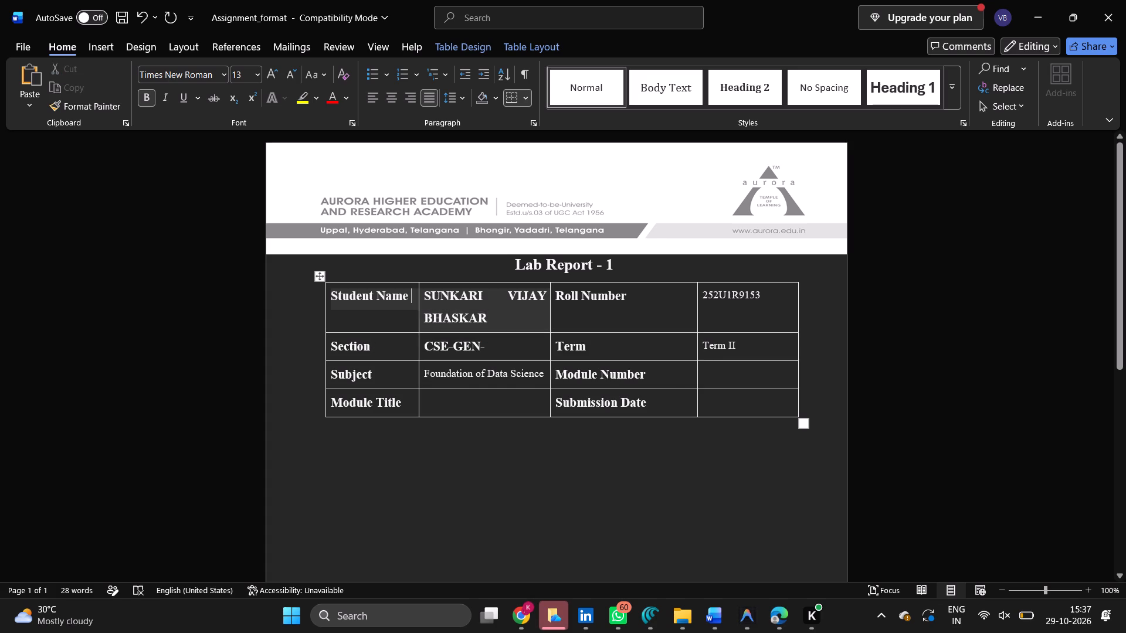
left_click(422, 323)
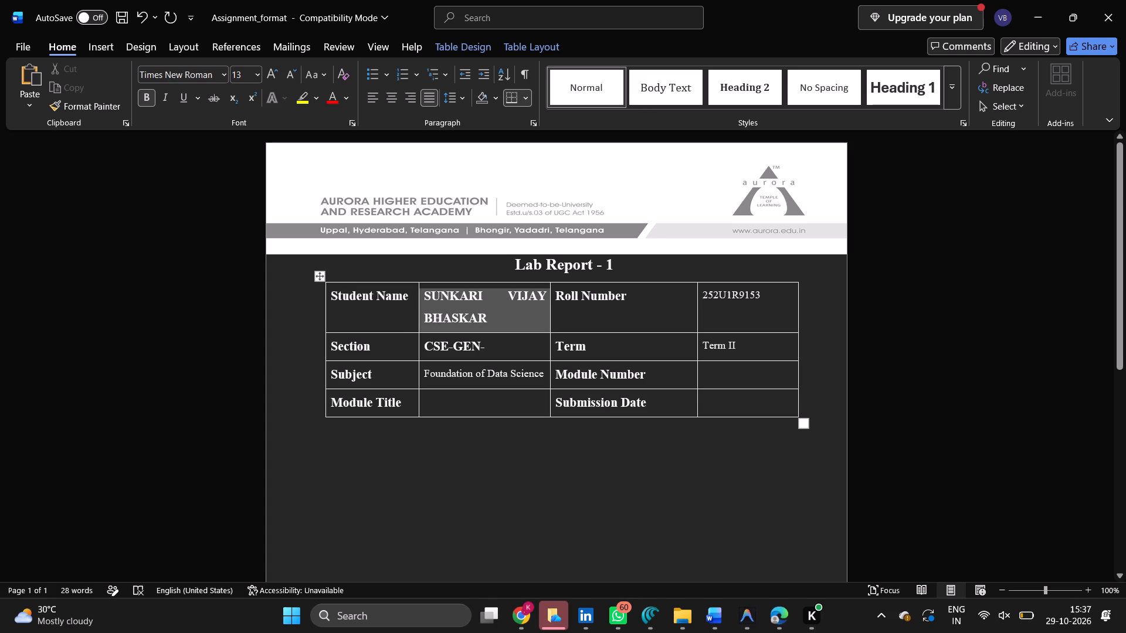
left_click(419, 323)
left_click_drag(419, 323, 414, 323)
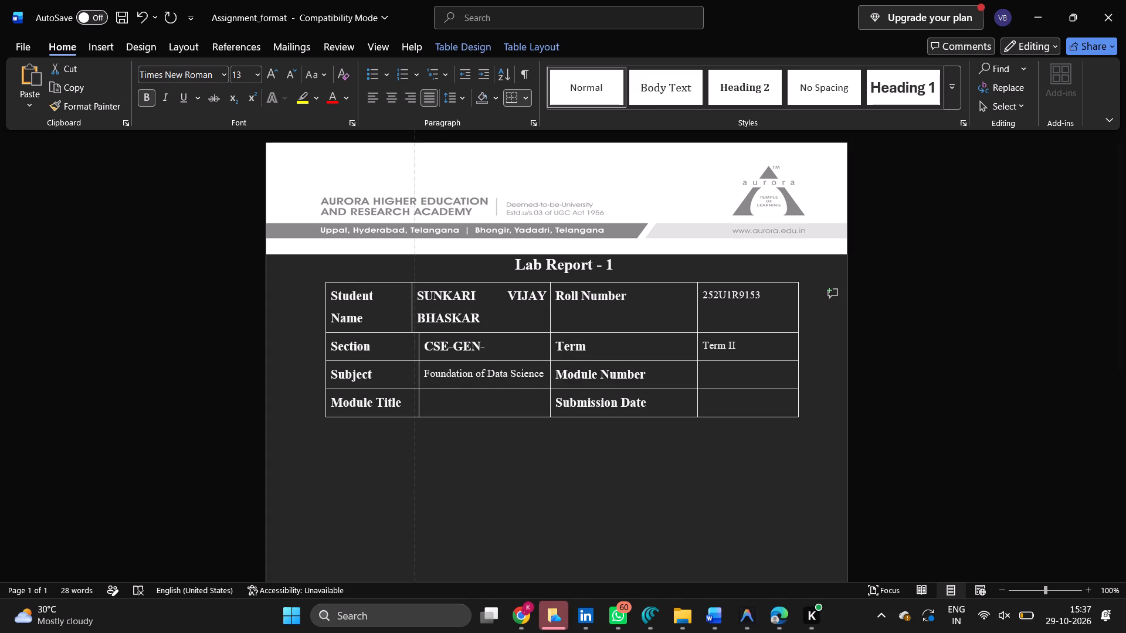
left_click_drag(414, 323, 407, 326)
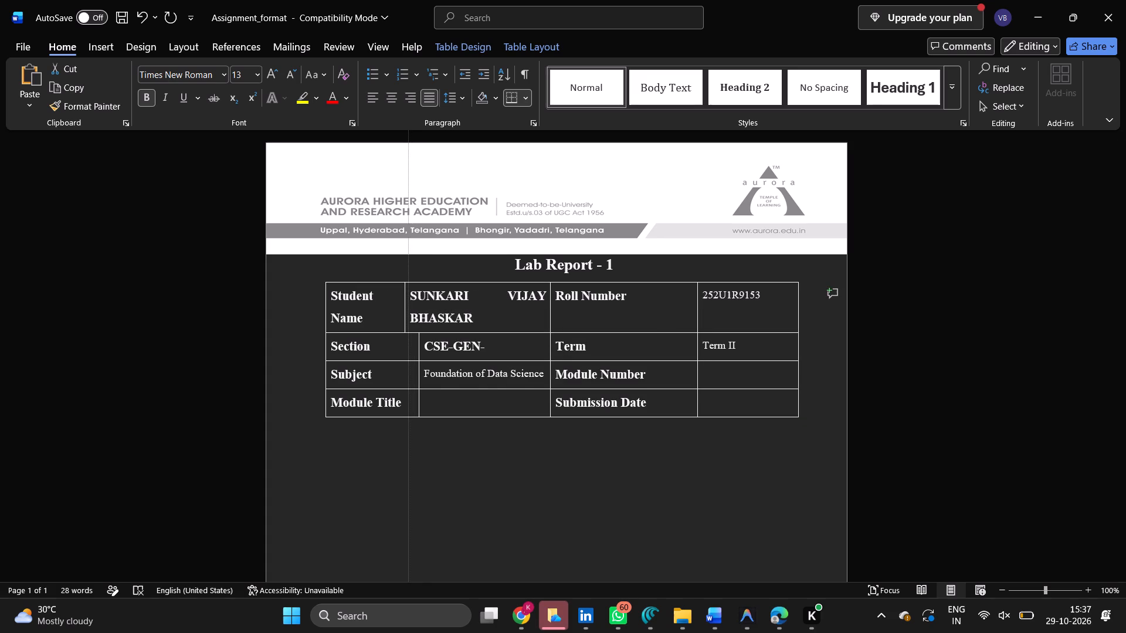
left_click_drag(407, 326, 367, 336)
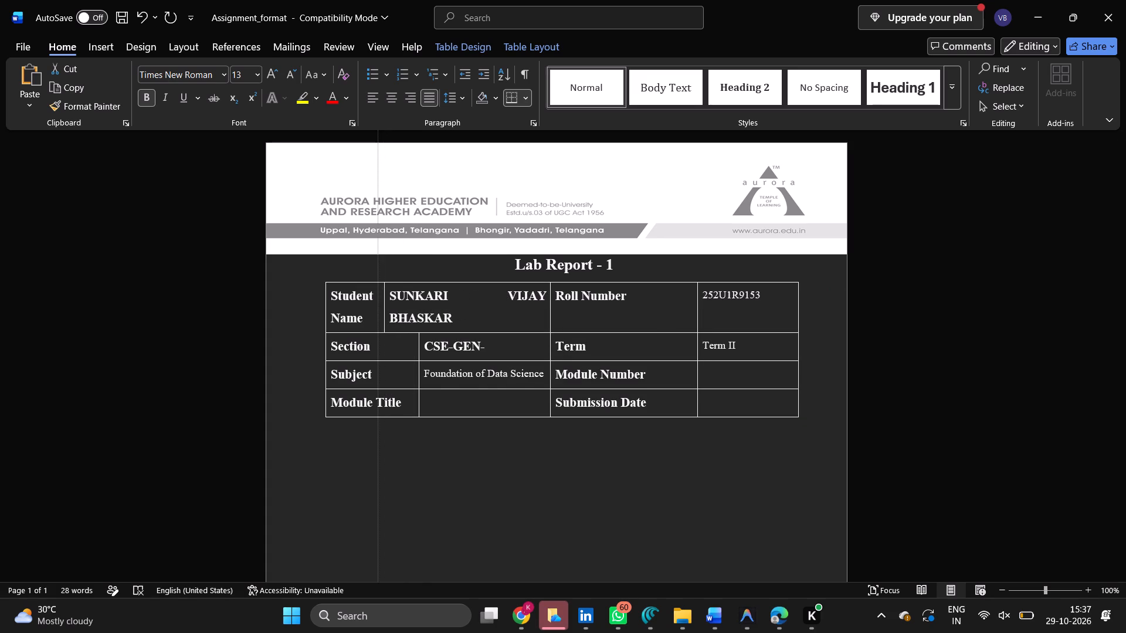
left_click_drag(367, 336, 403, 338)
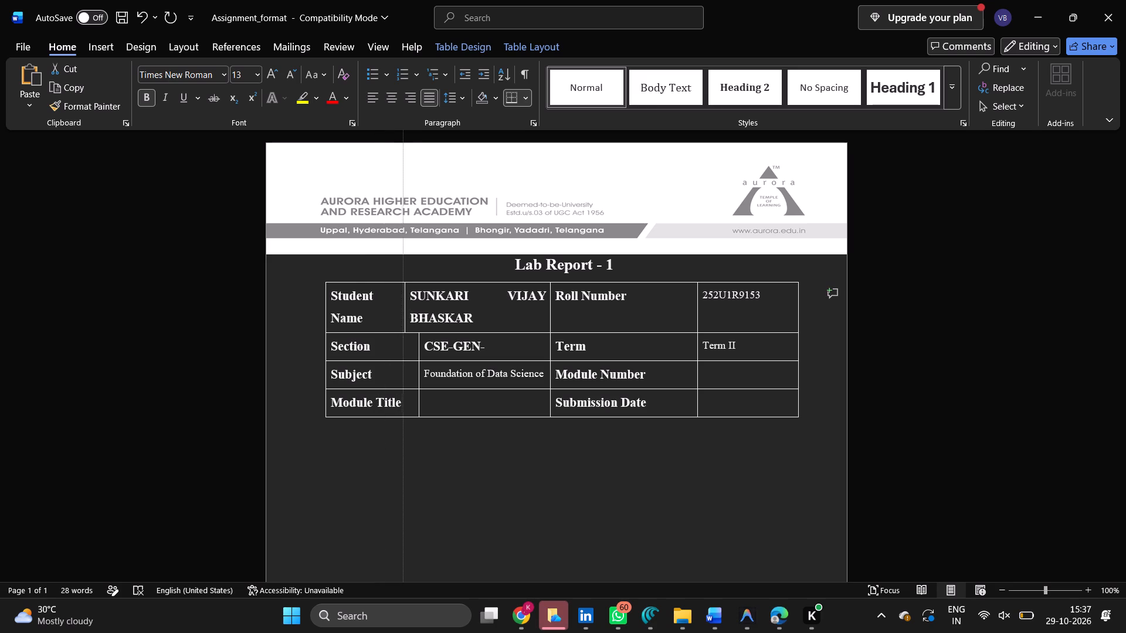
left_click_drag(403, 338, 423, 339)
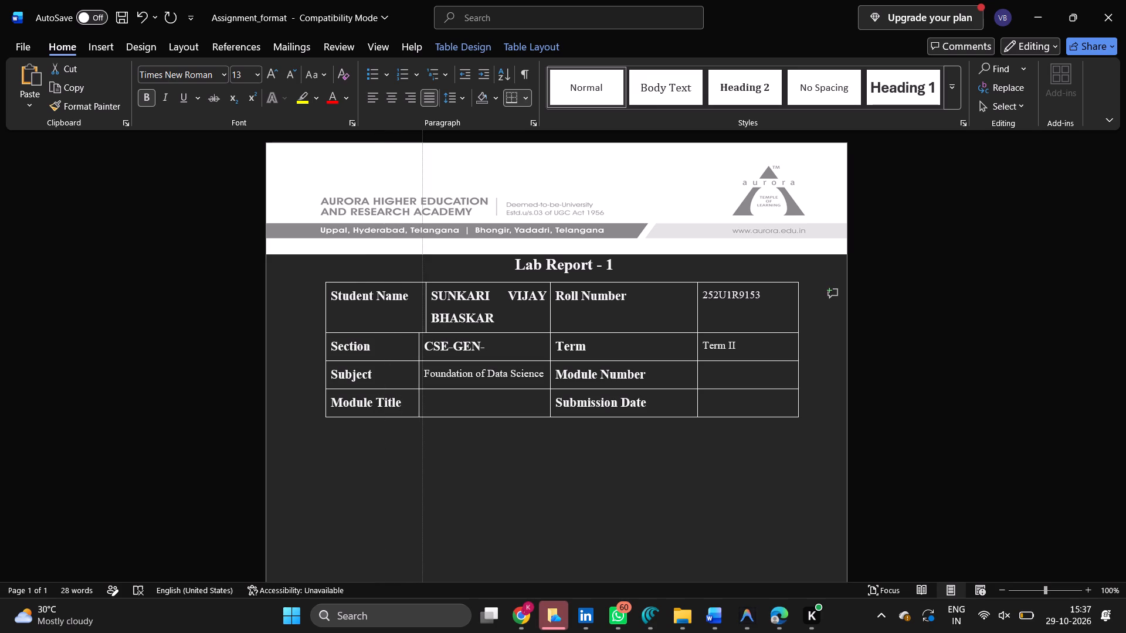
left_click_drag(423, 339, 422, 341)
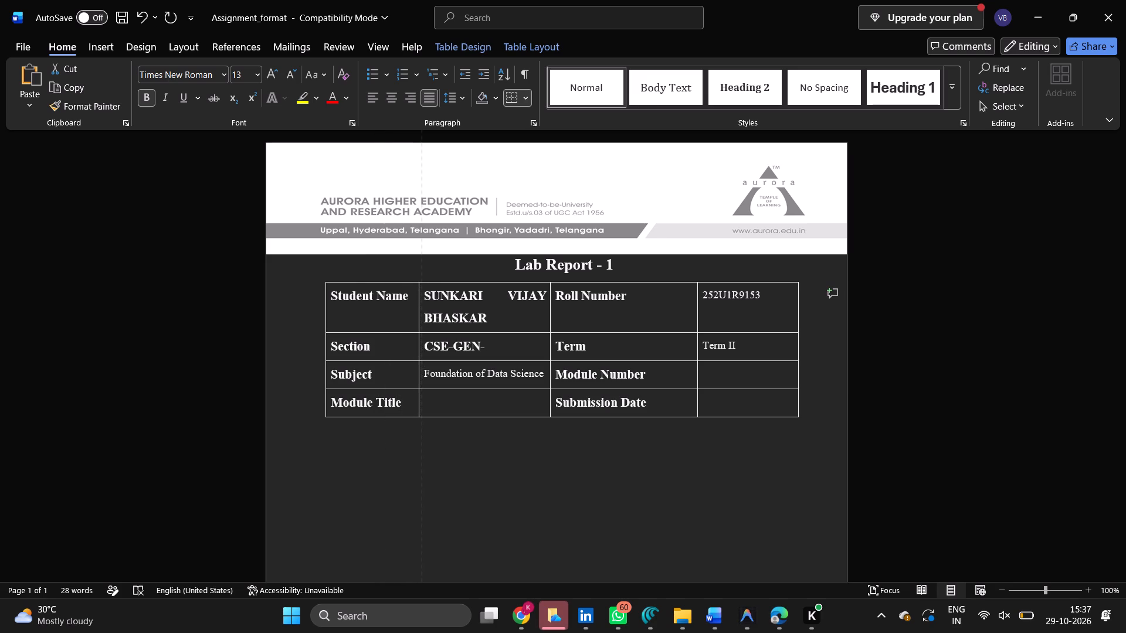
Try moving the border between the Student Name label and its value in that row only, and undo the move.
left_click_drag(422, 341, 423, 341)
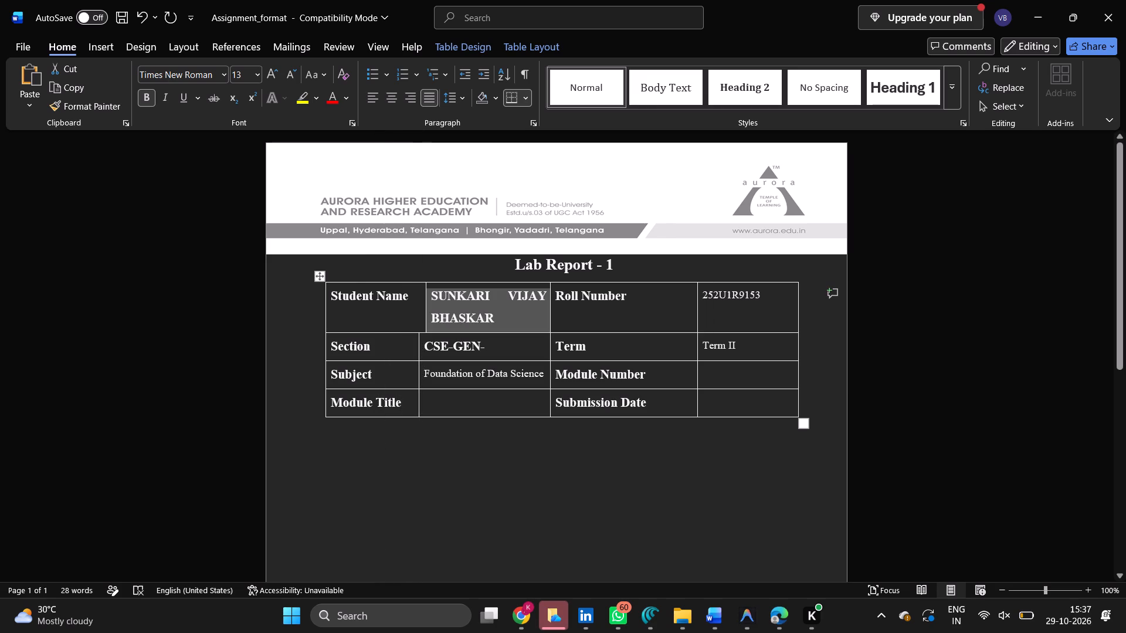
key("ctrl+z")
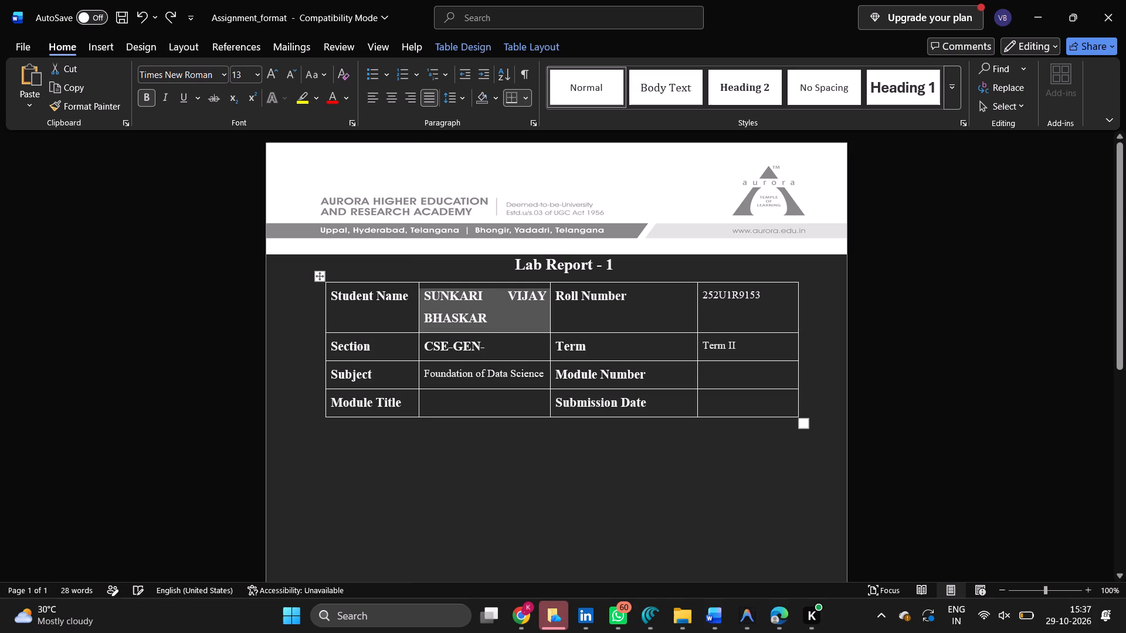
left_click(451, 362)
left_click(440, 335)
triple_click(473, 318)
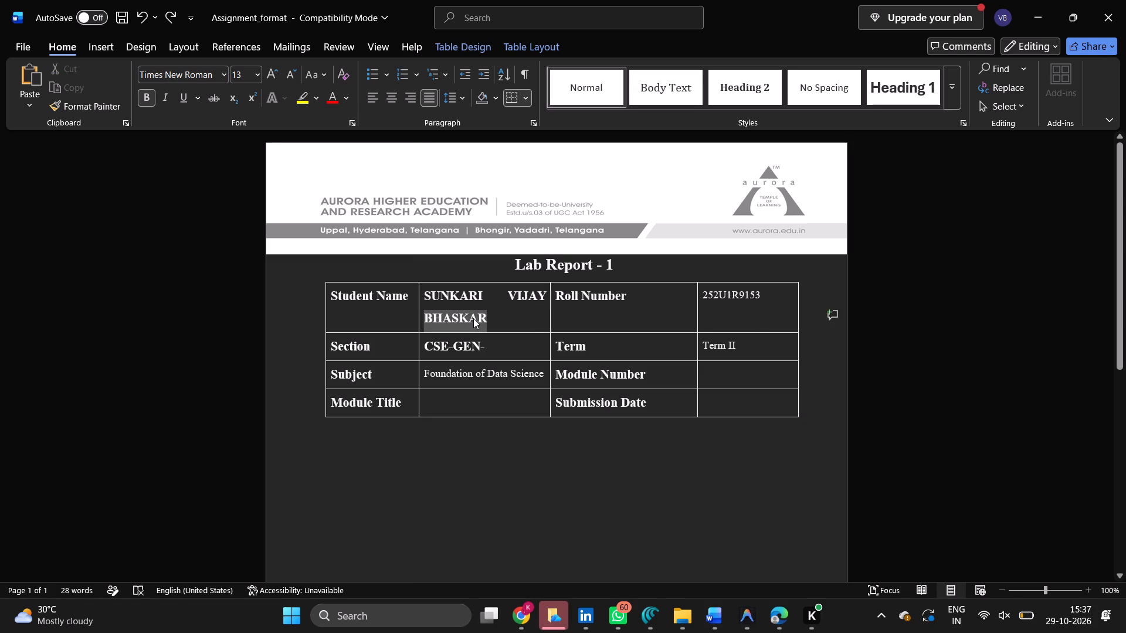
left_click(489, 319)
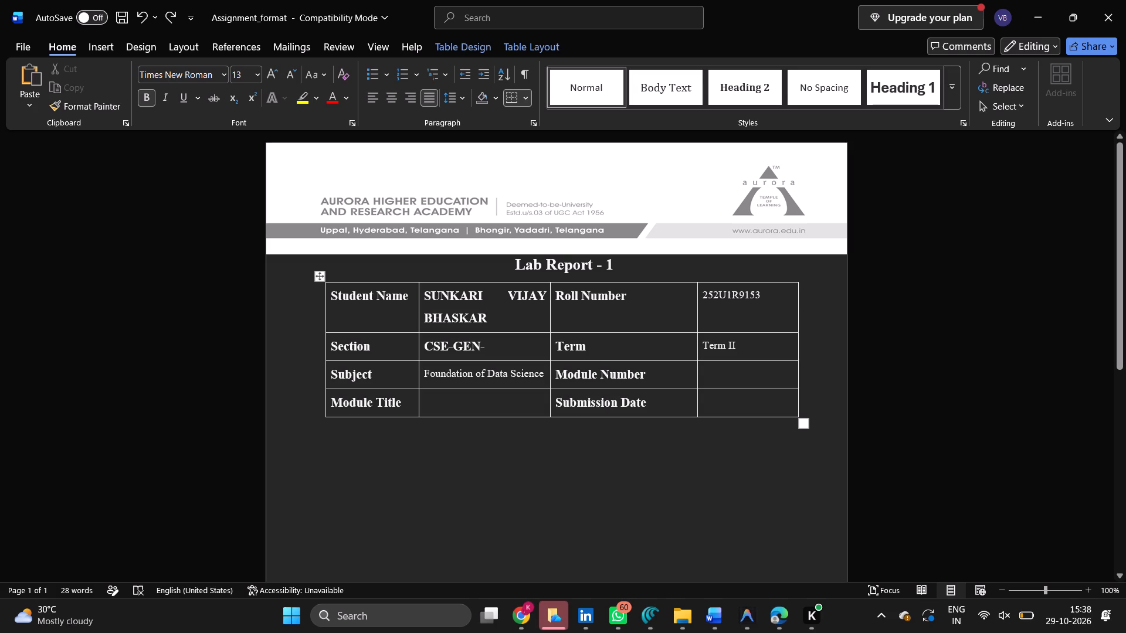
Widen the table's first column across all rows until the first two words of the student's name sit normally spaced.
left_click_drag(419, 346, 406, 340)
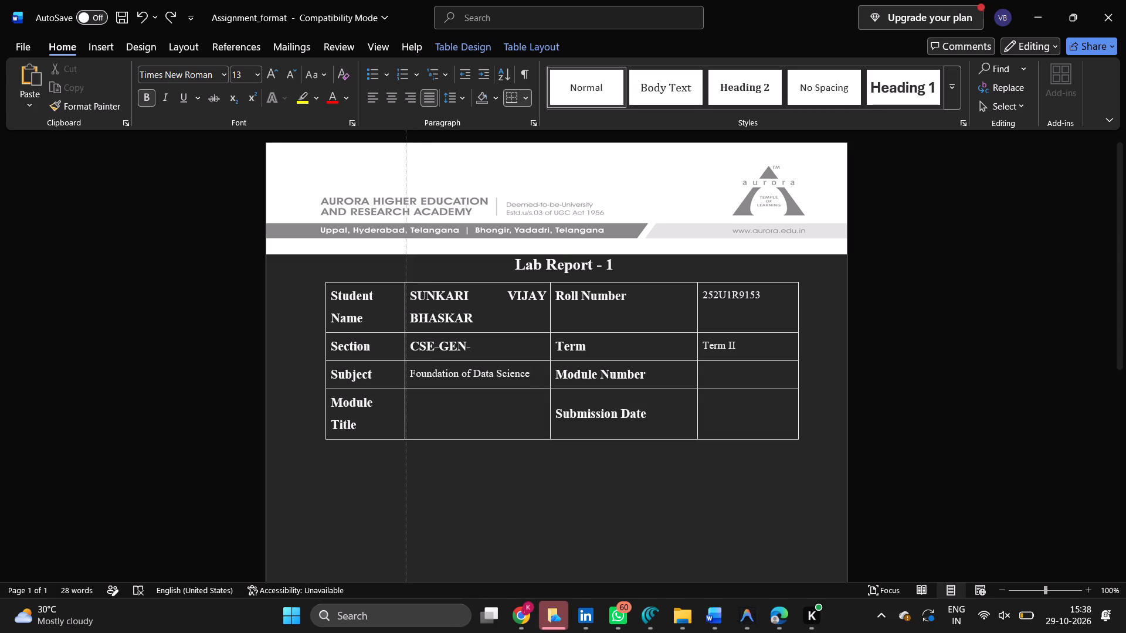
left_click_drag(406, 340, 430, 358)
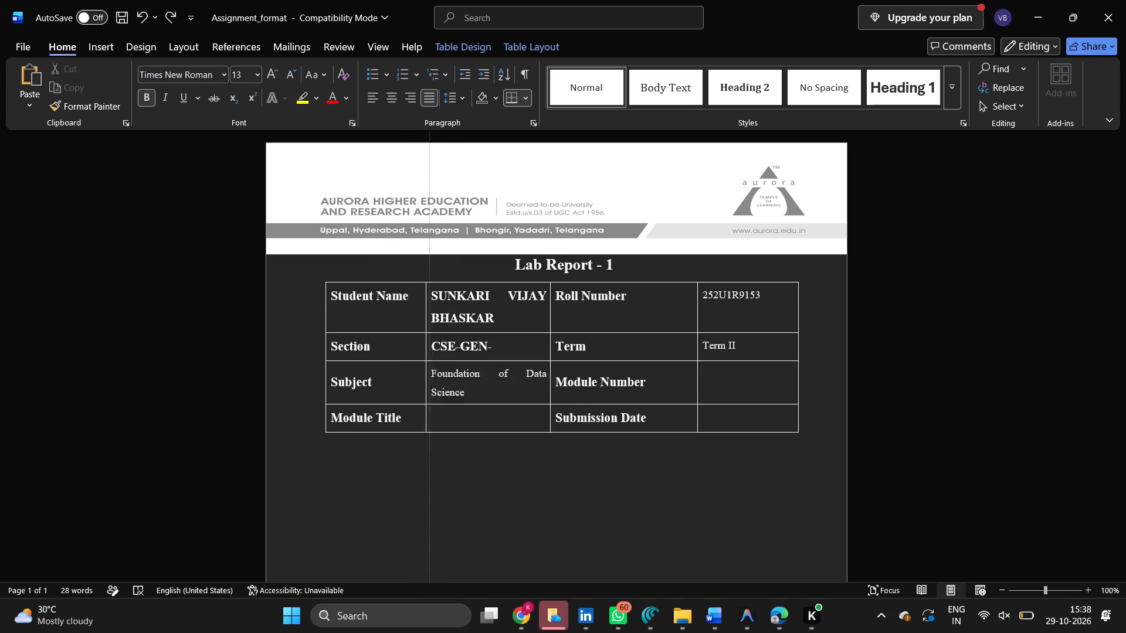
left_click_drag(430, 358, 437, 352)
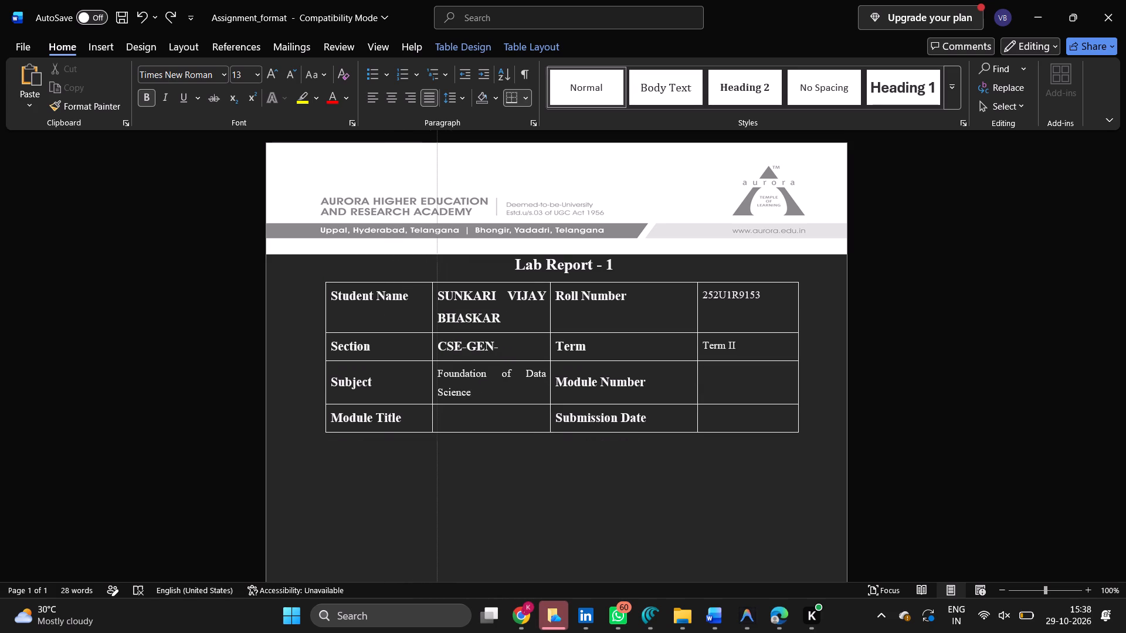
left_click_drag(437, 352, 439, 352)
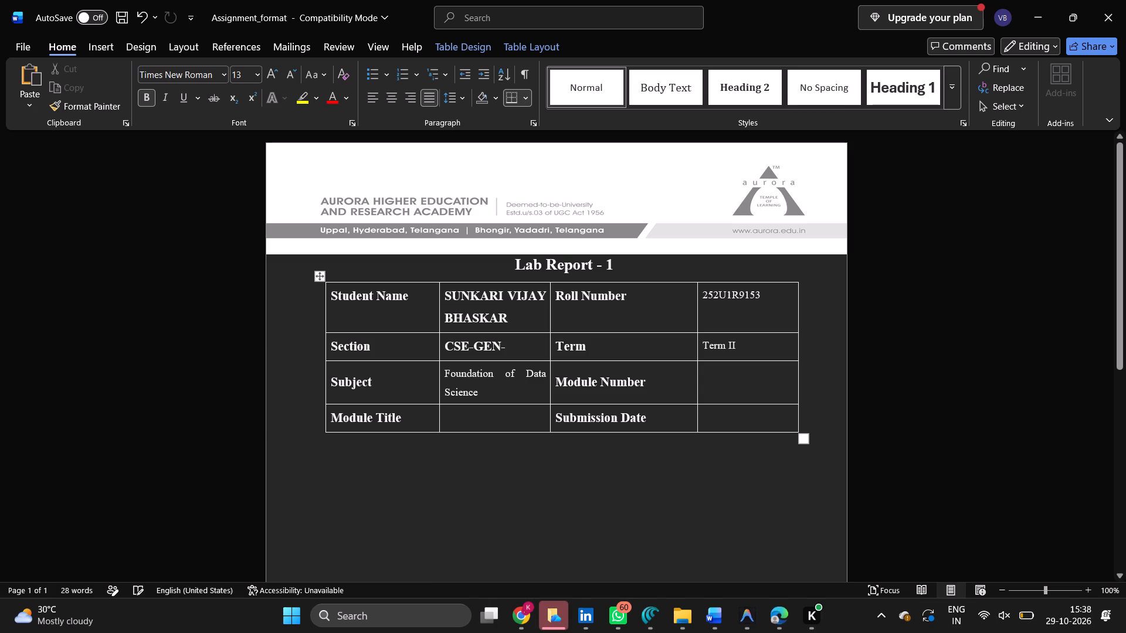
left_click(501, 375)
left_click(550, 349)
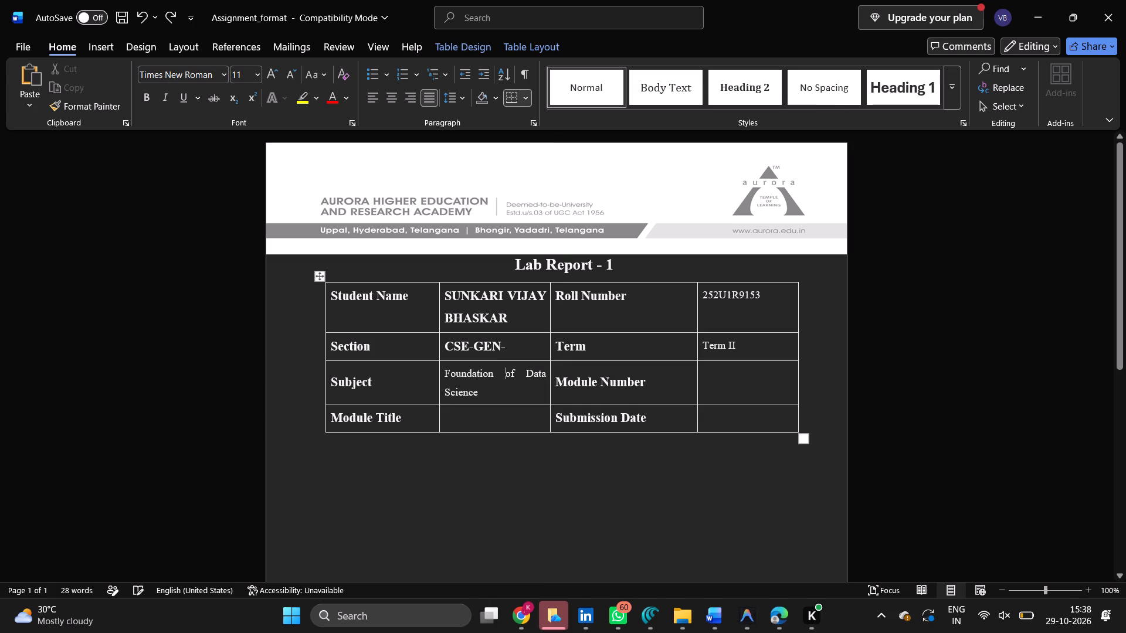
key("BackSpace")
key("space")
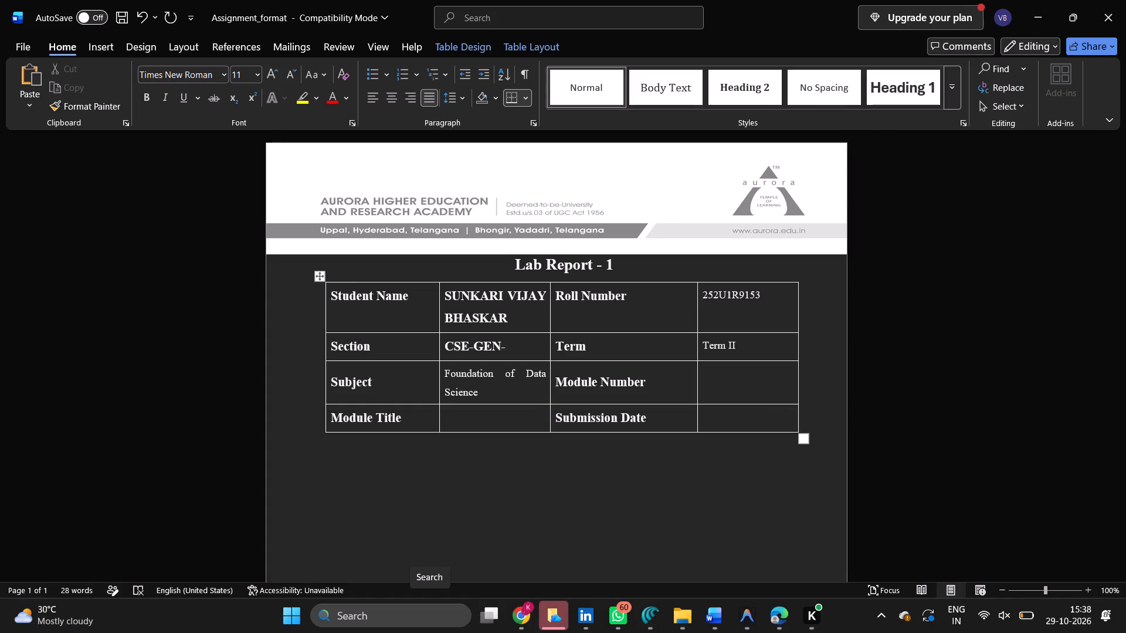
Create a new blank document alongside Assignment_format.
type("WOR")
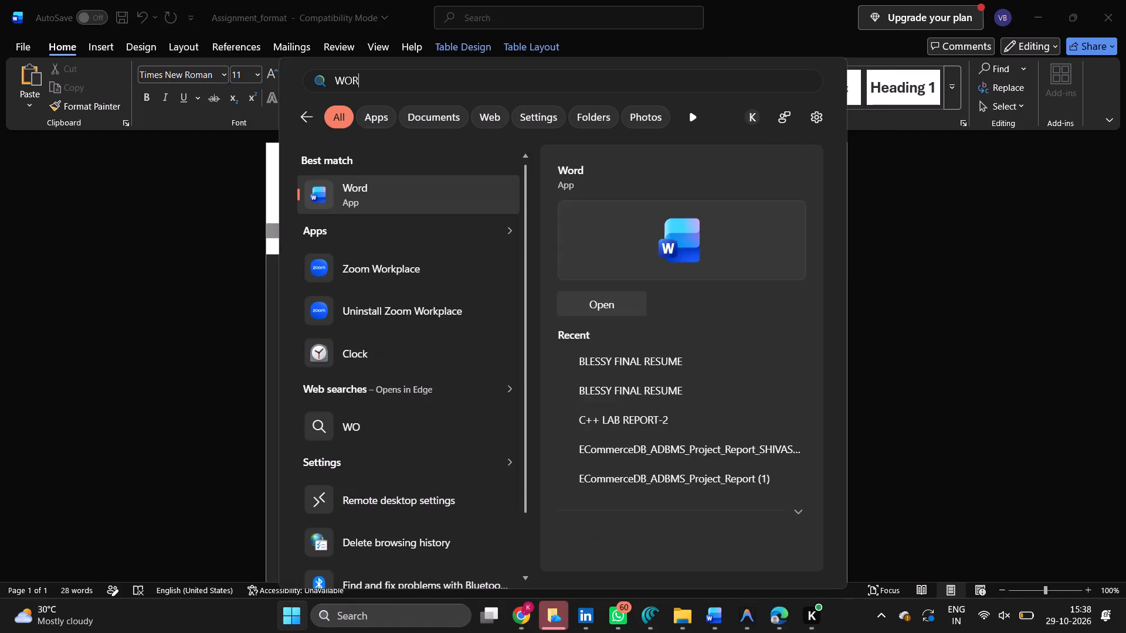
left_click(32, 431)
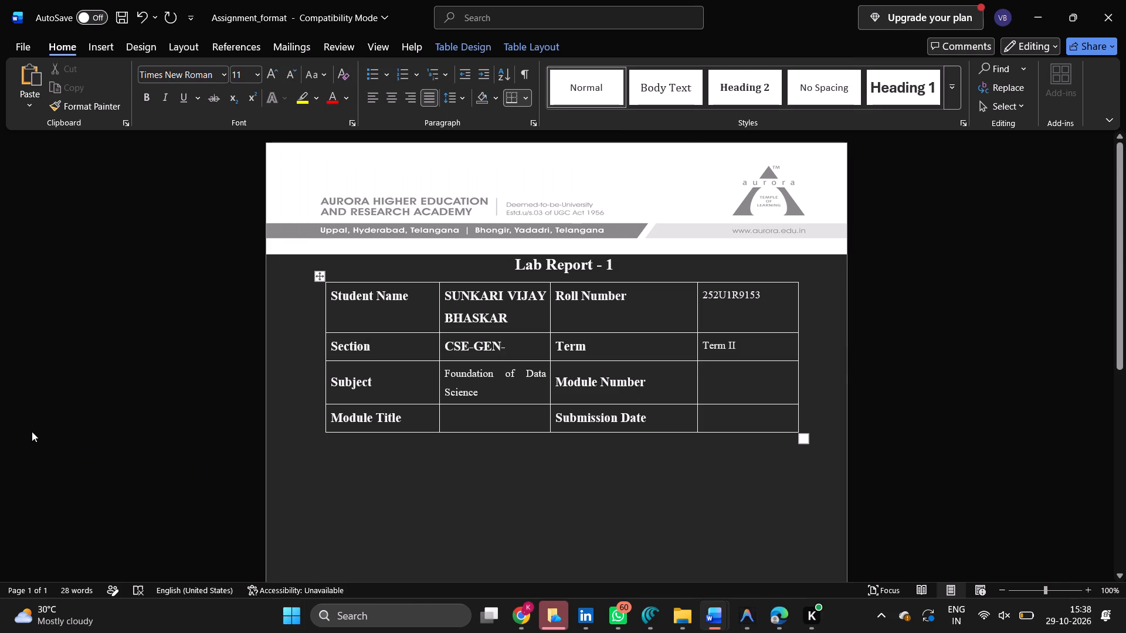
key("ctrl+n")
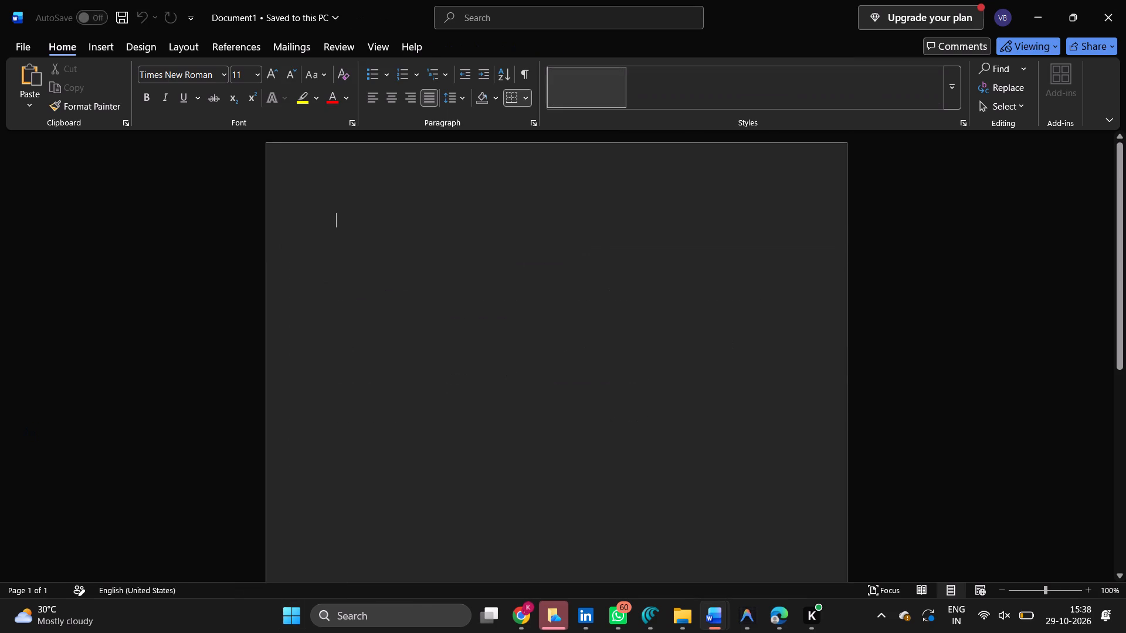
Copy the Aurora banner picture from the Assignment_format header into the header of the new document.
key("alt+Tab")
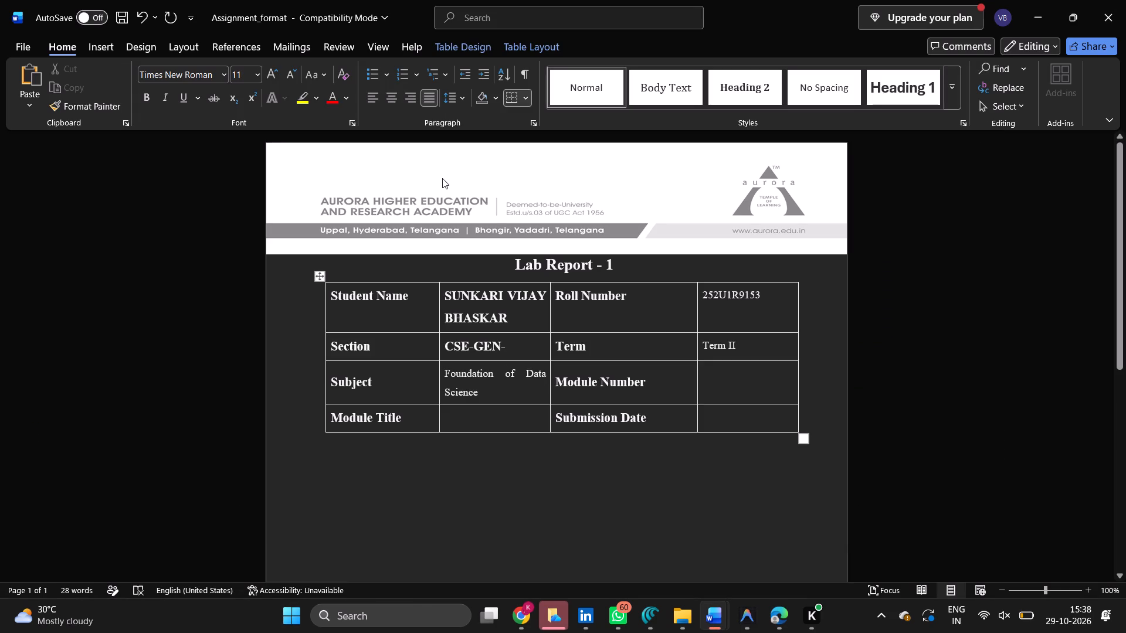
left_click(442, 178)
double_click(442, 178)
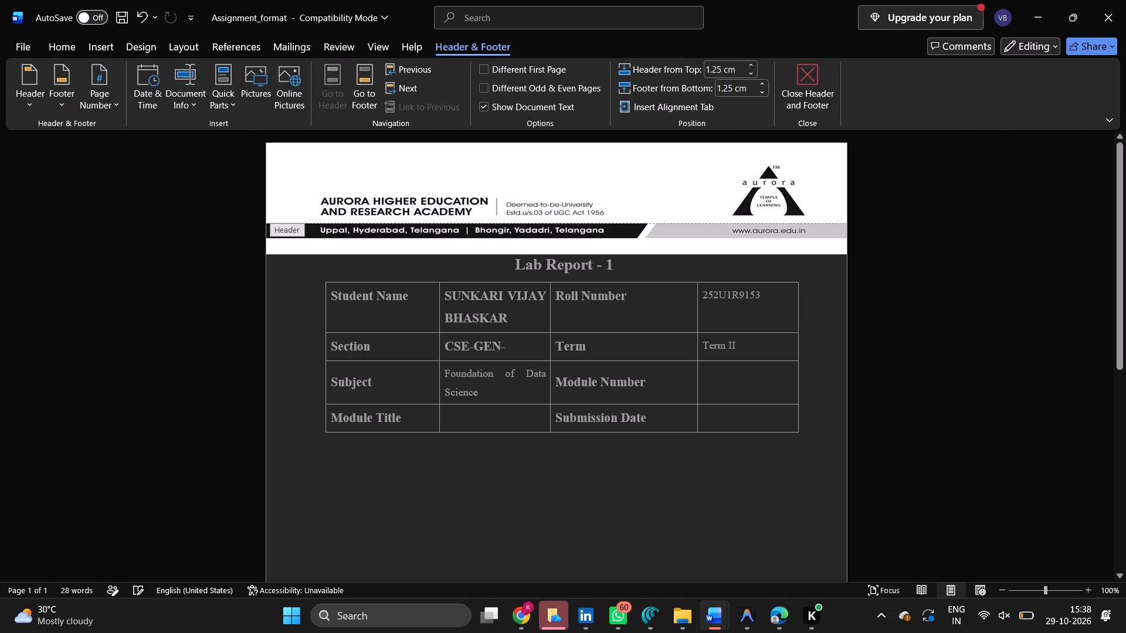
left_click(398, 199)
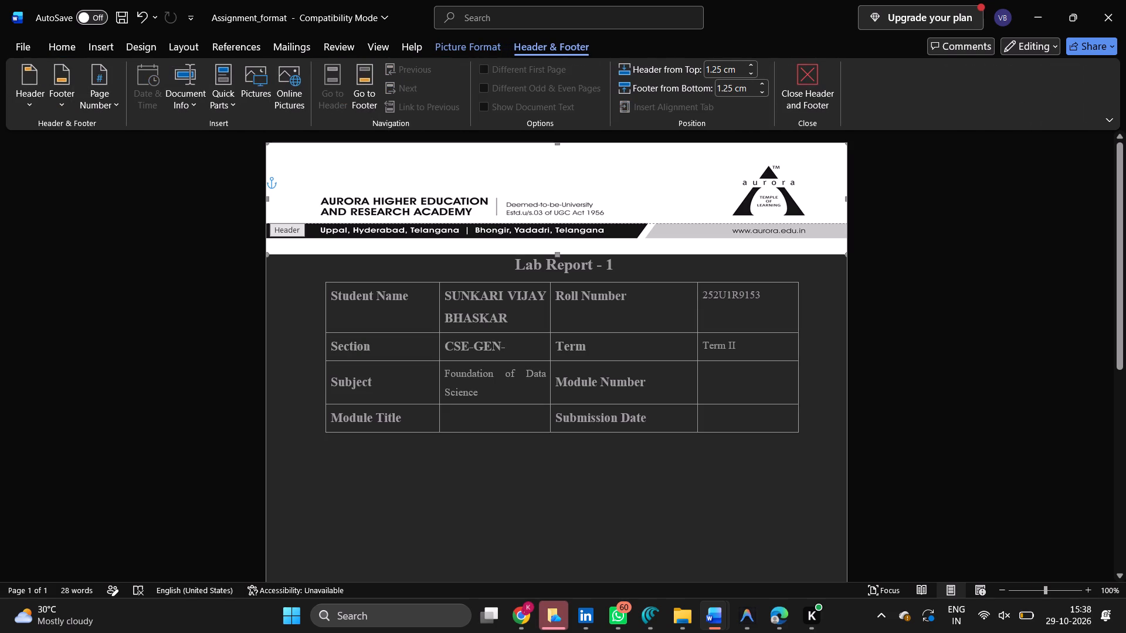
key("ctrl+c")
key("alt+Tab")
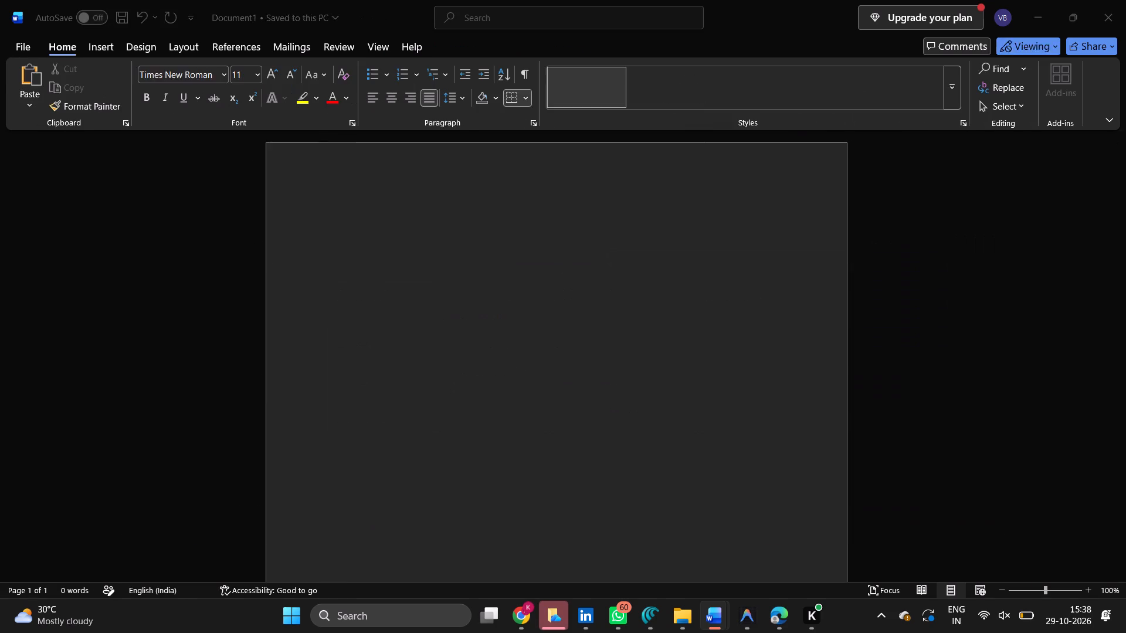
double_click(371, 179)
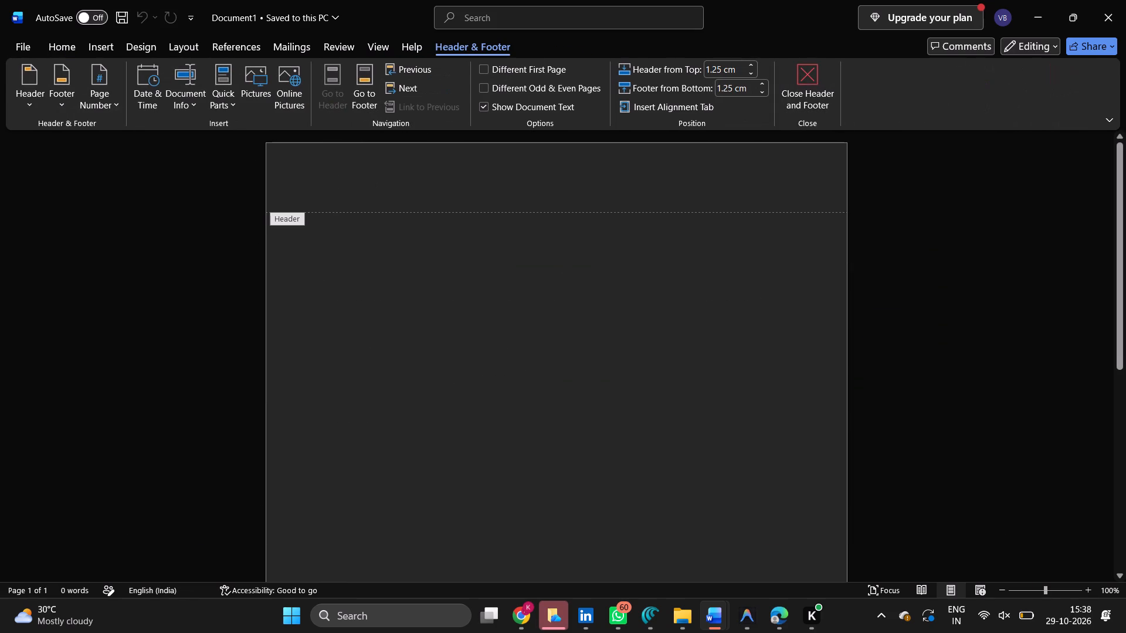
key("ctrl+v")
Move the pasted banner up to the top edge of the page and leave header editing.
left_click_drag(390, 190, 388, 173)
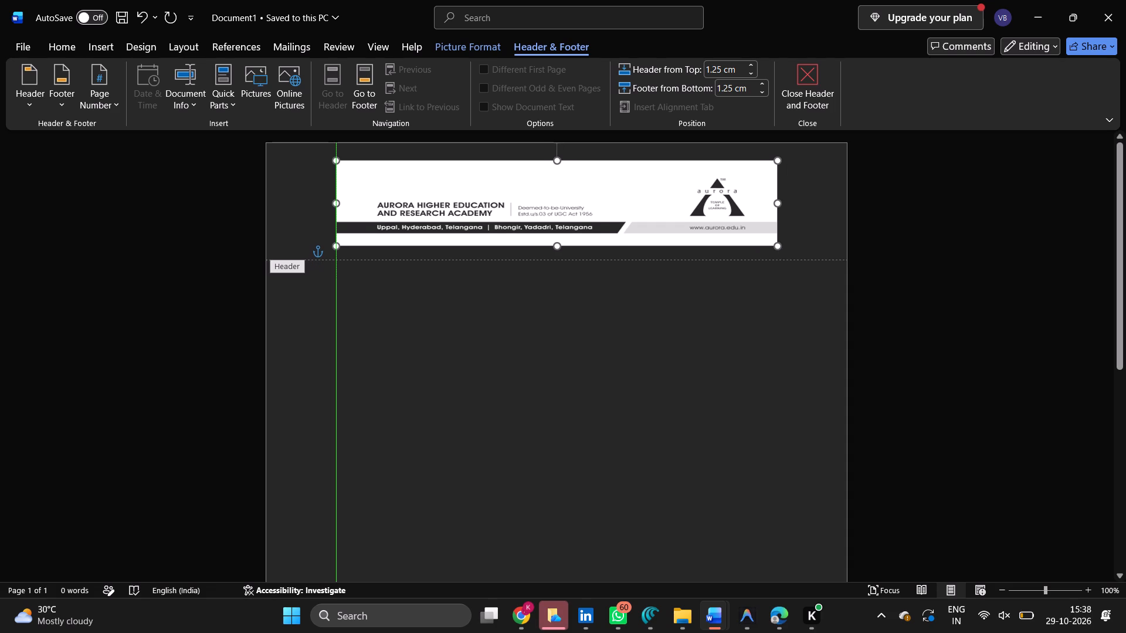
left_click_drag(388, 173, 383, 156)
double_click(915, 279)
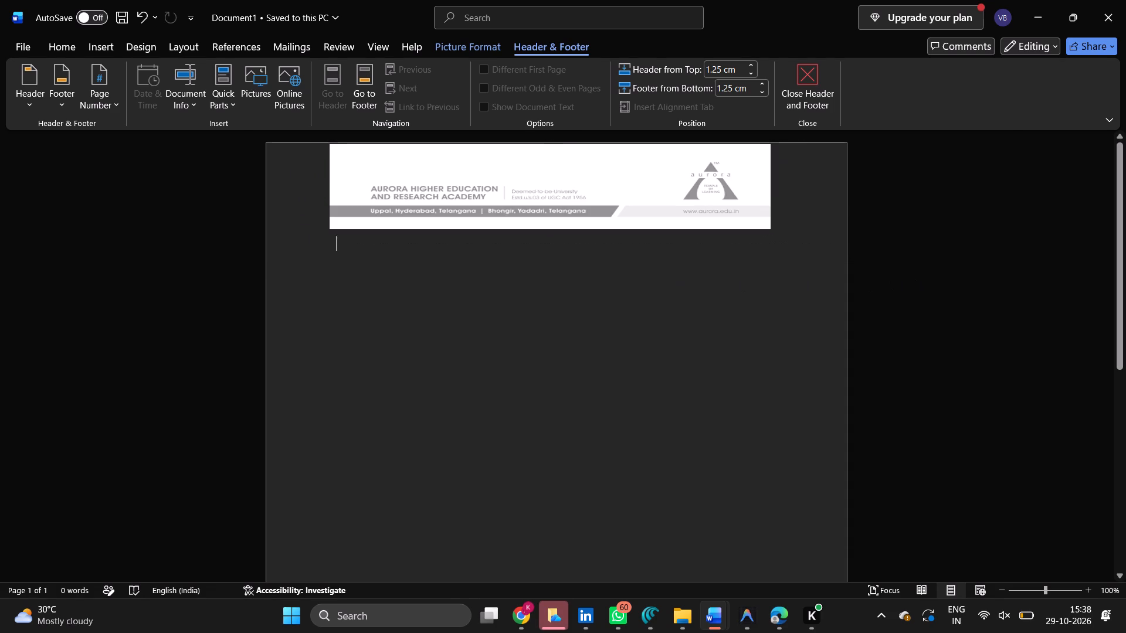
Add an empty line at the start of the new document's body.
left_click(558, 347)
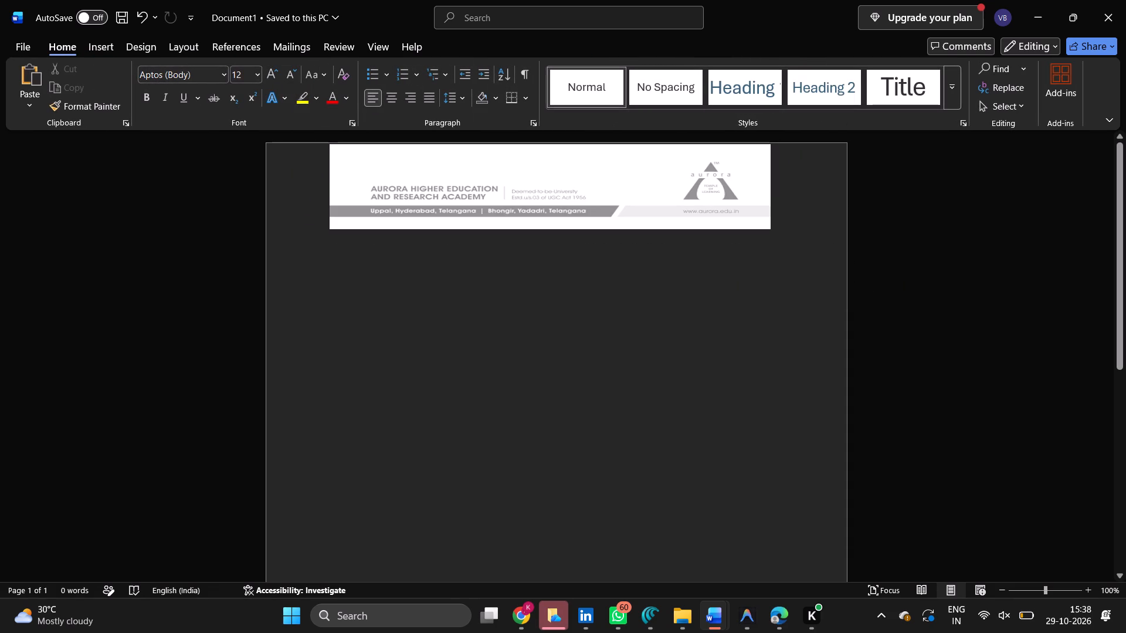
key("Return")
In Assignment_format, insert an empty line between the Lab Report - 1 title and the table.
key("alt+Tab")
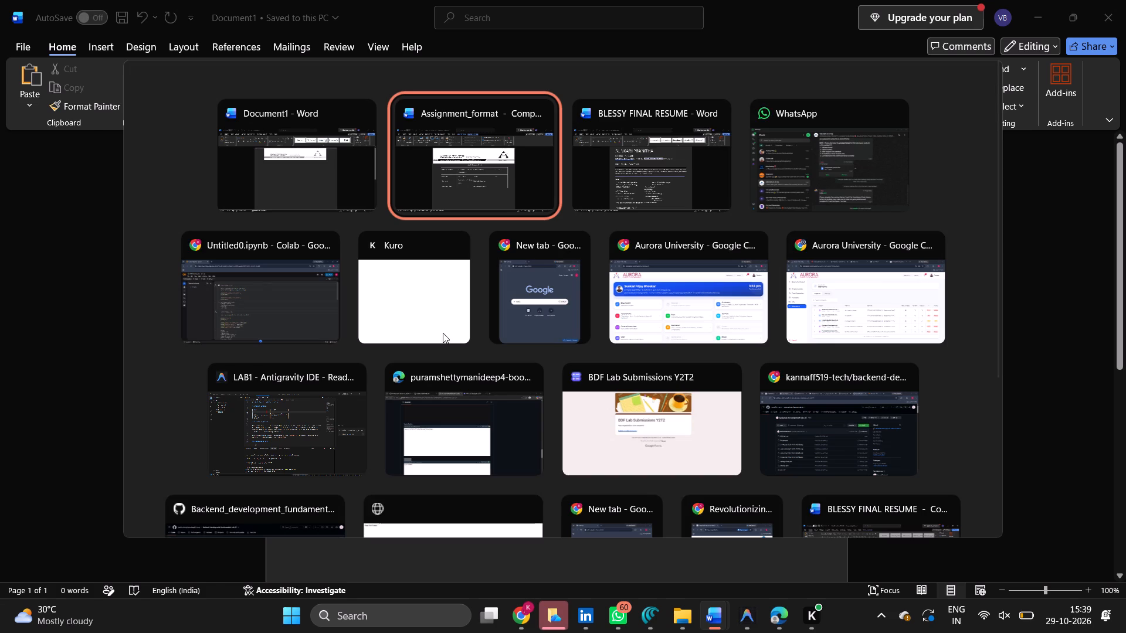
triple_click(575, 278)
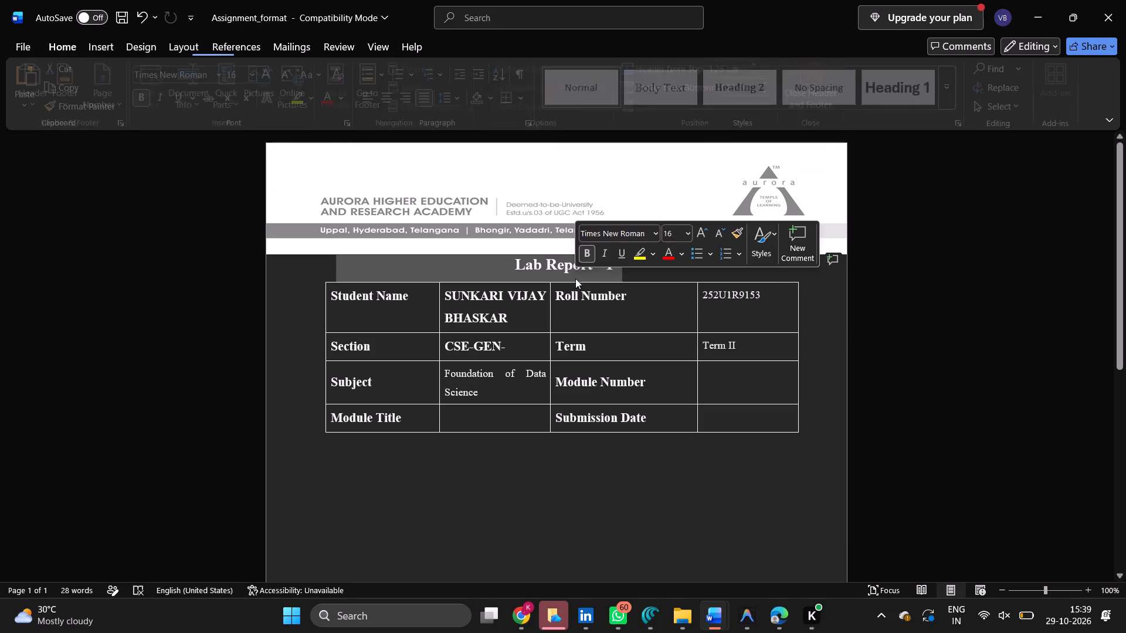
left_click(555, 261)
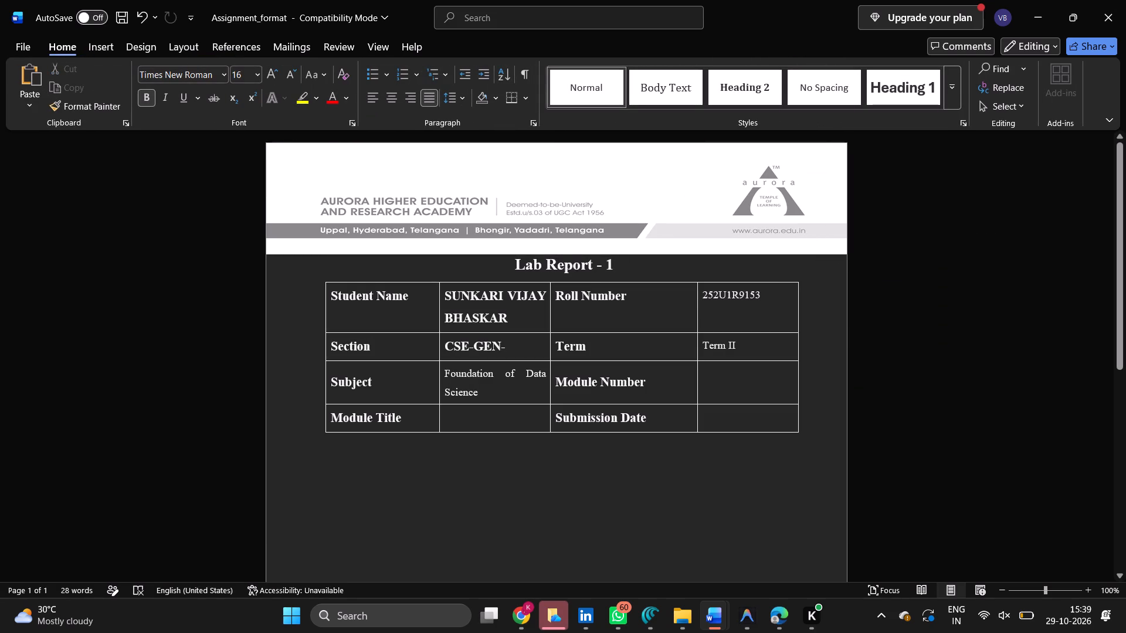
left_click(614, 267)
key("Return")
key("Left")
key("Left")
key("Left")
key("Left")
key("Left")
key("Right")
key("Right")
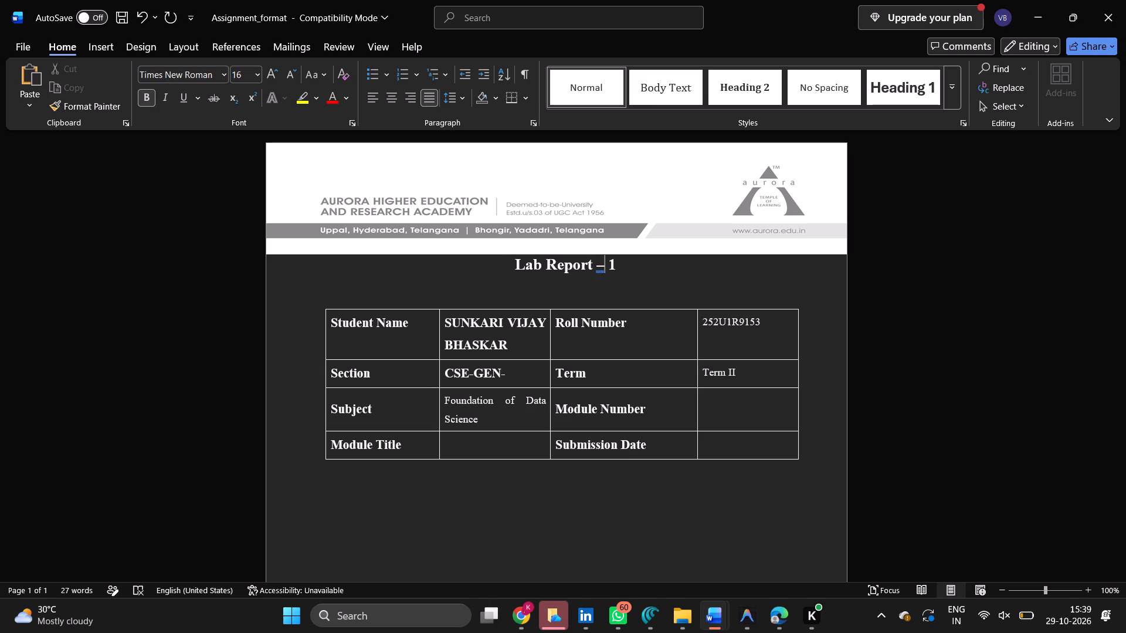
key("Right")
key("Right")
Copy the full "Lab Report – 1" title into the new document, on the line below the empty first line.
key("shift+Left")
key("shift+Left")
key("shift+Left")
key("shift+Left")
key("shift+Left")
key("shift+Left")
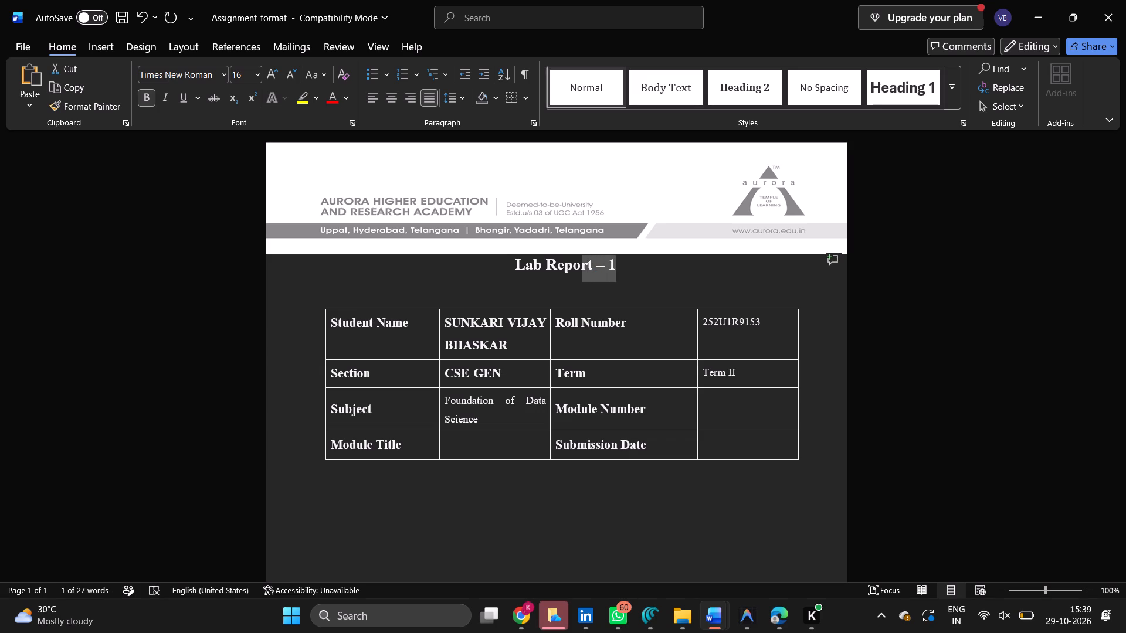
key("shift+Left")
key("shift+Left")
key("shift+Left")
key("shift+Left")
key("shift+Left")
key("shift+Left")
key("shift+Left")
key("shift+Left")
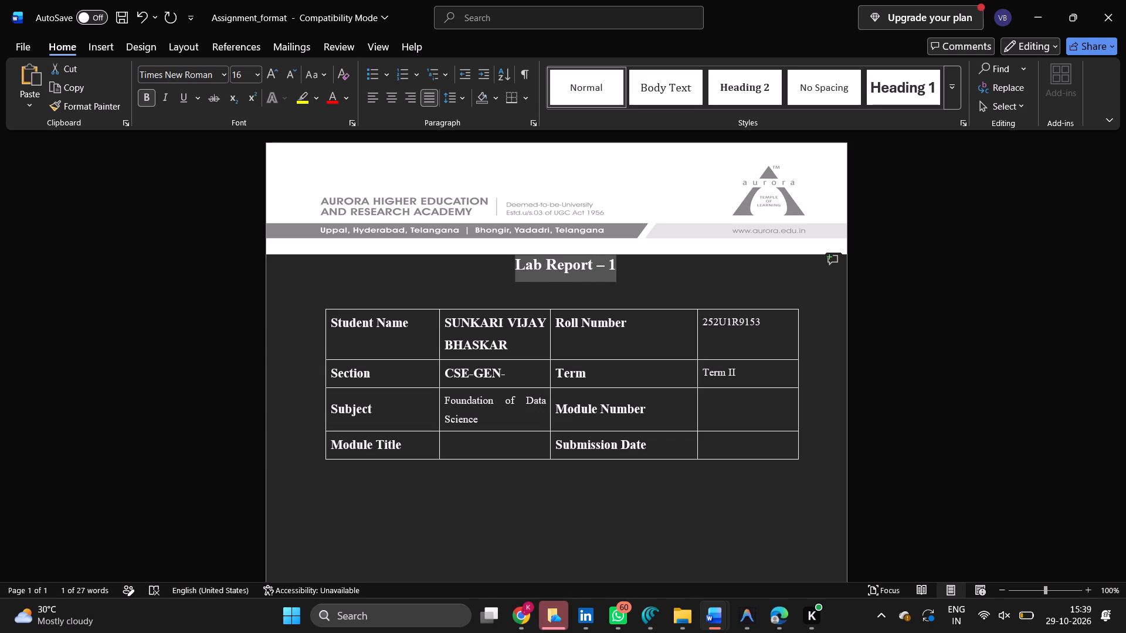
key("ctrl+c")
key("alt+Tab")
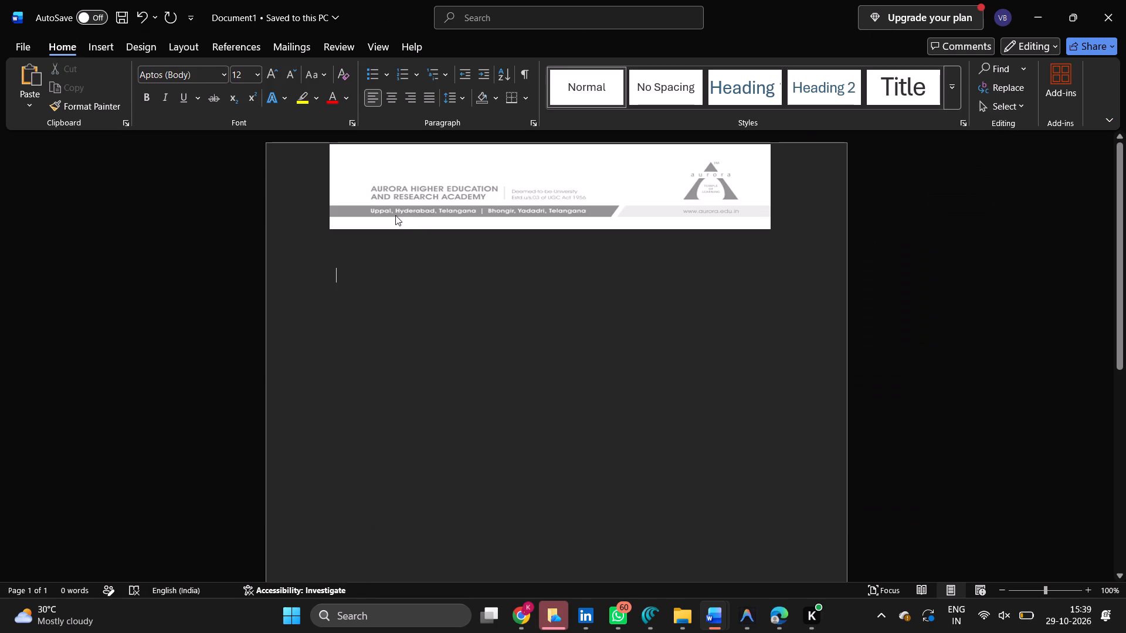
key("ctrl+v")
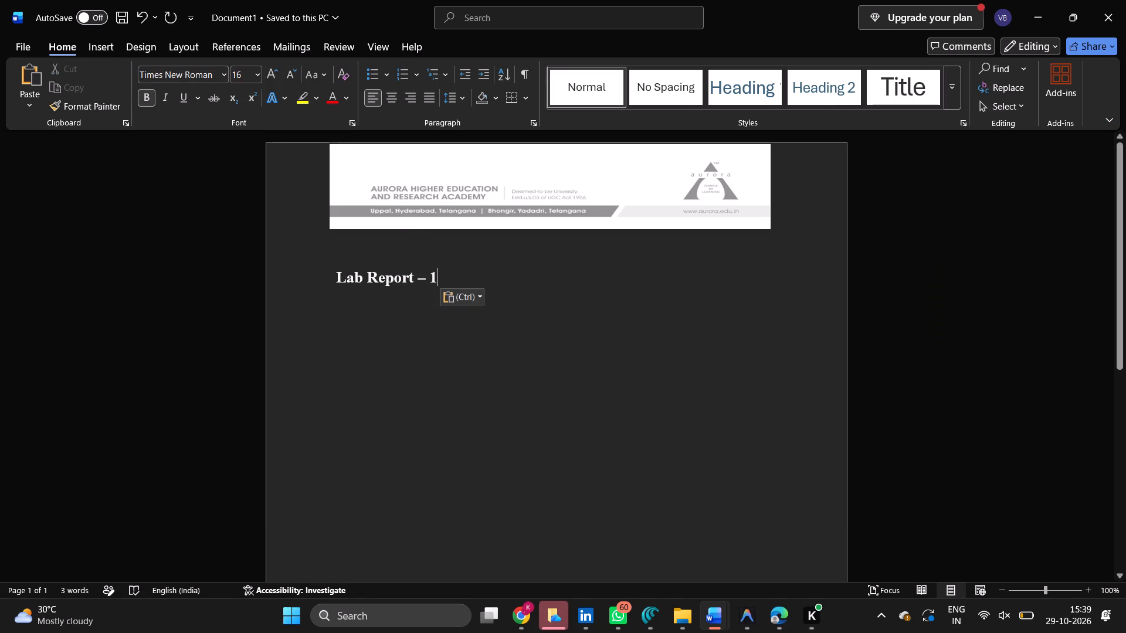
Centre the pasted "Lab Report – 1" title.
left_click(394, 93)
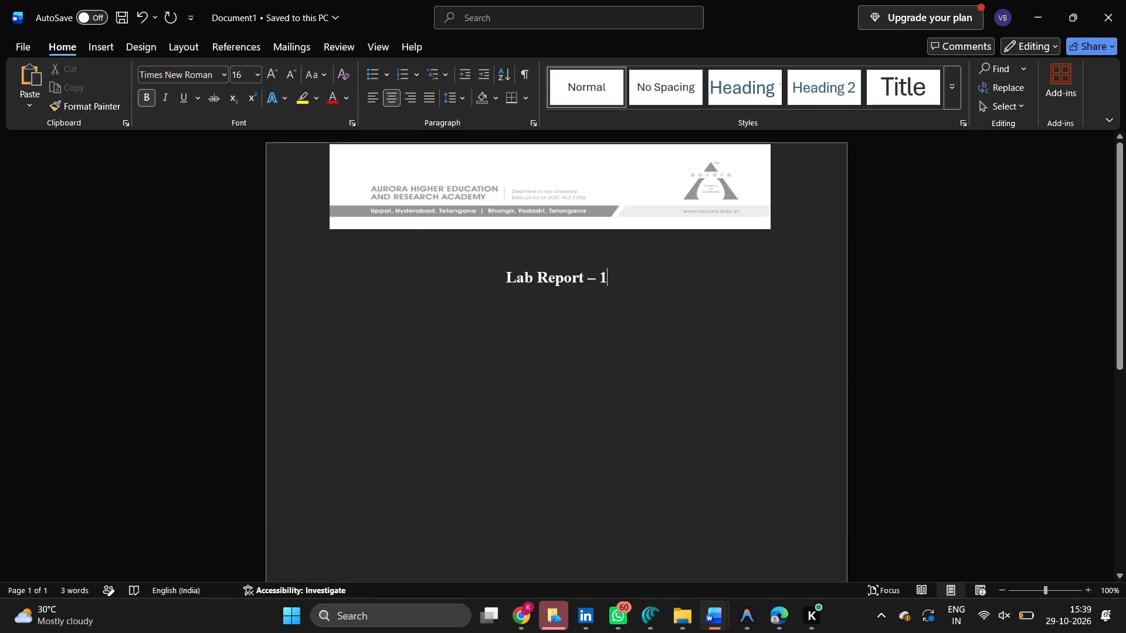
Add two left-aligned empty lines below the "Lab Report – 1" title in the new document.
left_click(656, 282)
key("Return")
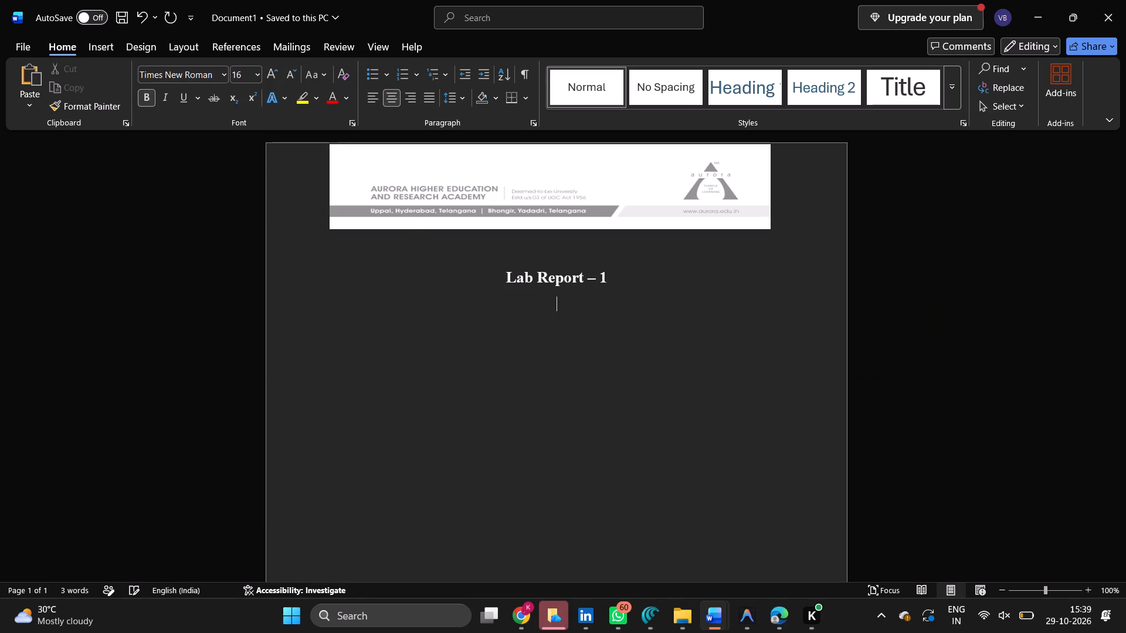
left_click(378, 91)
key("Return")
In Assignment_format, undo all the edits made to the title and the details table.
key("alt+Tab")
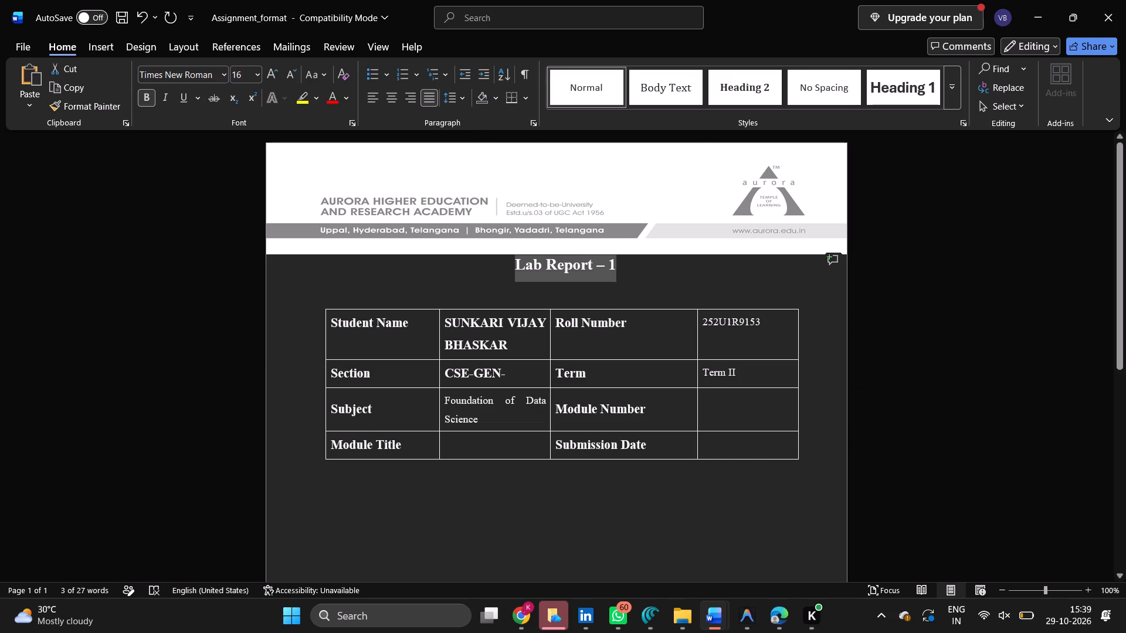
left_click(365, 296)
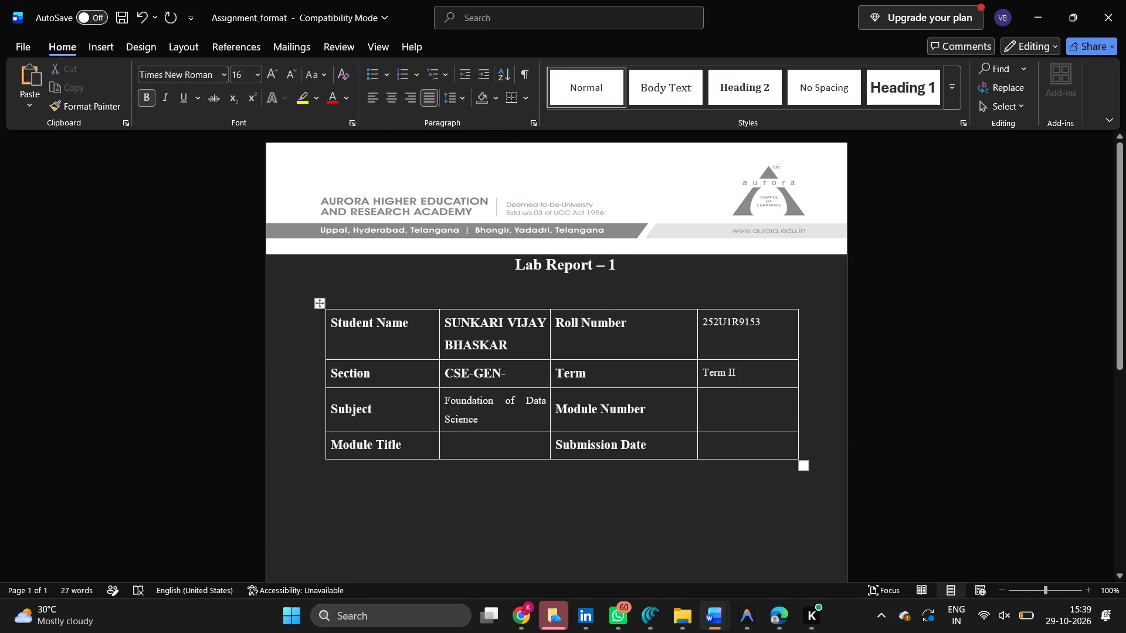
key("ctrl+z")
key("ctrl+z")
key("ctrl+z")
key("ctrl+z")
key("ctrl+z")
key("ctrl+z")
key("ctrl+z")
key("ctrl+z")
key("ctrl+z")
key("ctrl+z")
key("ctrl+z")
key("ctrl+z")
key("ctrl+z")
key("ctrl+z")
key("ctrl+z")
key("ctrl+z")
key("ctrl+z")
key("ctrl+z")
key("ctrl+z")
key("ctrl+z")
key("ctrl+z")
key("ctrl+z")
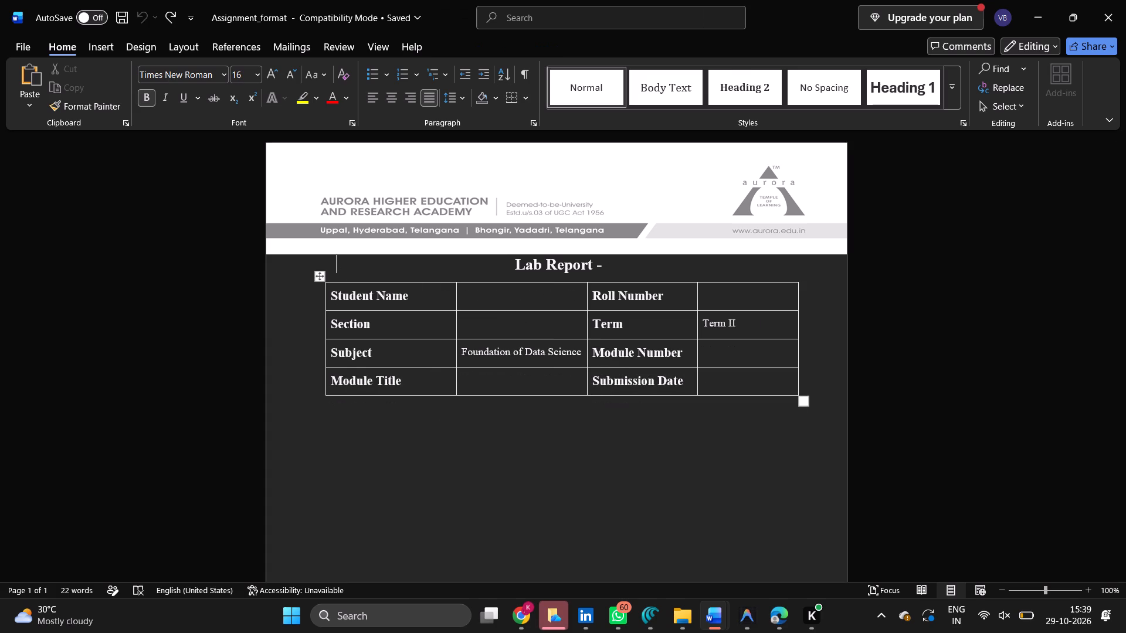
Copy the whole student details table from Assignment_format into the new document, on the second empty line below the title.
left_click(318, 271)
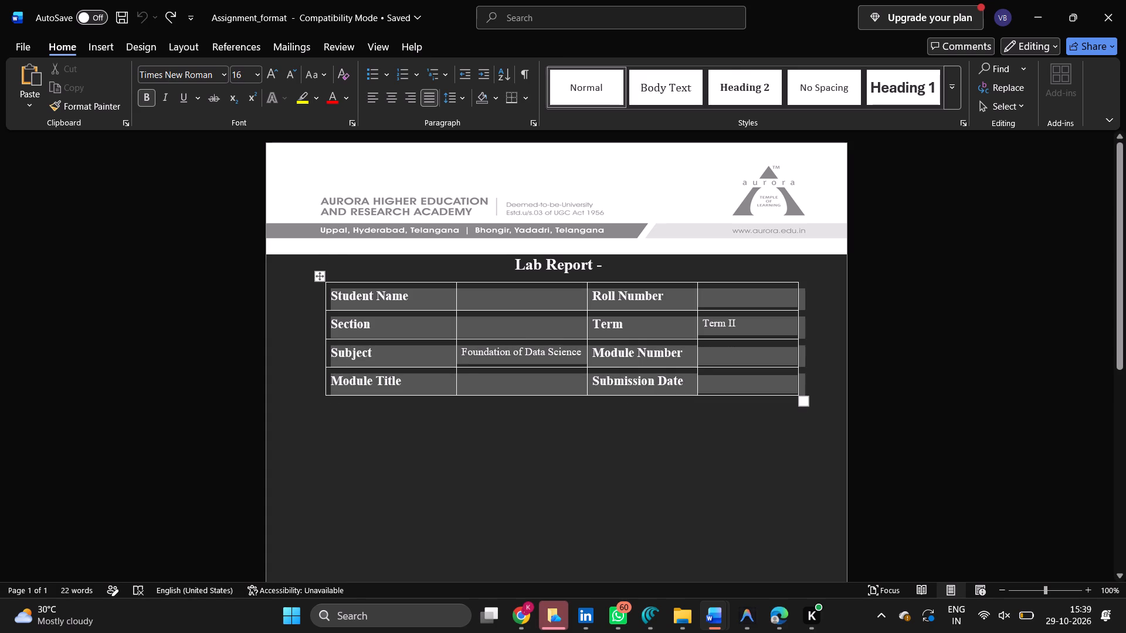
key("ctrl+c")
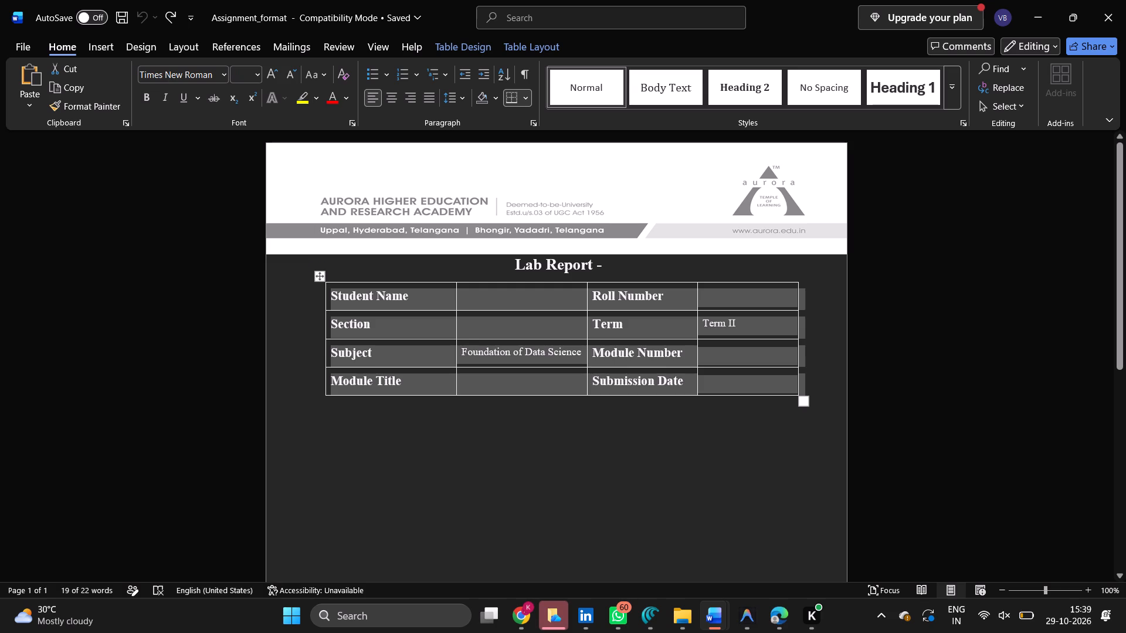
key("alt+Tab")
key("ctrl+v")
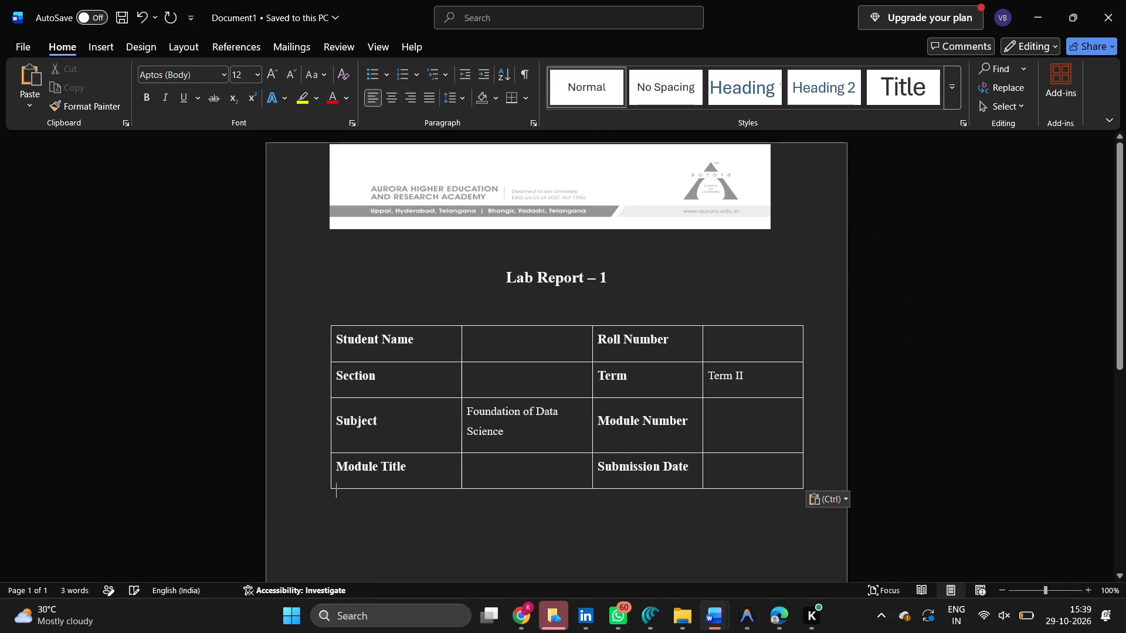
Fill in the student's name and roll number in the first row of the pasted table.
left_click(472, 353)
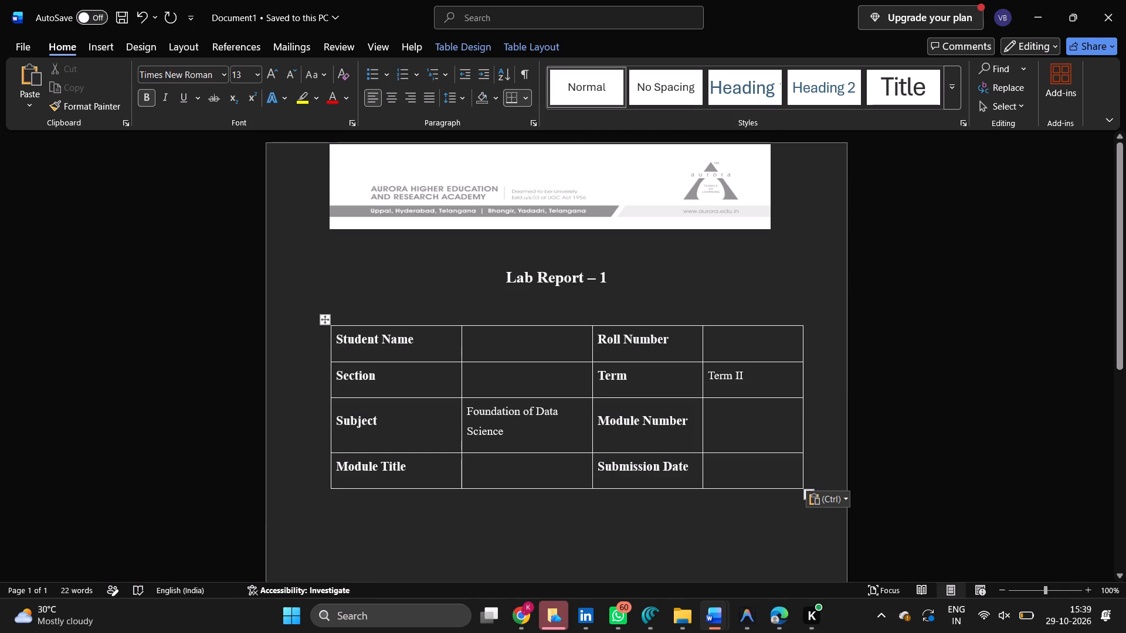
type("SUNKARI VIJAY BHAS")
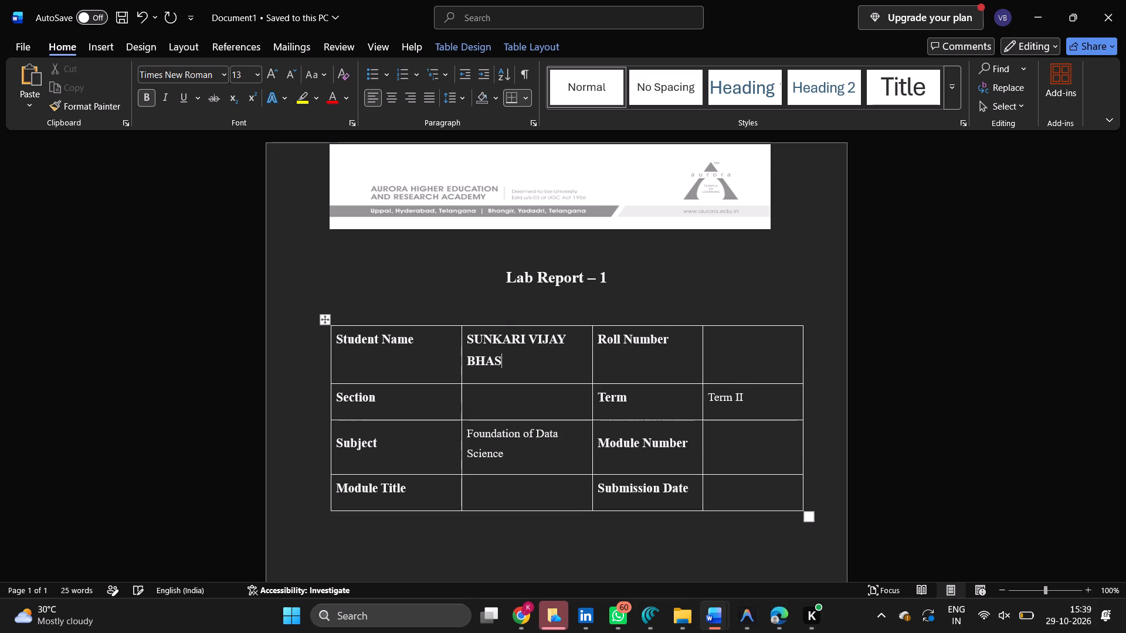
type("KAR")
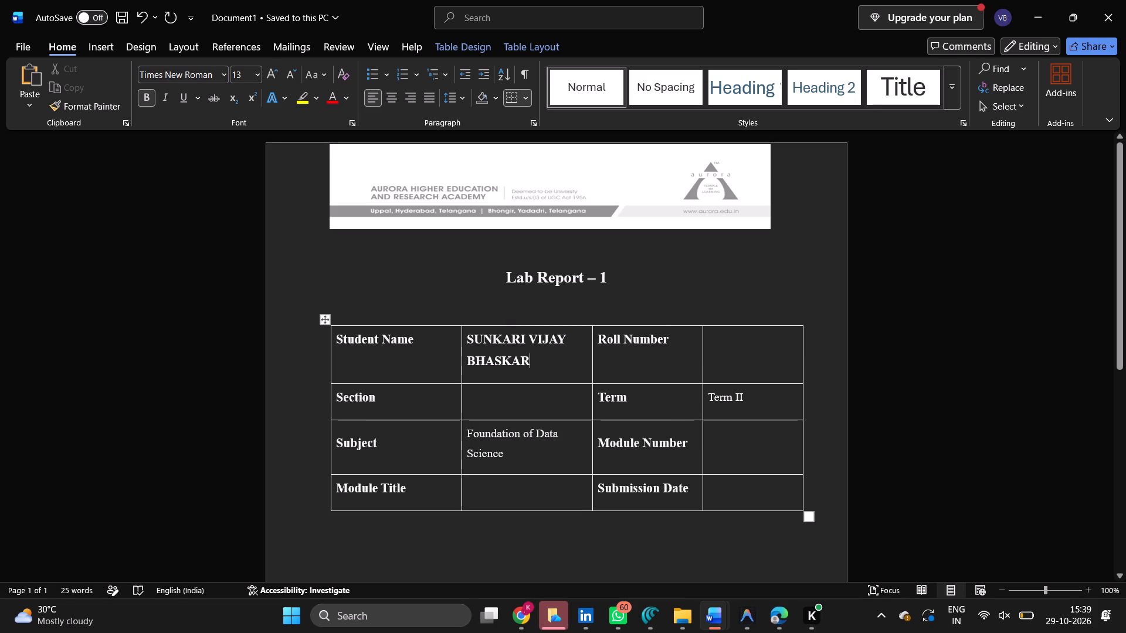
left_click(736, 363)
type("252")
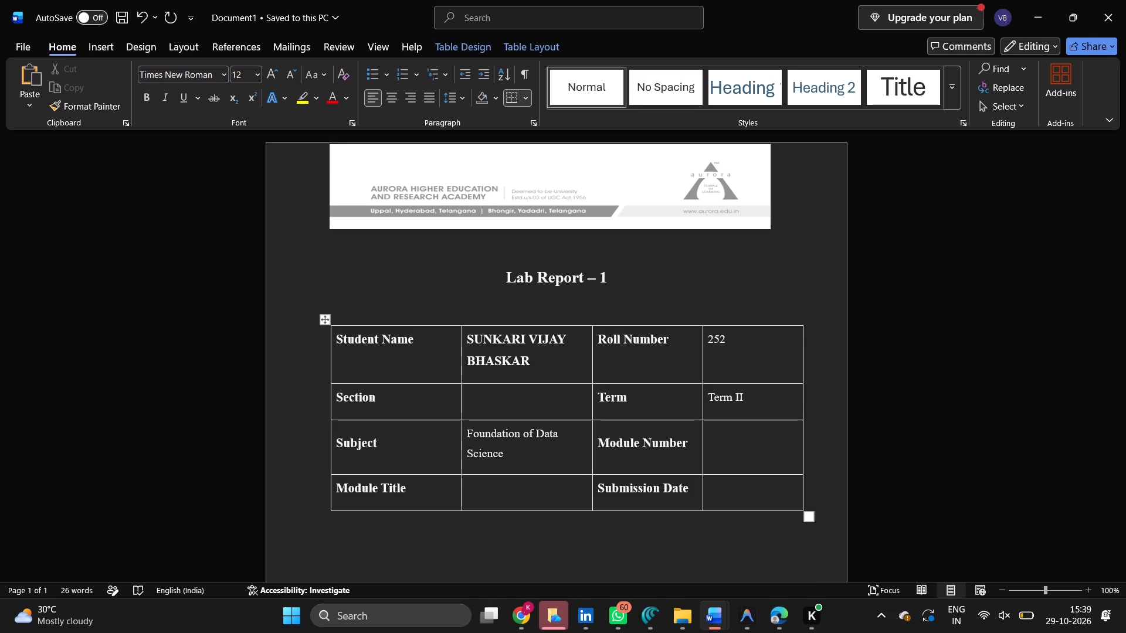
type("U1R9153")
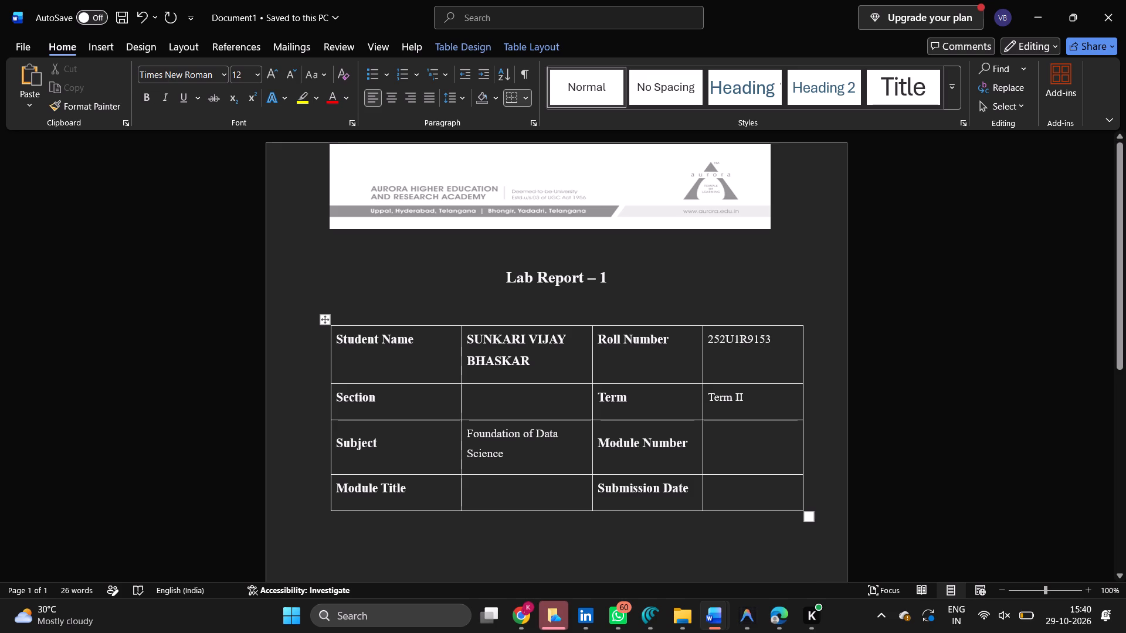
Fill in the table's Section as CSE-GEN-AI-2C and its Module Number as 1.
left_click(497, 403)
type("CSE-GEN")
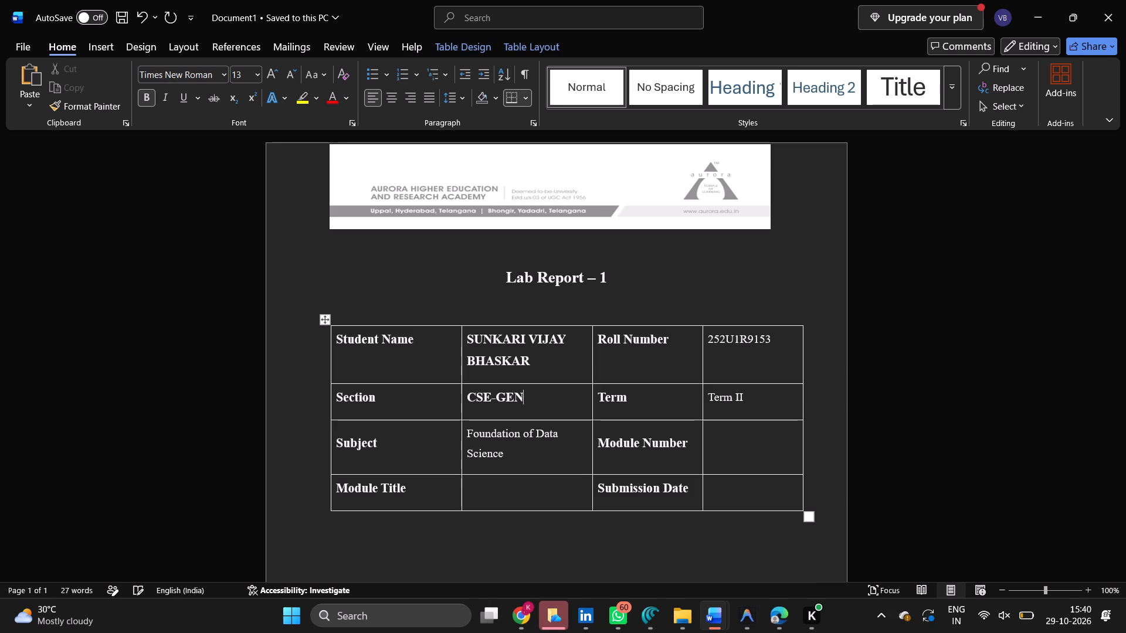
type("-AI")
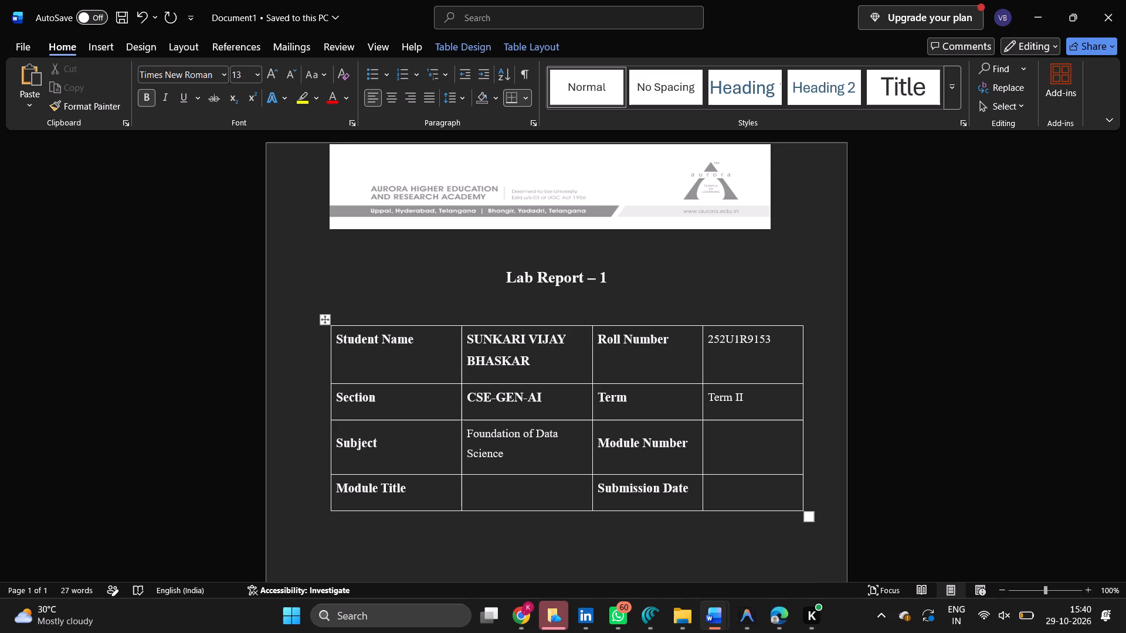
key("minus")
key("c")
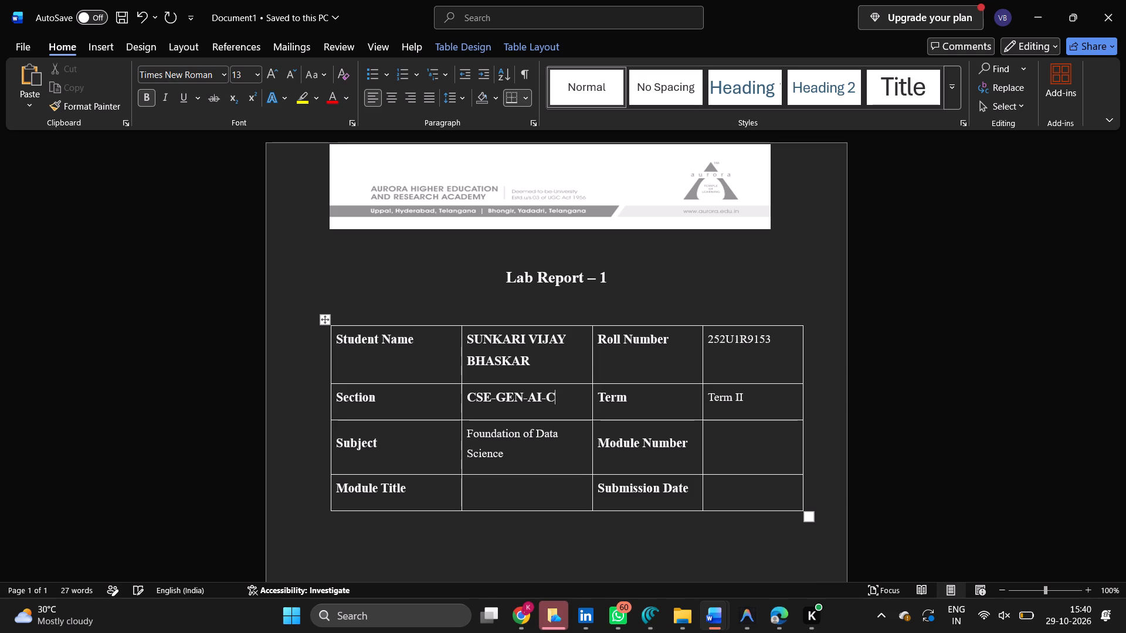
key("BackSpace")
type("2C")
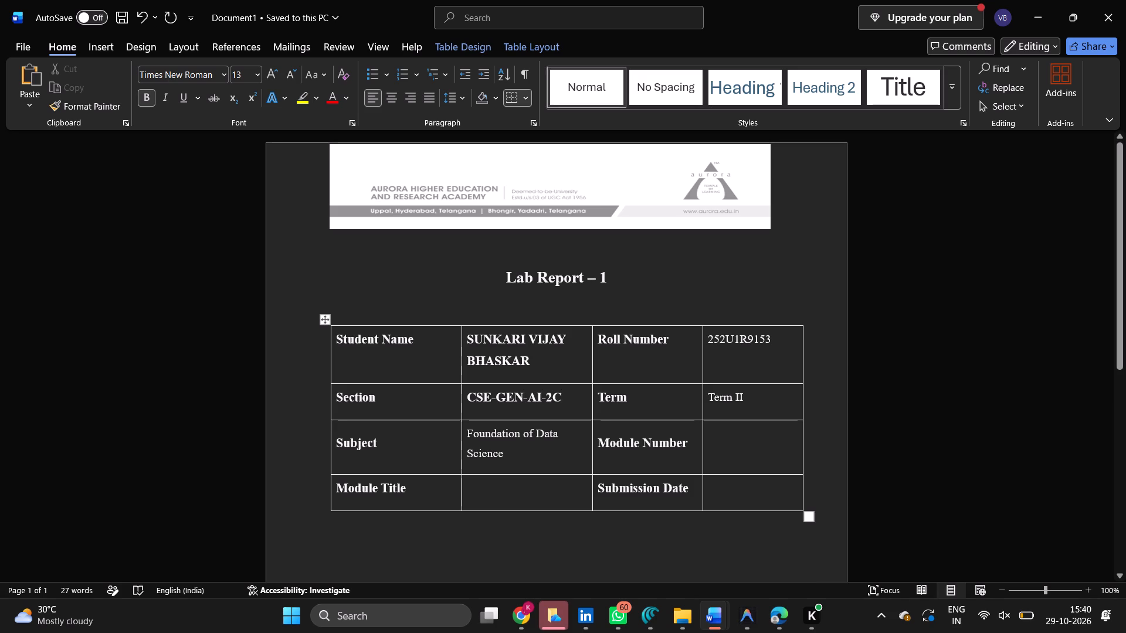
left_click(724, 436)
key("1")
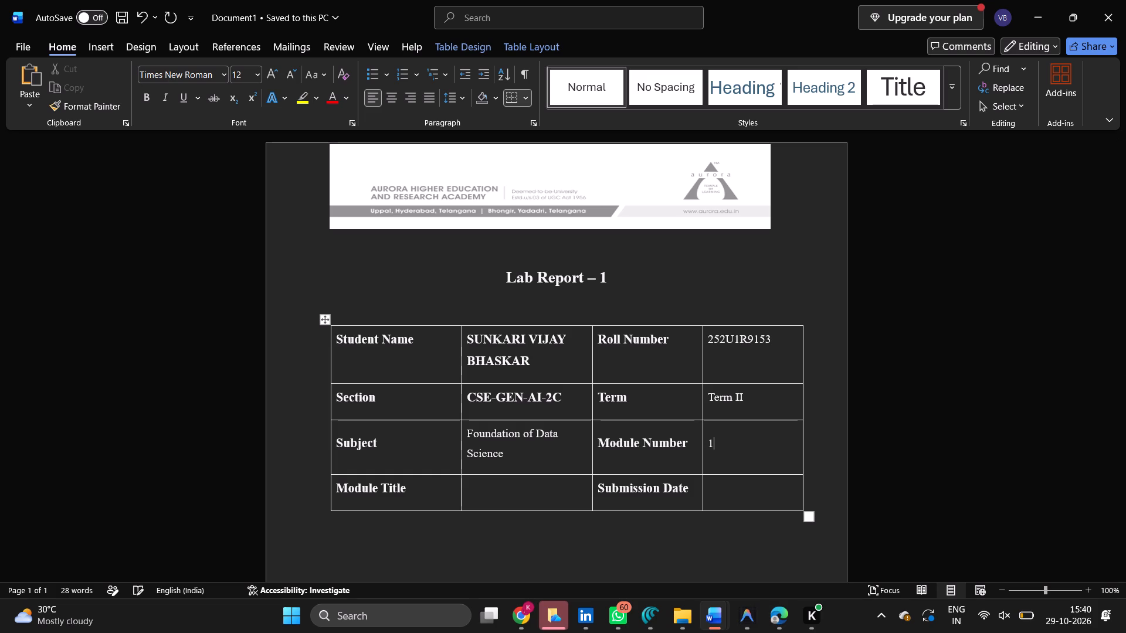
Enter "Bases of Data science" as the Module Title in the table.
left_click(533, 489)
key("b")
key("BackSpace")
key("BackSpace")
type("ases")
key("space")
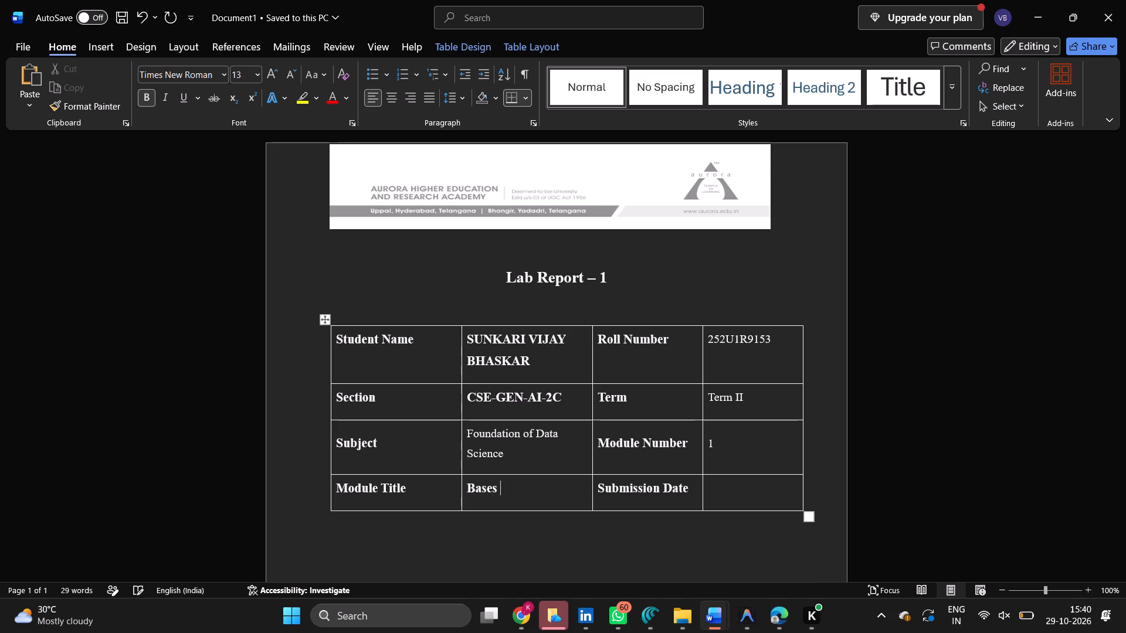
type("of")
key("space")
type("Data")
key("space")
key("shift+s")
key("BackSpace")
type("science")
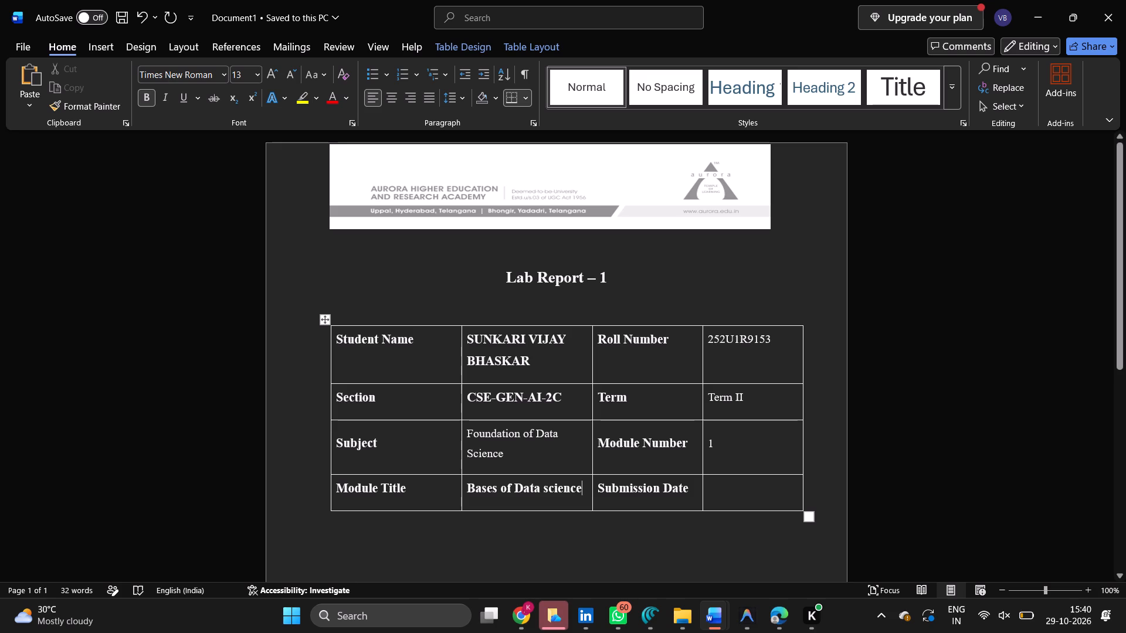
Enter 29/10/2026 as the Submission Date in the table.
left_click(740, 503)
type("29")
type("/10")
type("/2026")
Add a long run of empty lines below the details table to extend the new document onto further pages.
scroll(757, 478, "down", 3)
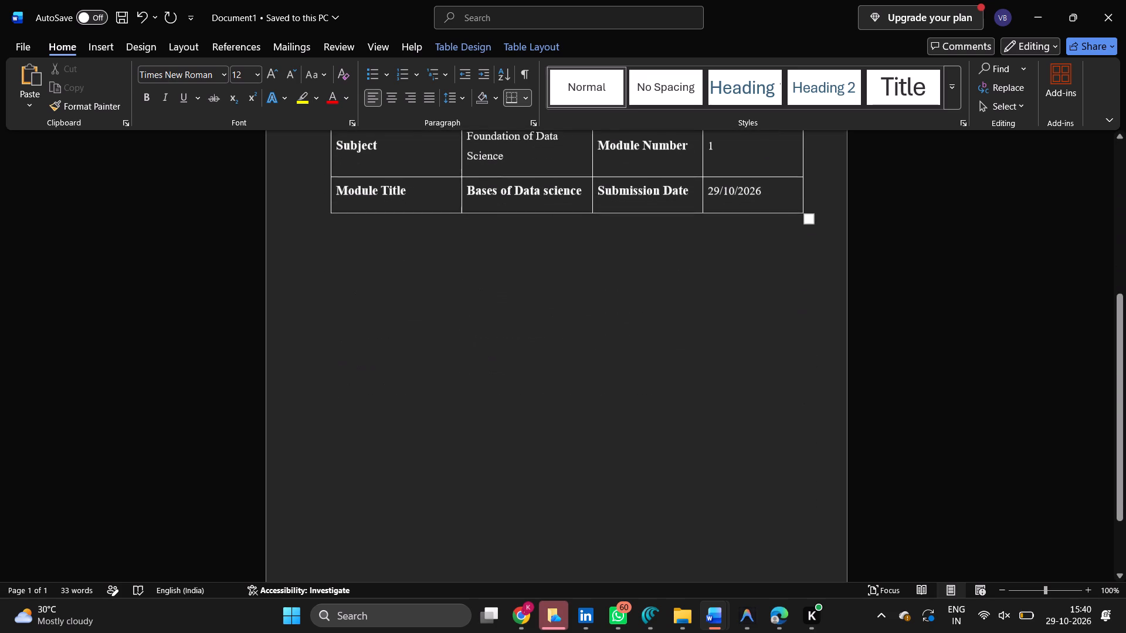
scroll(757, 478, "down", 1)
left_click(757, 478)
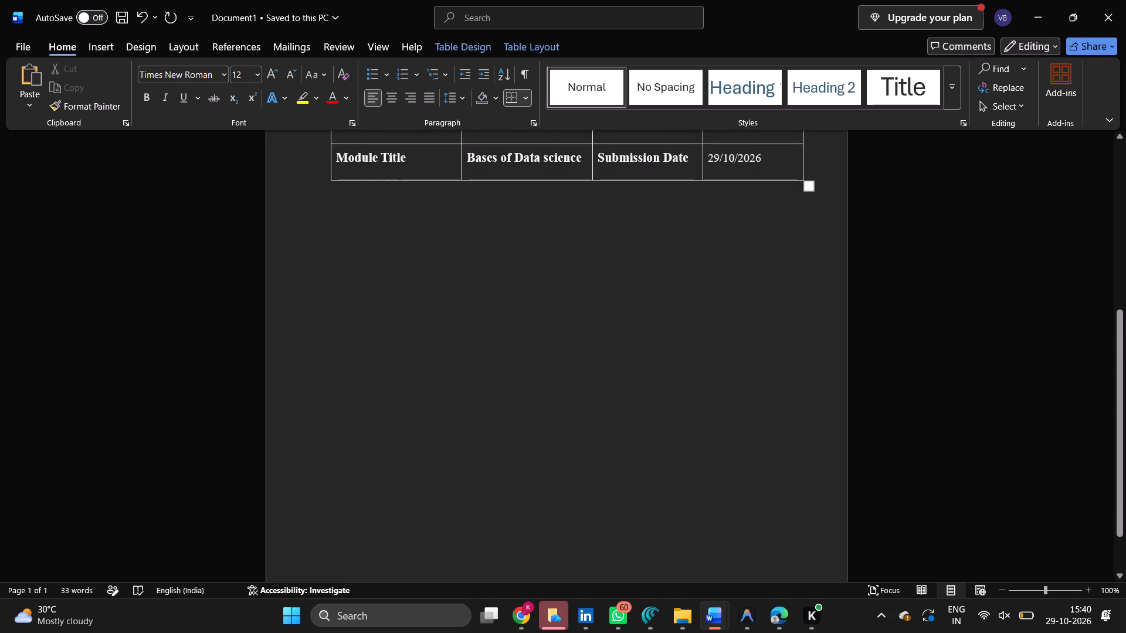
key("Return")
key("Return")
key("Return")
key("Return")
key("Return")
key("Return")
key("Return")
key("Return")
key("Return")
key("Return")
key("Return")
key("Return")
key("Return")
key("Return")
key("Return")
key("Return")
key("Return")
key("Return")
key("Return")
key("Return")
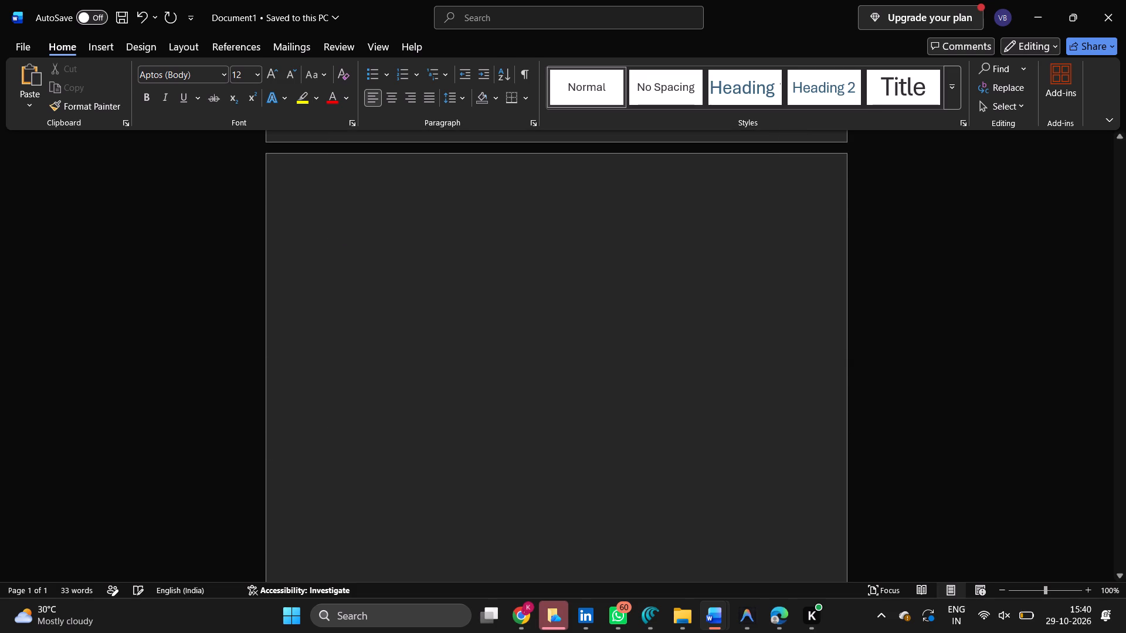
scroll(757, 478, "up", 13)
scroll(757, 478, "down", 2)
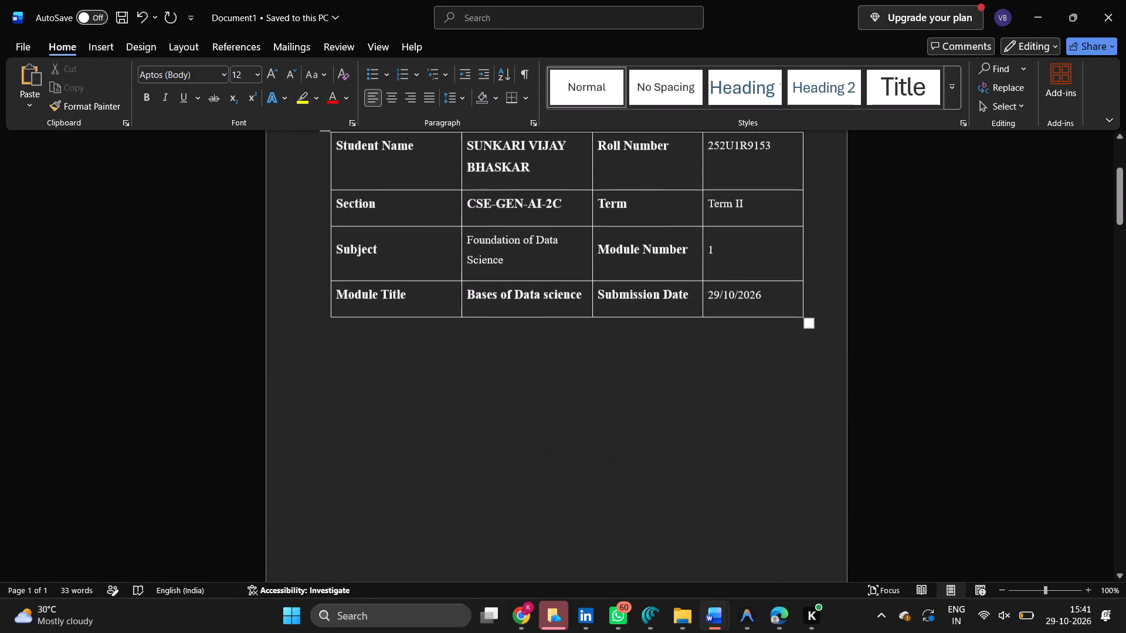
left_click(528, 388)
scroll(528, 388, "down", 2)
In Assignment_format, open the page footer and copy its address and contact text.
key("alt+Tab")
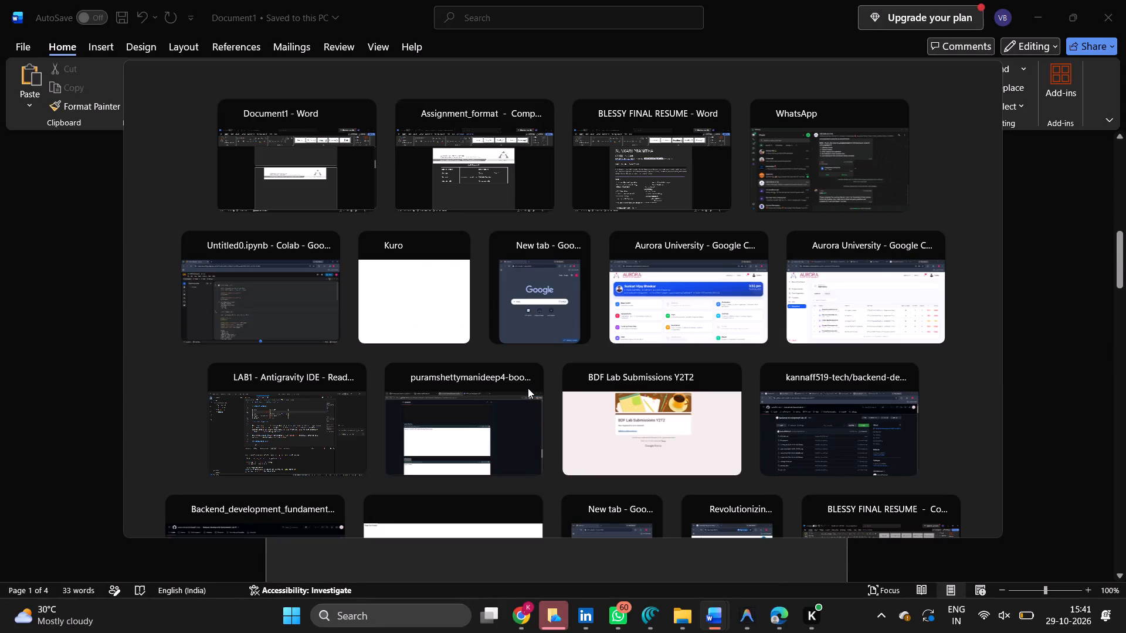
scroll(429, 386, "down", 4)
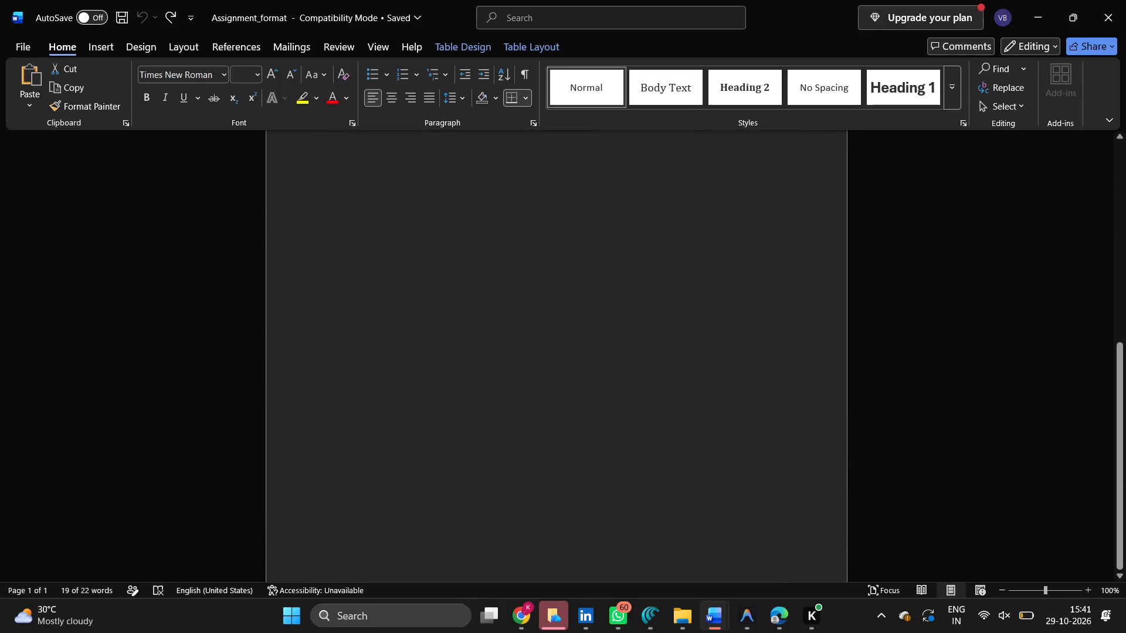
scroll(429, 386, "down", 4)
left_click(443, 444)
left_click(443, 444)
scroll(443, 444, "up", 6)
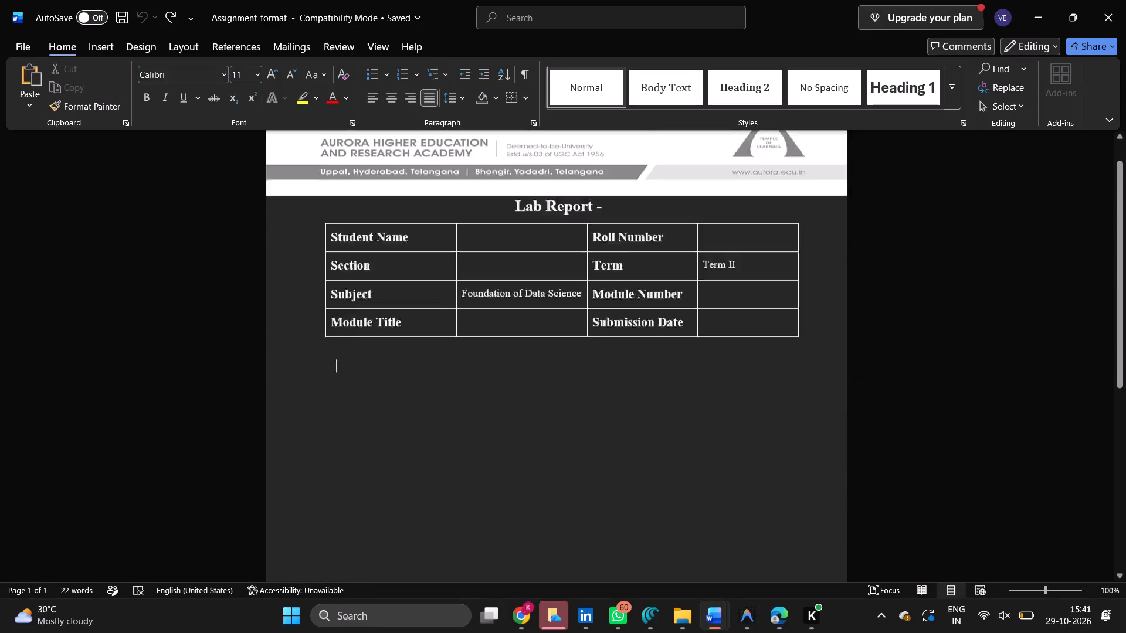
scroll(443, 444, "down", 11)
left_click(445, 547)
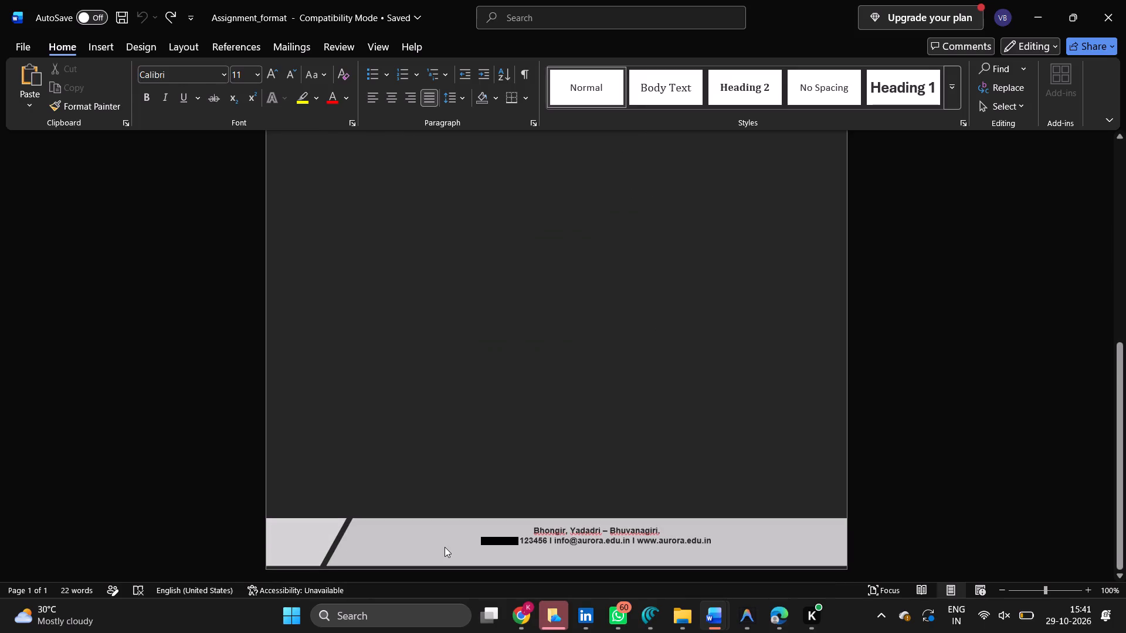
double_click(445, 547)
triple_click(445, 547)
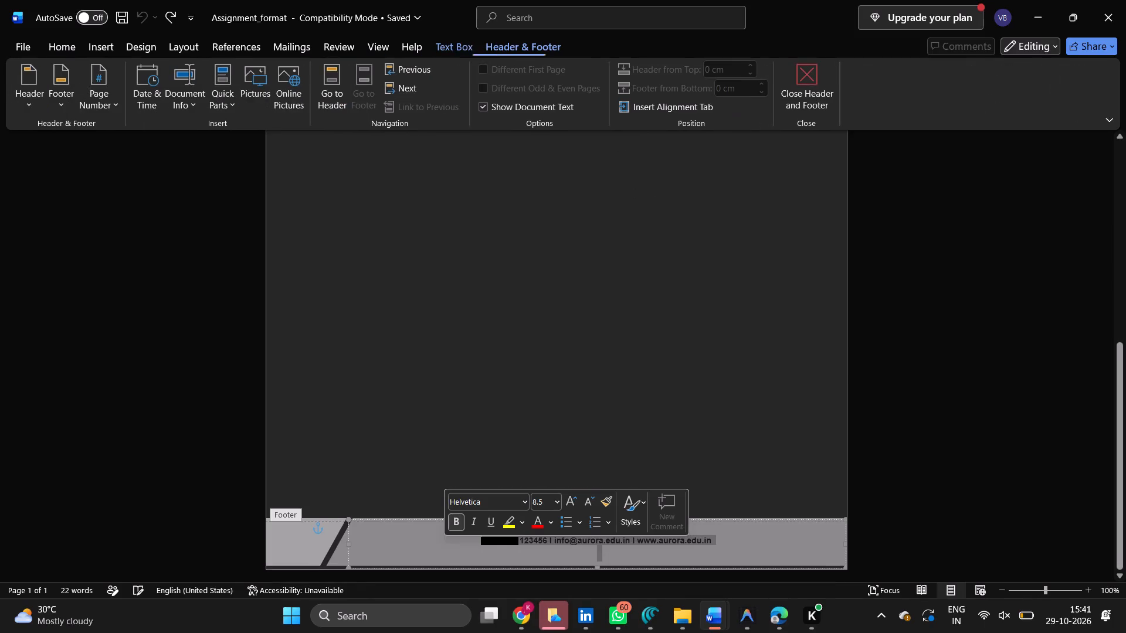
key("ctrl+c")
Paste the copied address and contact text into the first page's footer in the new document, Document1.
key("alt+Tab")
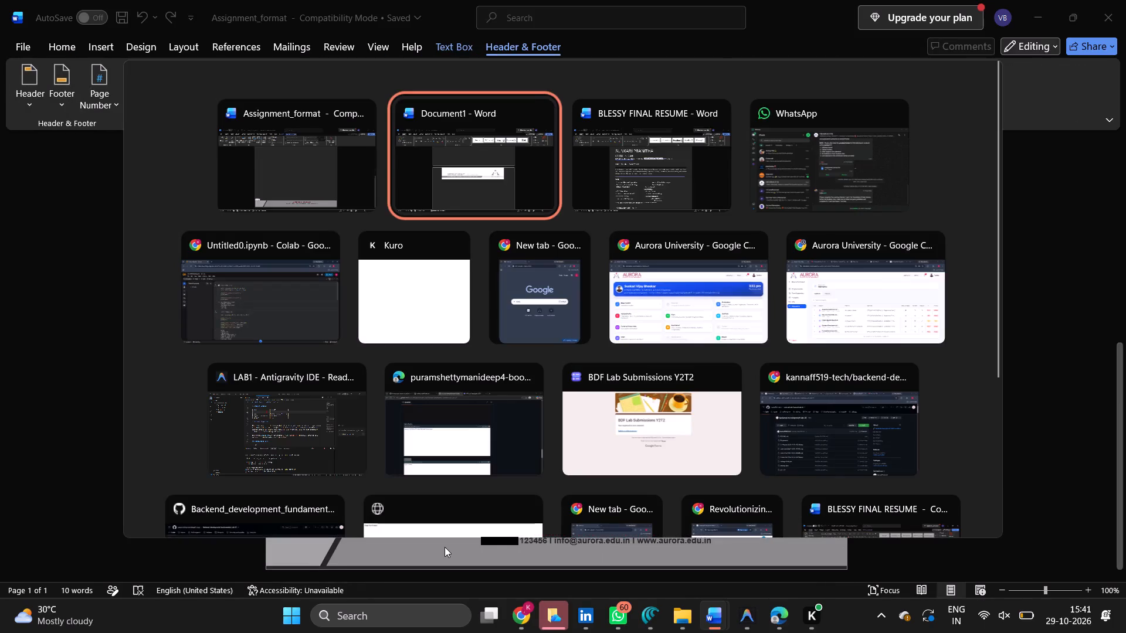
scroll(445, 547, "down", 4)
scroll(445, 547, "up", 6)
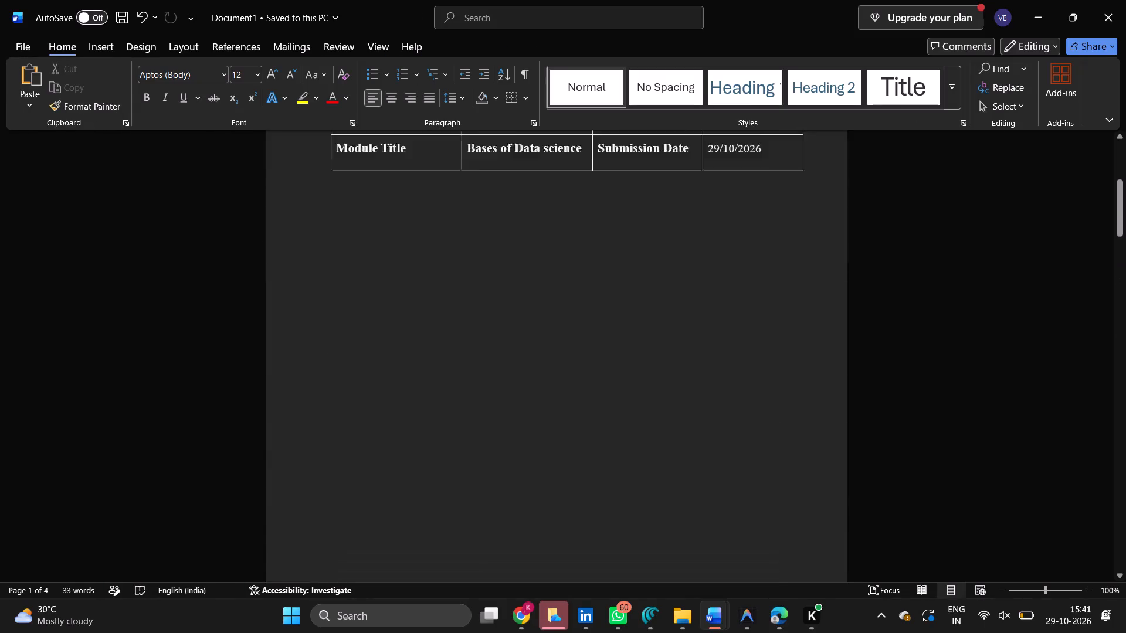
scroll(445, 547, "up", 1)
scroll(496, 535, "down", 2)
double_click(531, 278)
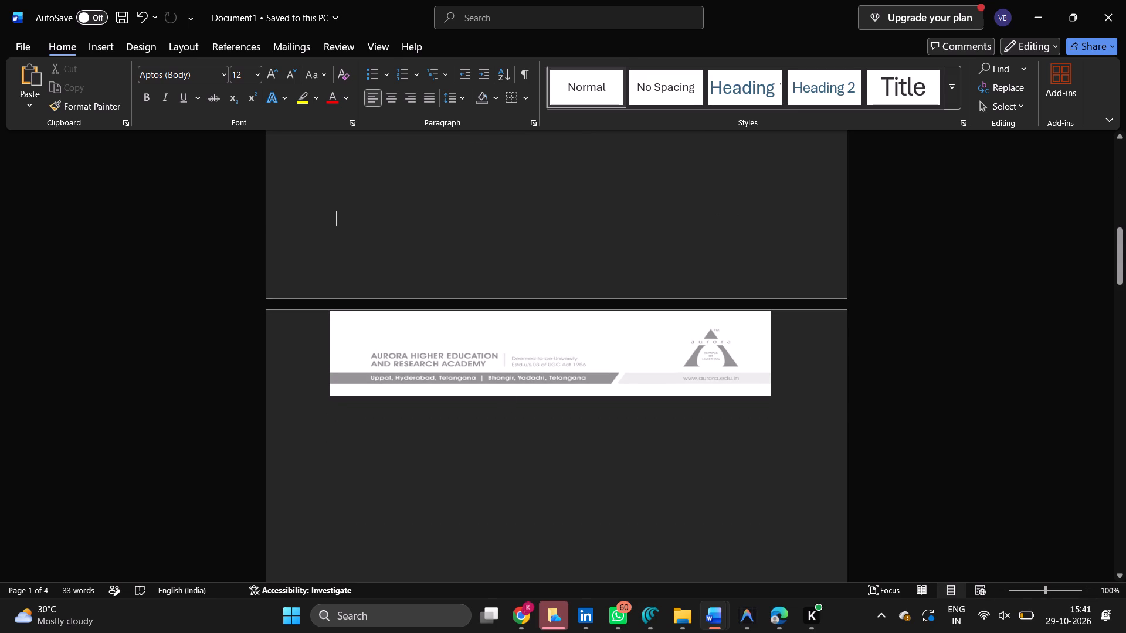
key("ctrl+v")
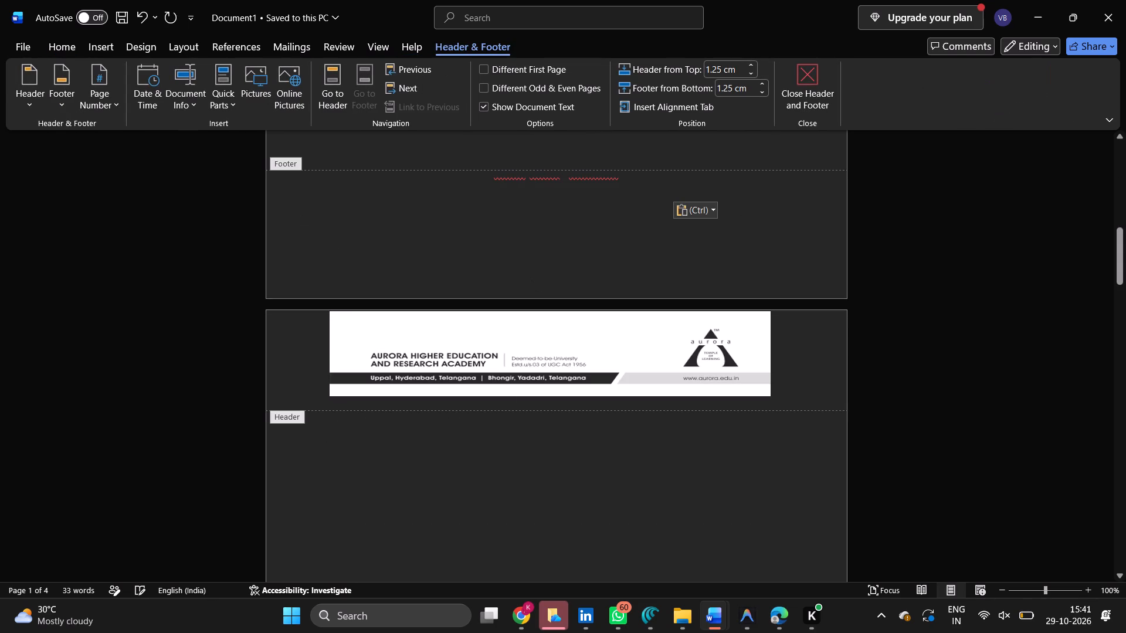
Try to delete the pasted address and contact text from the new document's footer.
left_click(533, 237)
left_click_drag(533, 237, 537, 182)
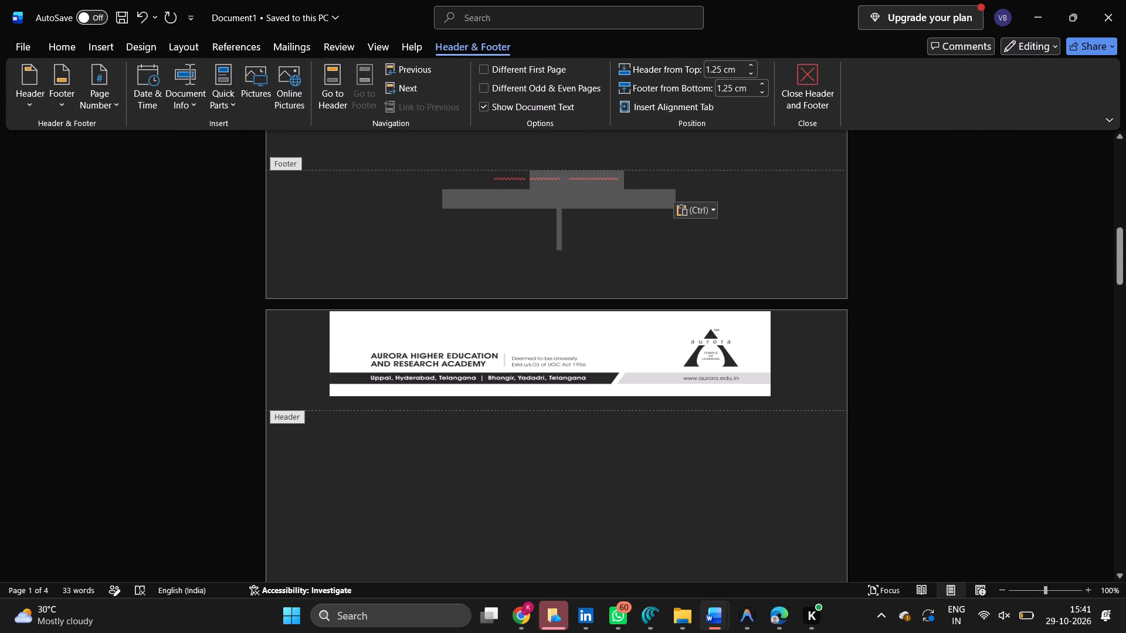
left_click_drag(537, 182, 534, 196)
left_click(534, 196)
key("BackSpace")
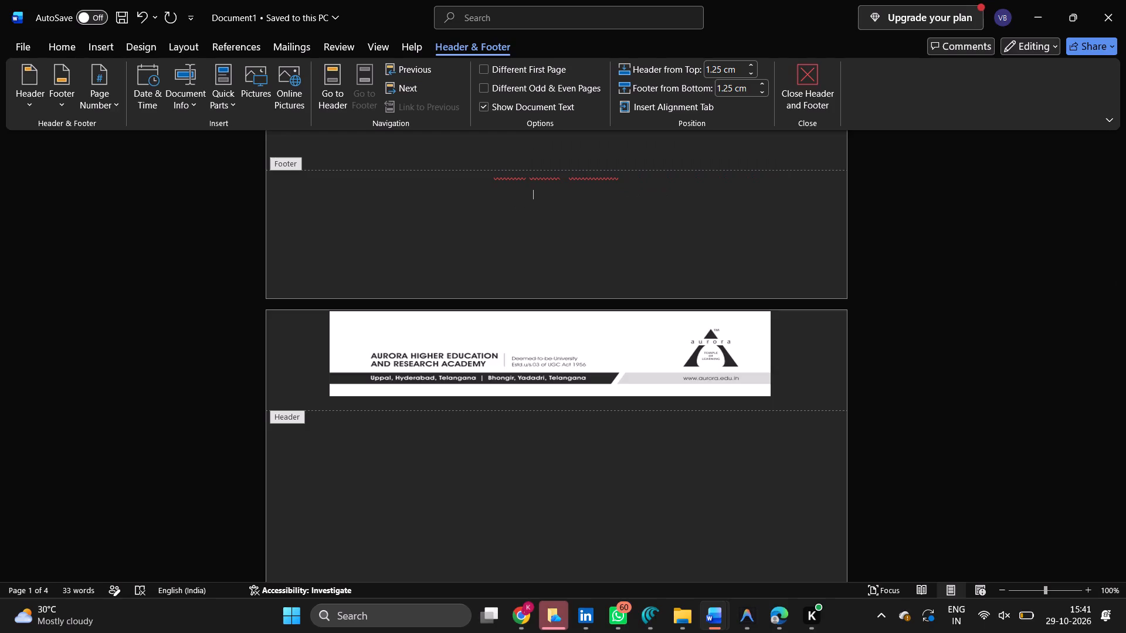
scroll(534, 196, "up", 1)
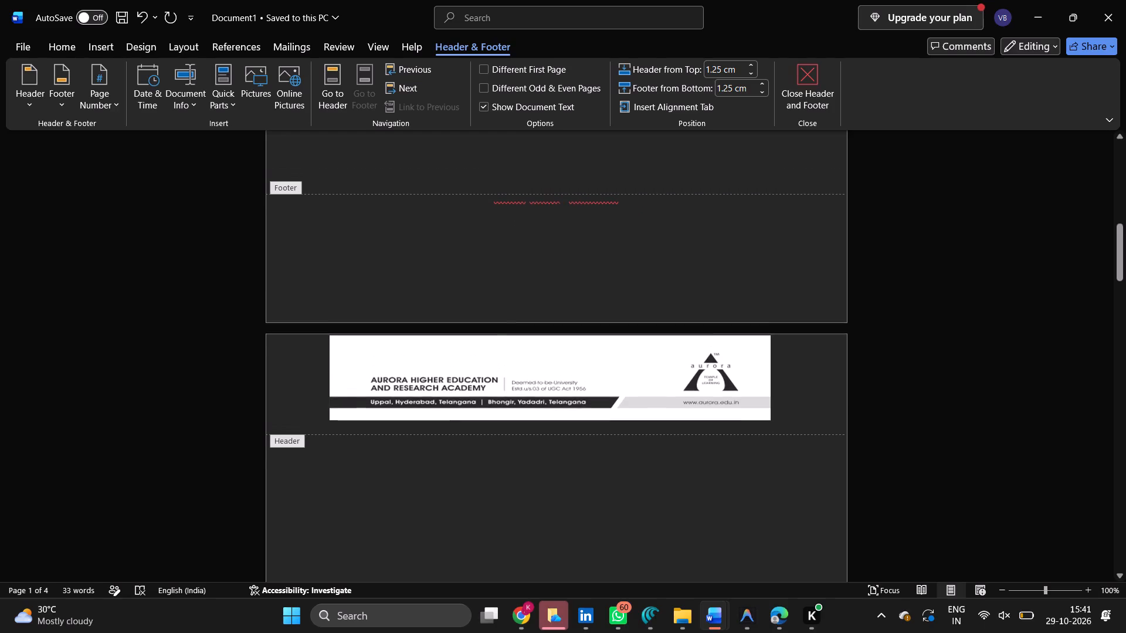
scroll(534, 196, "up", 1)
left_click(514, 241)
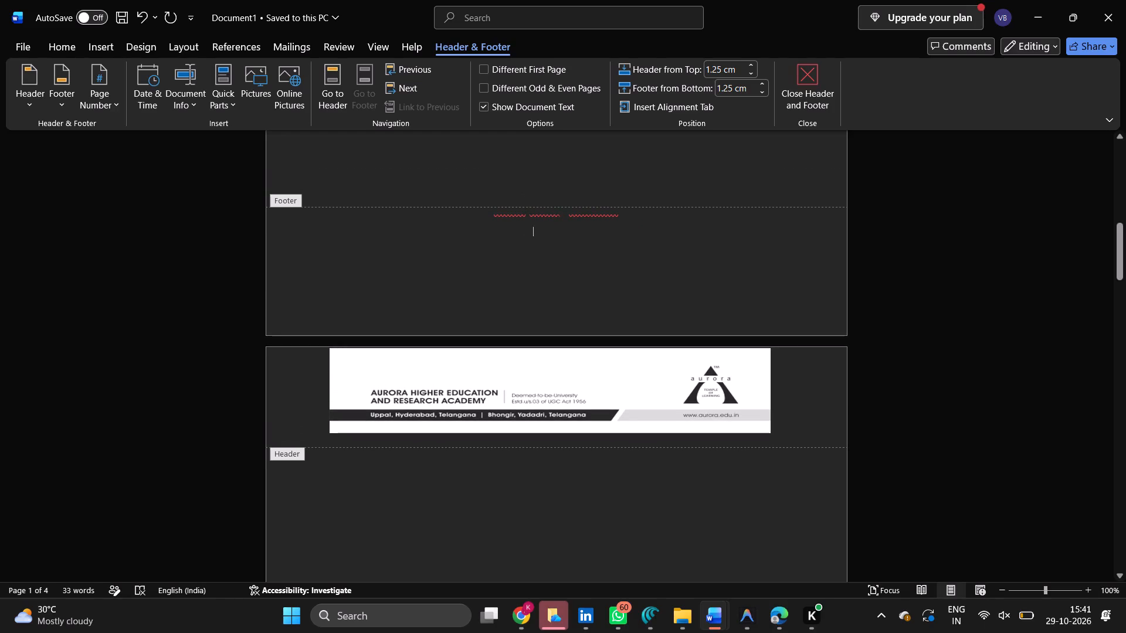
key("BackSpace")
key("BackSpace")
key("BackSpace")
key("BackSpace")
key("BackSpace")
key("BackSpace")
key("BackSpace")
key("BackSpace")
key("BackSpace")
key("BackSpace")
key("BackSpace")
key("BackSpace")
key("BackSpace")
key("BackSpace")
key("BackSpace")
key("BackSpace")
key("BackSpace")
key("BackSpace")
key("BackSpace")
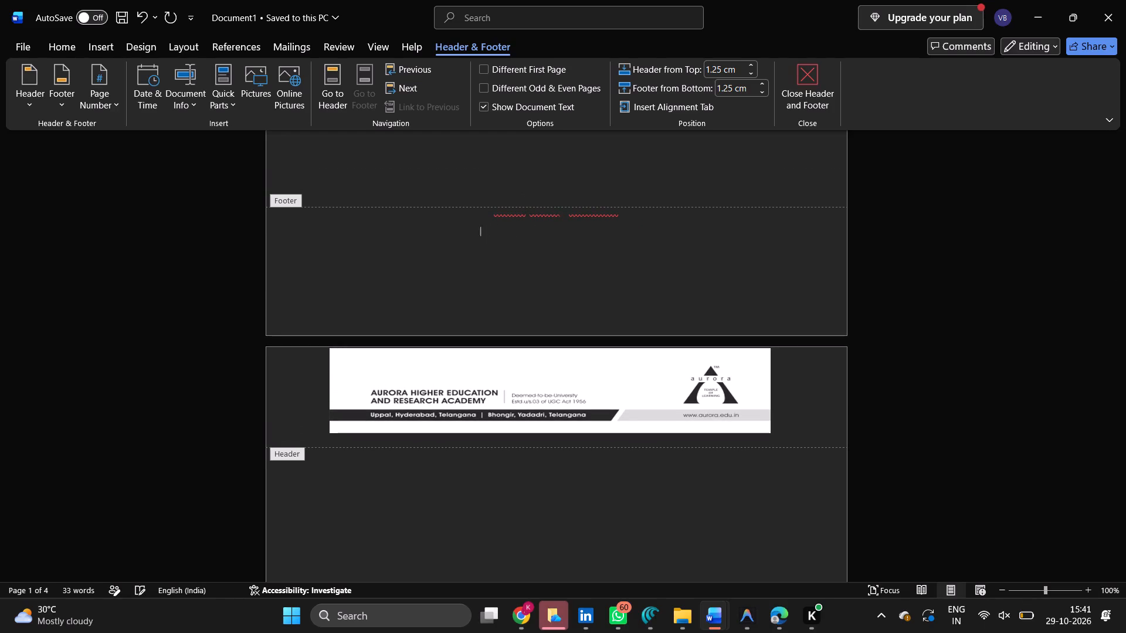
In Assignment_format, move the footer's text box to the page's left edge and copy the whole box.
key("alt+Tab")
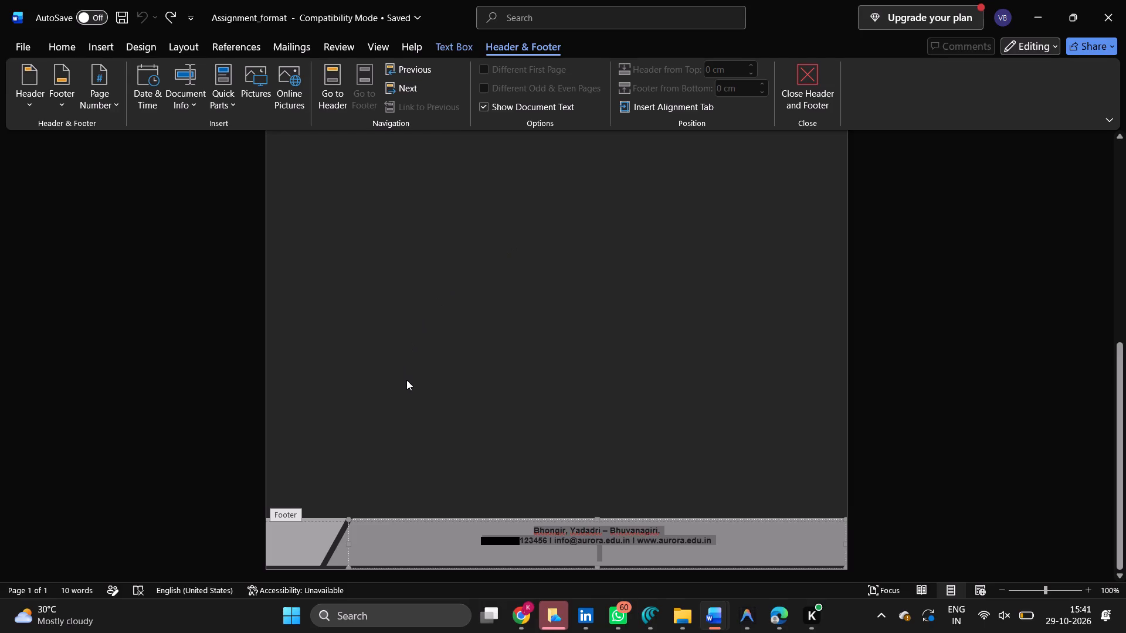
scroll(406, 380, "down", 2)
double_click(361, 542)
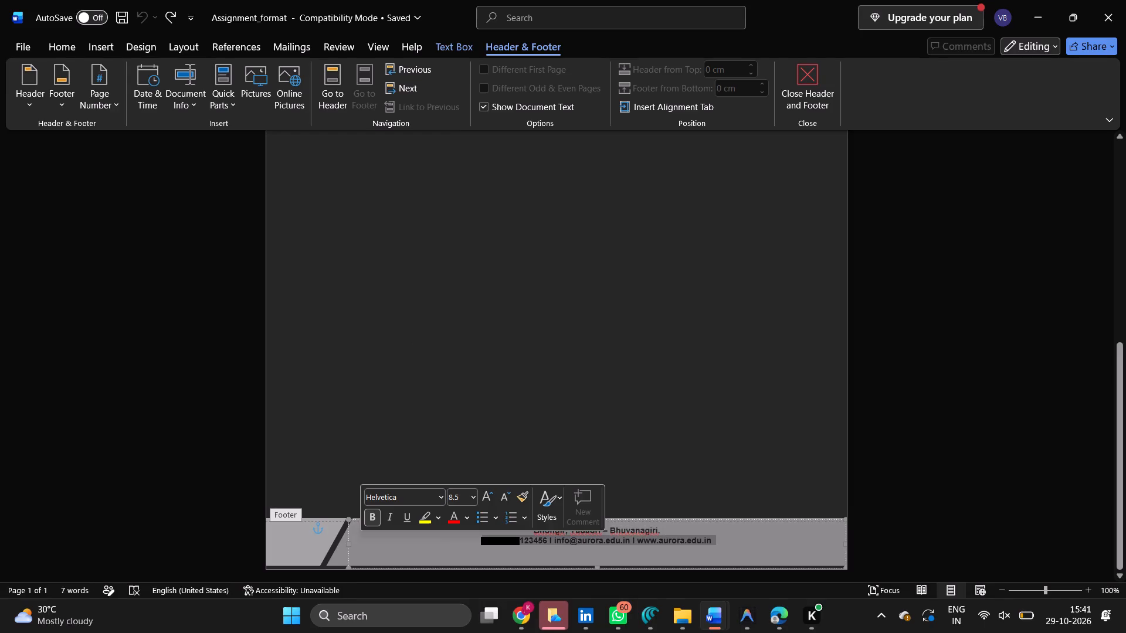
left_click_drag(351, 543, 330, 545)
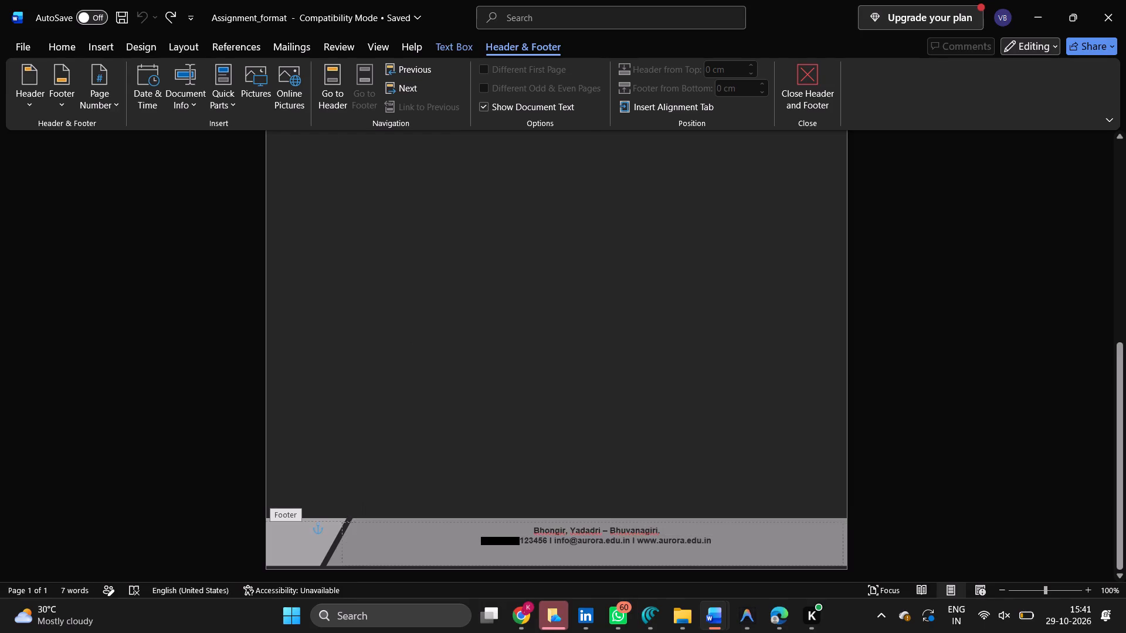
left_click_drag(330, 545, 251, 542)
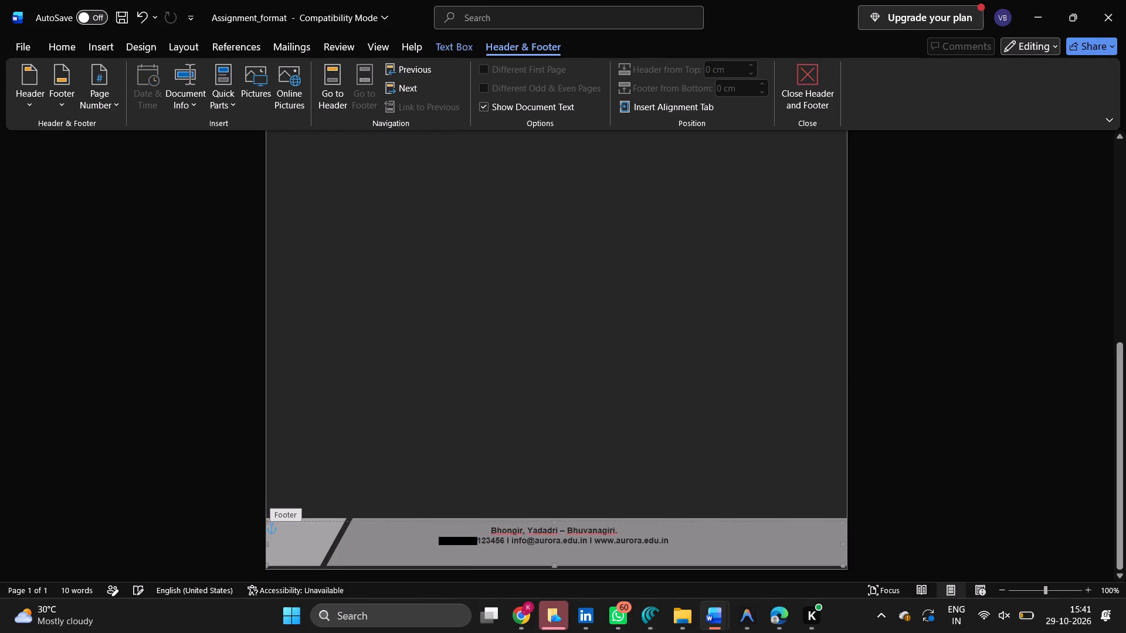
key("ctrl+c")
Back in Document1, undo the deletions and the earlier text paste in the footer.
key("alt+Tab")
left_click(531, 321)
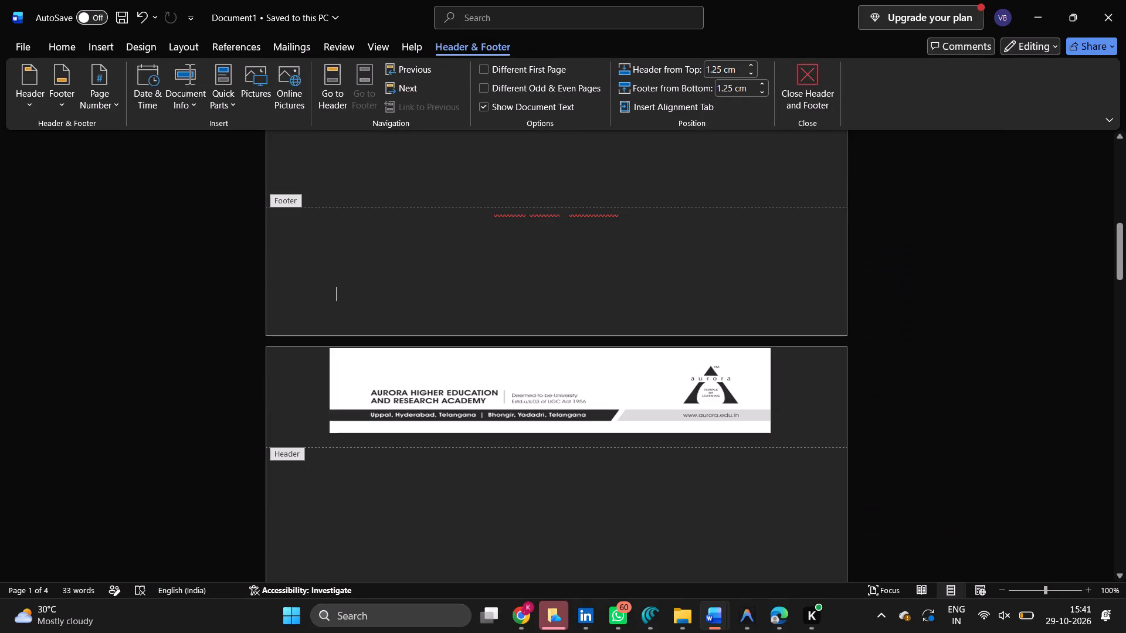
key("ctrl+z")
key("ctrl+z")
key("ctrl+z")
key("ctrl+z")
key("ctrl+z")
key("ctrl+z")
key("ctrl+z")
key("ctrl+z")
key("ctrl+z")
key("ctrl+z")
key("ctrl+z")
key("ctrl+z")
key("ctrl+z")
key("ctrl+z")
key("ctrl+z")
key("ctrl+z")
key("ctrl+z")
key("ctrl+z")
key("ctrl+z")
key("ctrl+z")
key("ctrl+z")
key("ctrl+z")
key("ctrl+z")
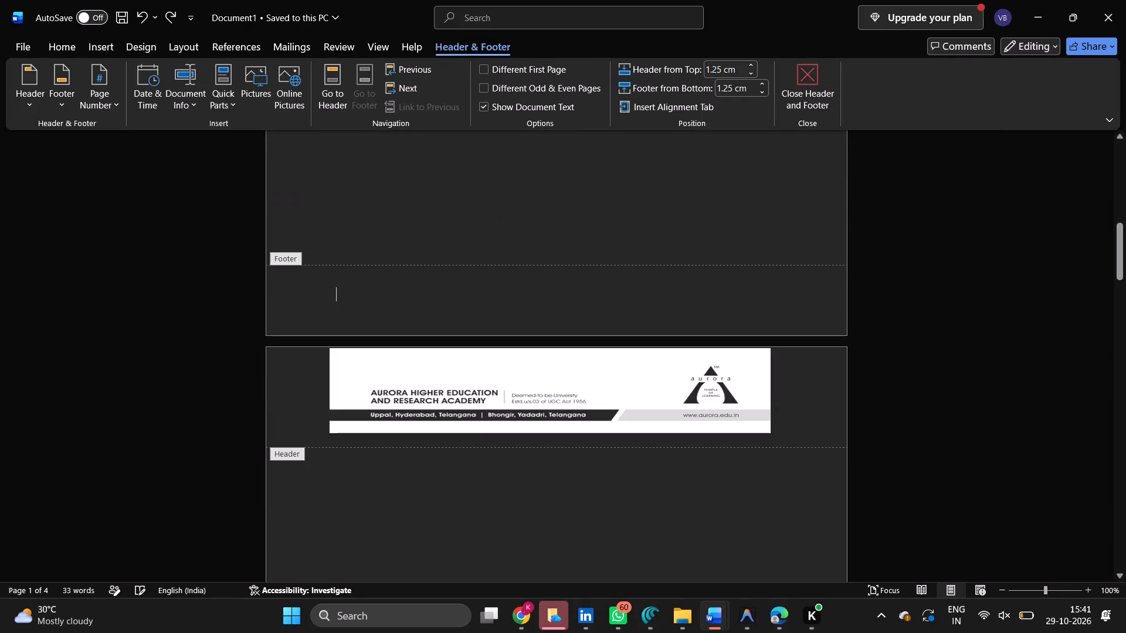
Paste the copied footer text box into the new document's footer.
key("ctrl+v")
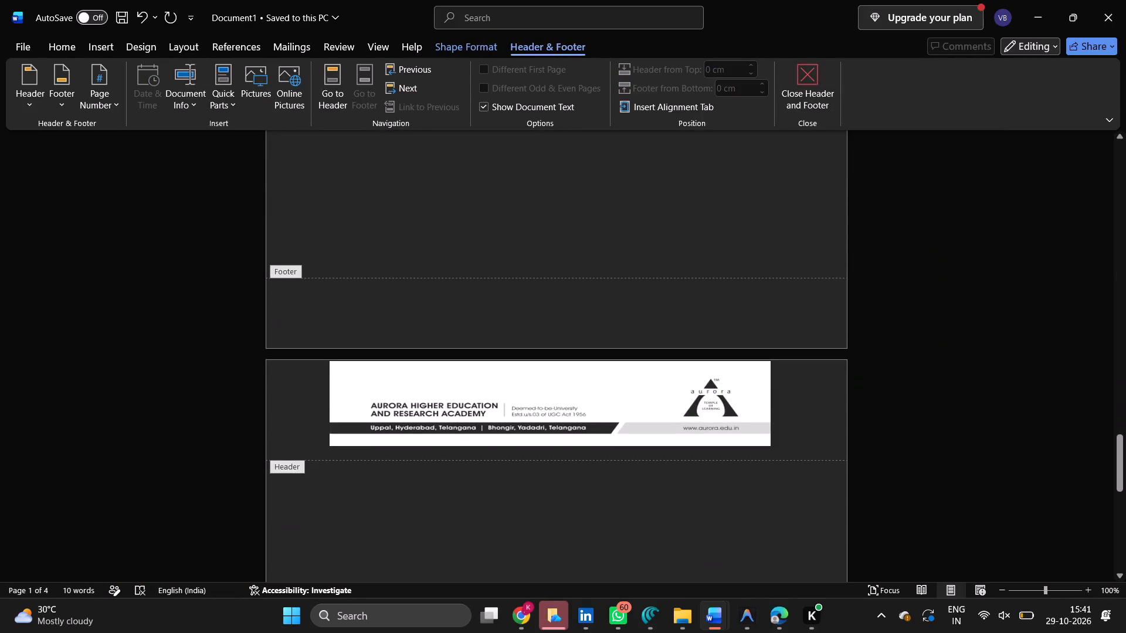
Paste the copied footer text box into the footer at the bottom of the first page.
left_click(459, 321)
scroll(459, 321, "up", 14)
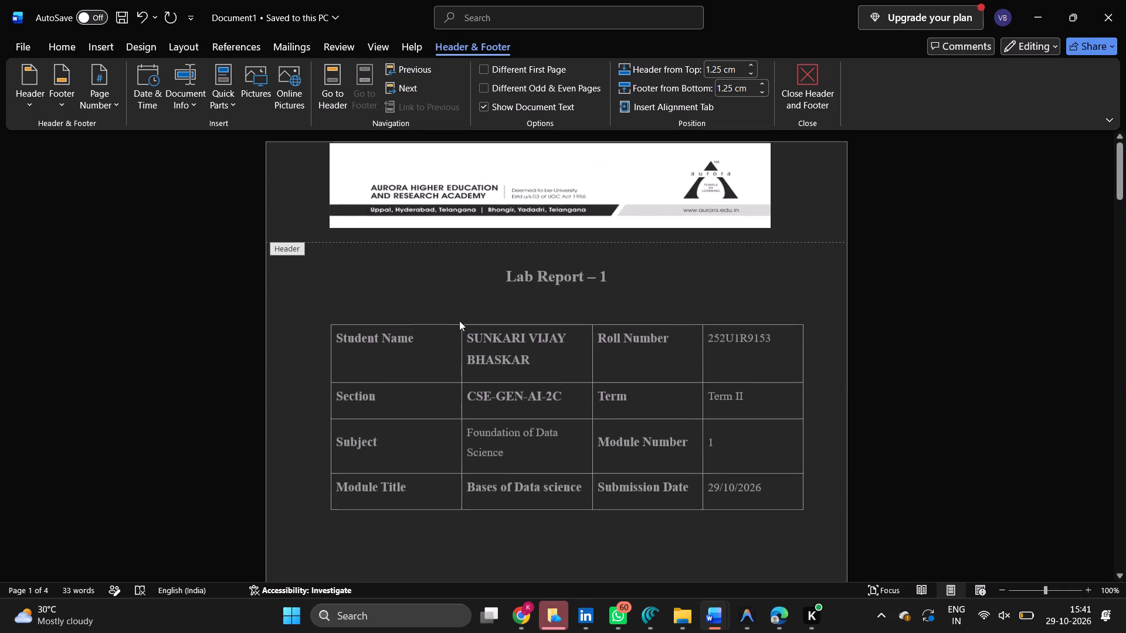
scroll(459, 321, "down", 4)
scroll(459, 321, "up", 1)
left_click(399, 451)
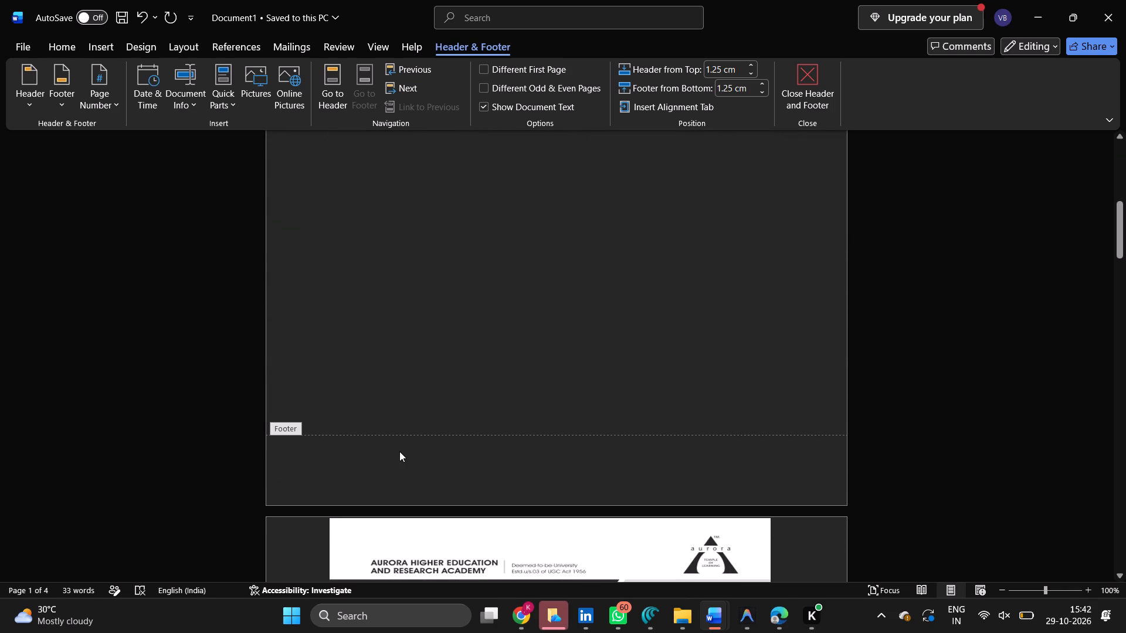
key("ctrl+v")
scroll(355, 489, "up", 11)
scroll(423, 421, "down", 1)
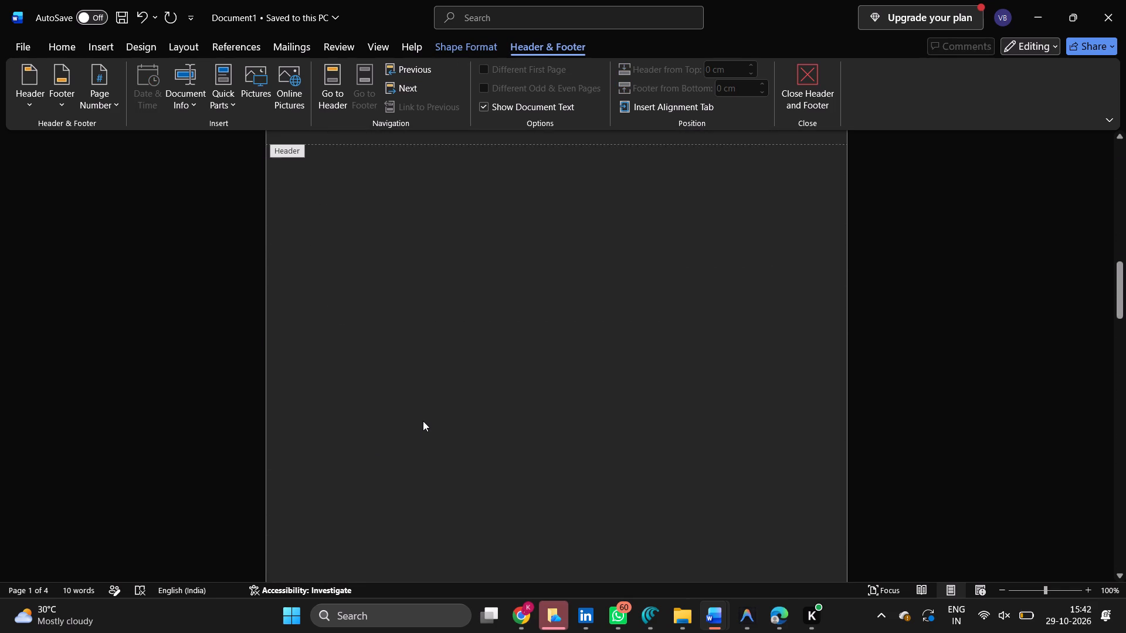
Leave header and footer editing, and return to the Lab Report – 1 title and details table on the first page.
left_click(423, 421)
double_click(423, 421)
scroll(423, 421, "up", 8)
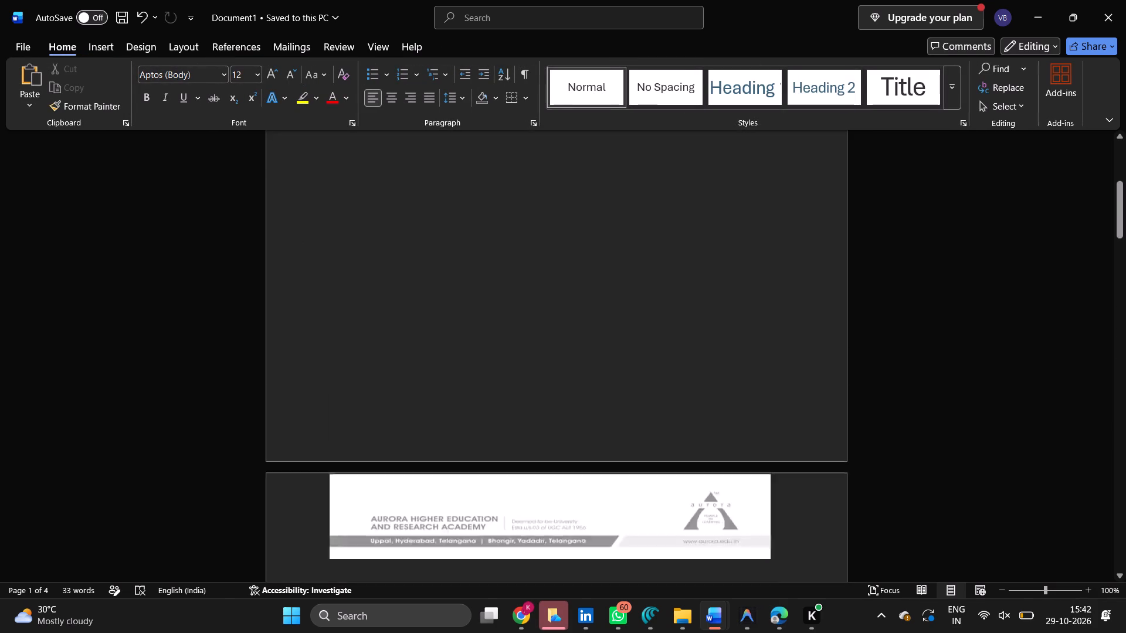
scroll(423, 421, "up", 1)
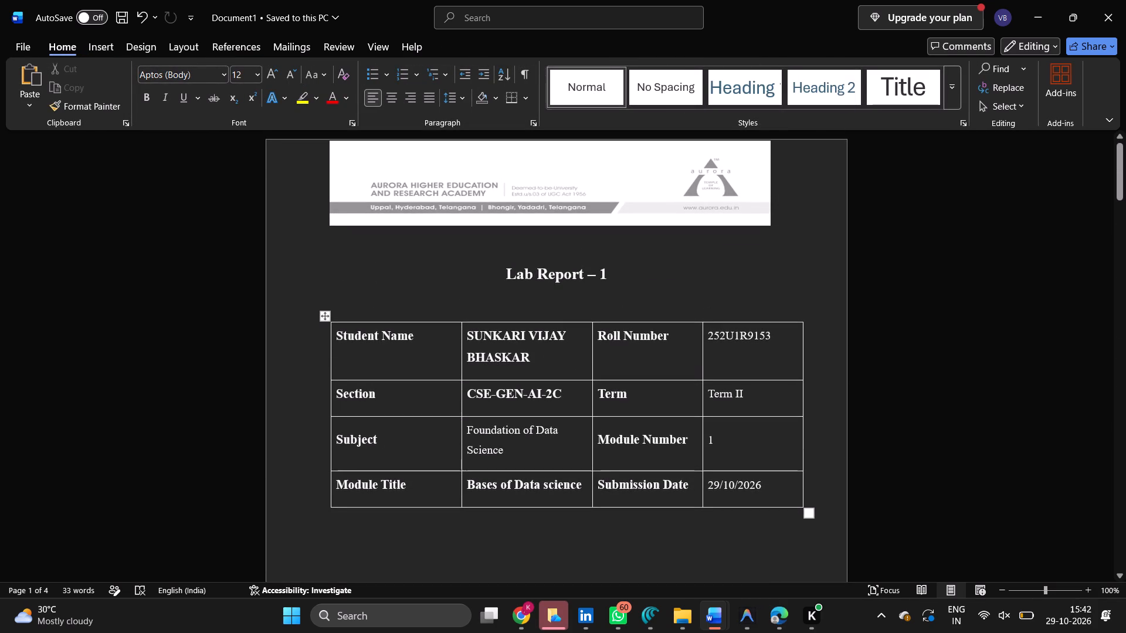
scroll(423, 421, "up", 3)
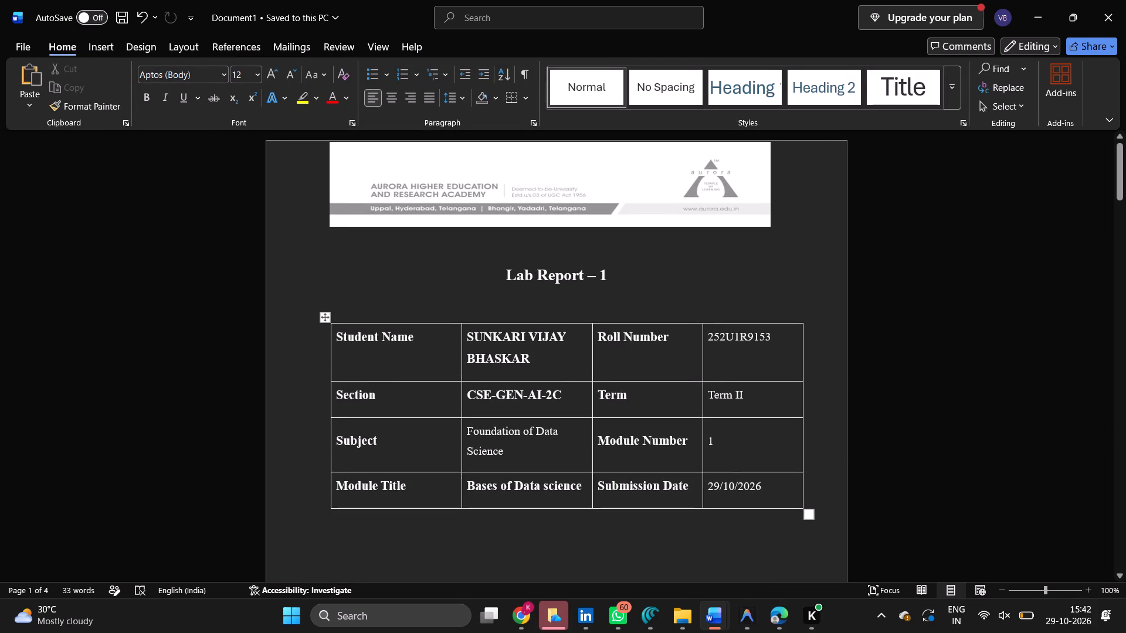
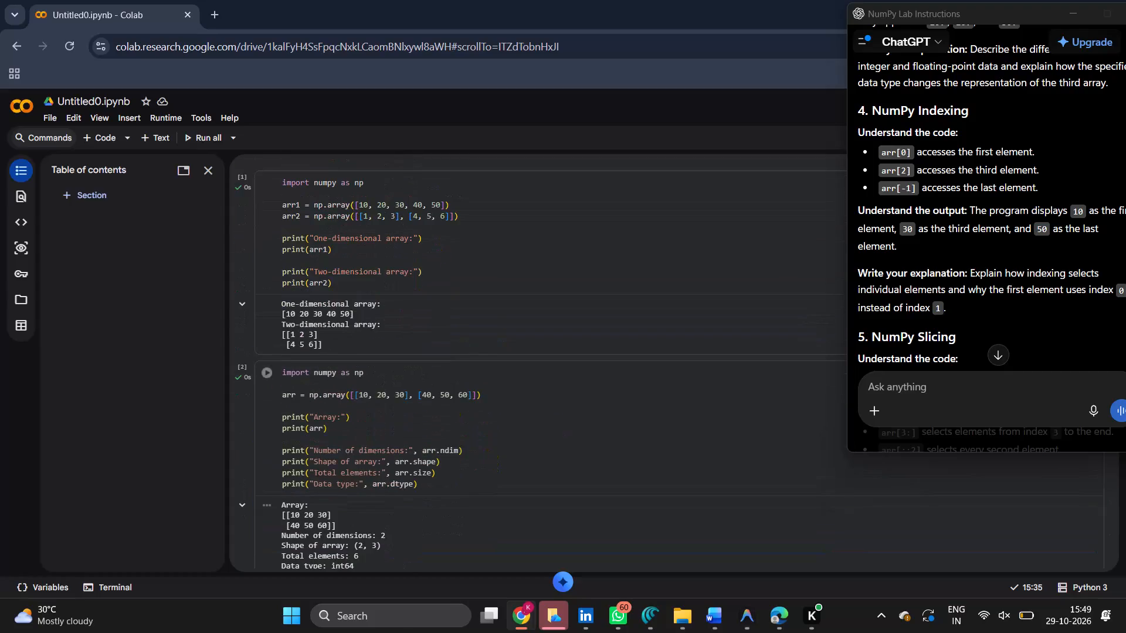
scroll(560, 392, "up", 6)
scroll(560, 392, "down", 3)
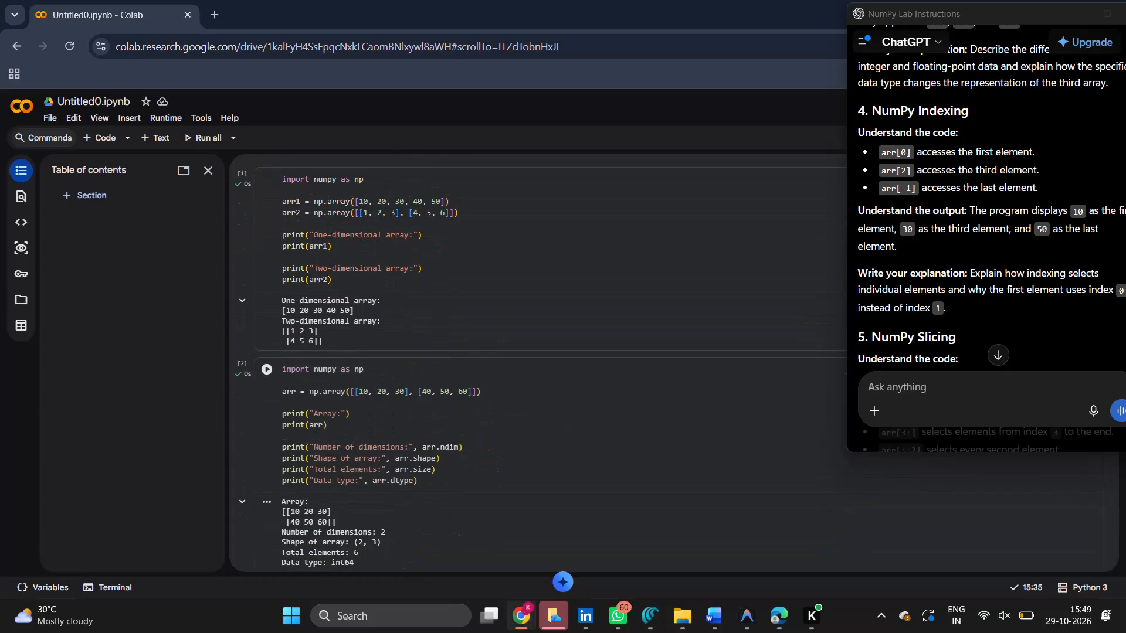
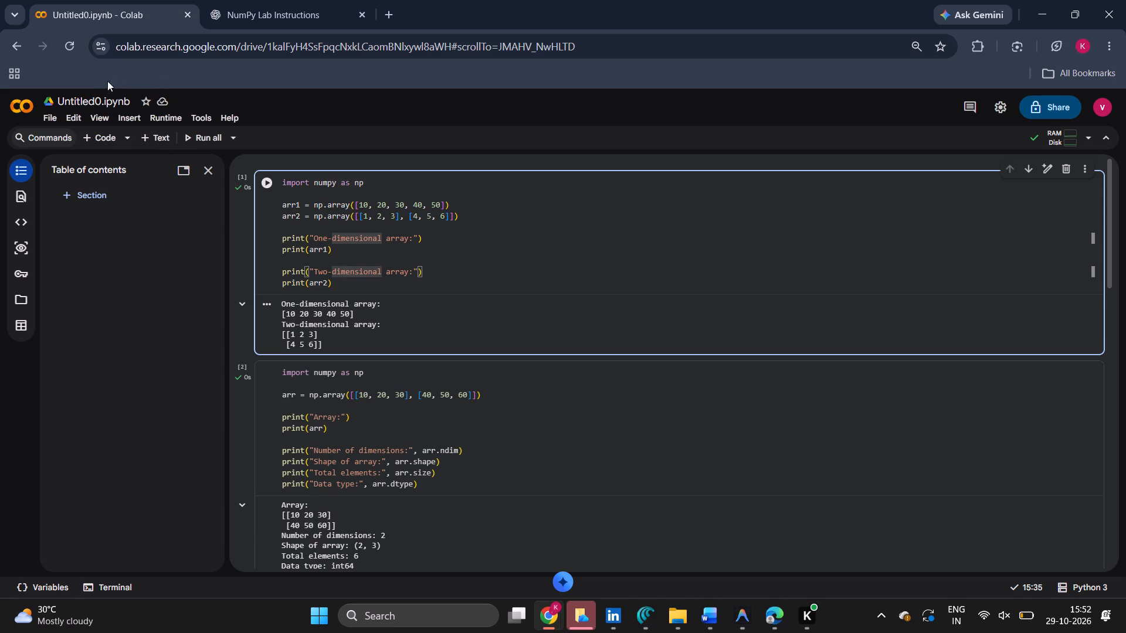
left_click(107, 97)
left_click_drag(137, 105, 126, 98)
left_click(126, 98)
key("Right")
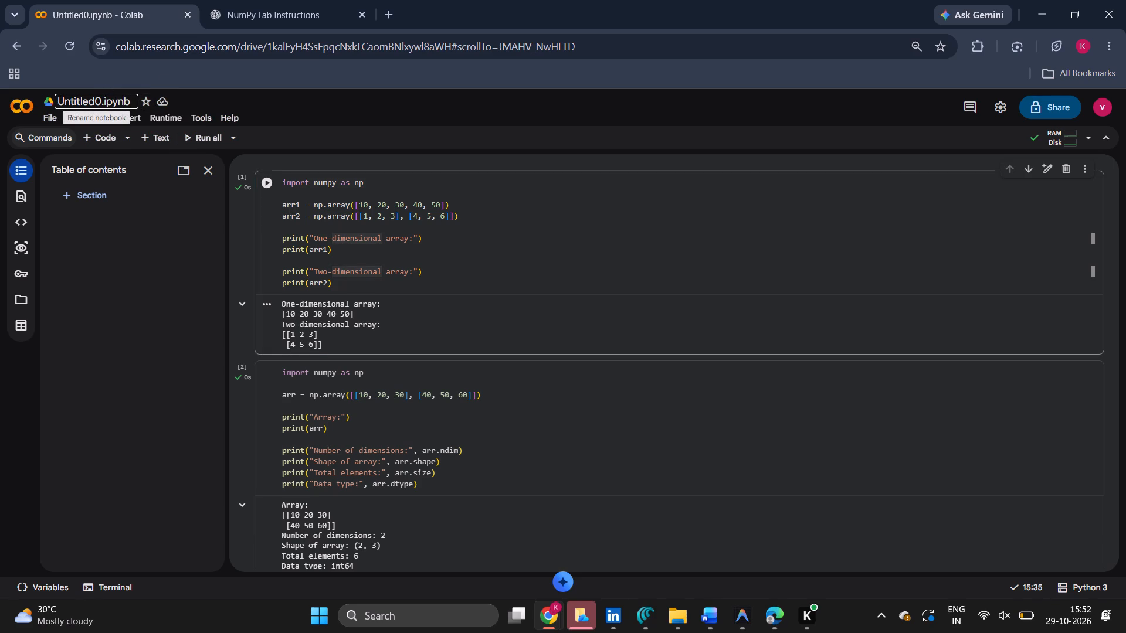
key("BackSpace")
key("BackSpace")
key("BackSpace")
key("BackSpace")
key("BackSpace")
key("BackSpace")
key("BackSpace")
key("BackSpace")
key("BackSpace")
key("BackSpace")
key("BackSpace")
key("BackSpace")
key("BackSpace")
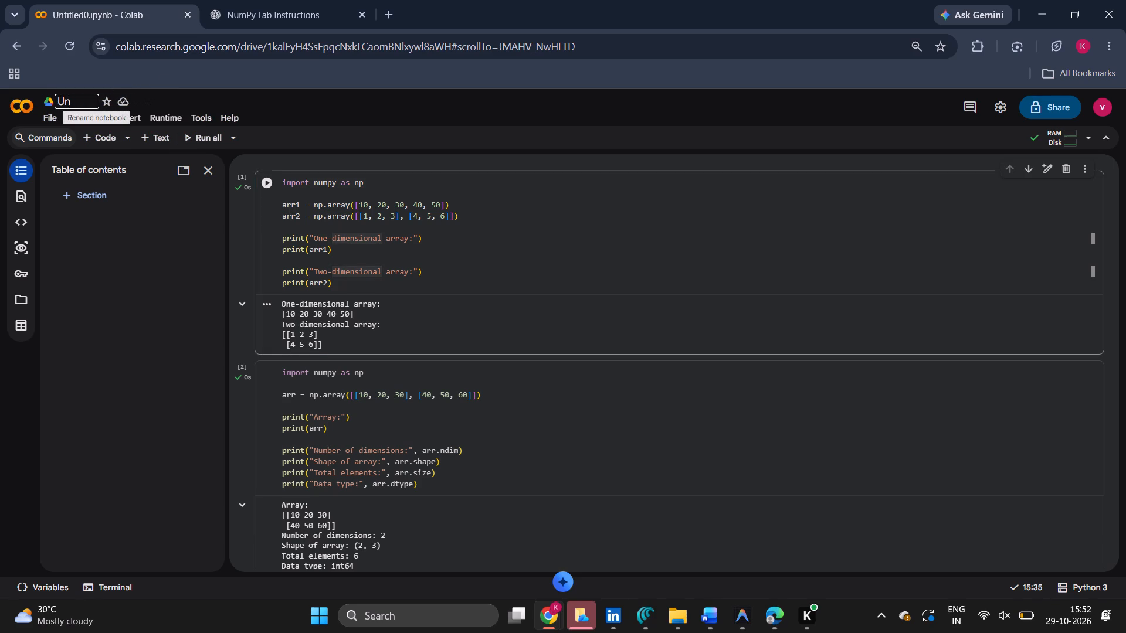
key("BackSpace")
key("BackSpace")
type("FO8UN")
key("BackSpace")
key("BackSpace")
type("UNDATIONS")
key("space")
type("OFN")
key("space")
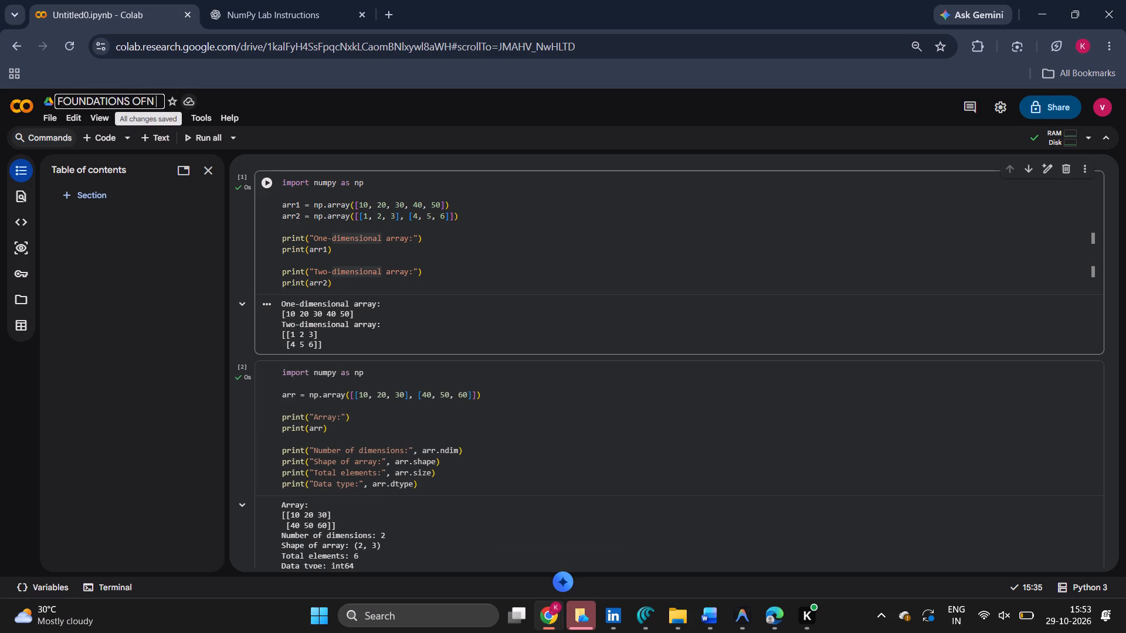
key("BackSpace")
key("space")
key("BackSpace")
key("BackSpace")
key("space")
type("DATA S")
type("CIENCE")
key("Return")
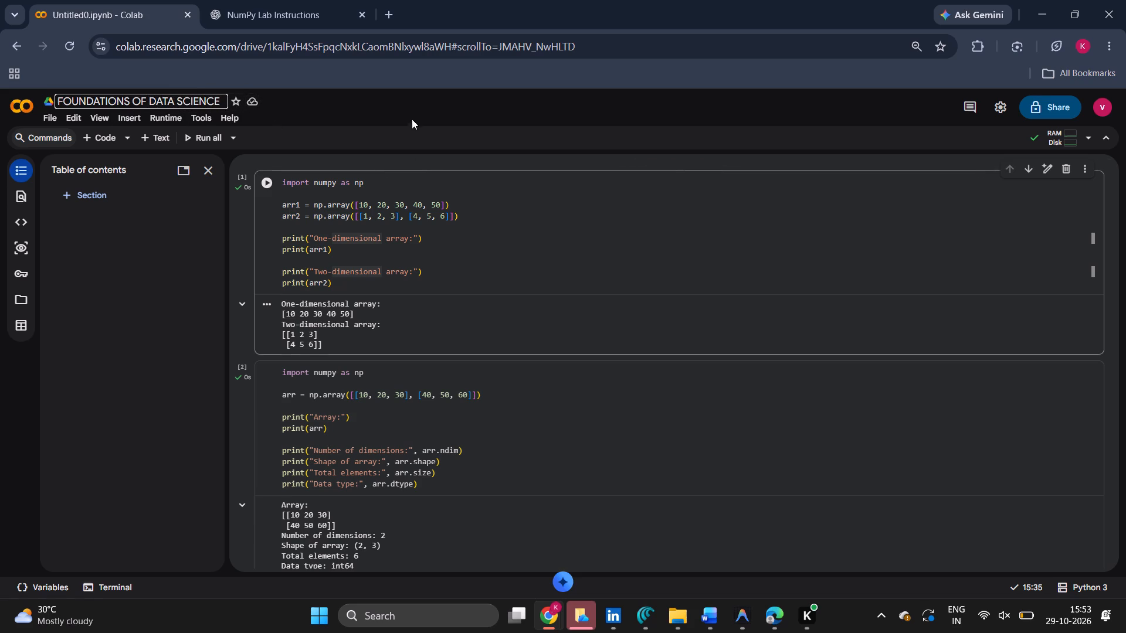
Search the web for ILOVE PDF in a new browser tab.
left_click(395, 22)
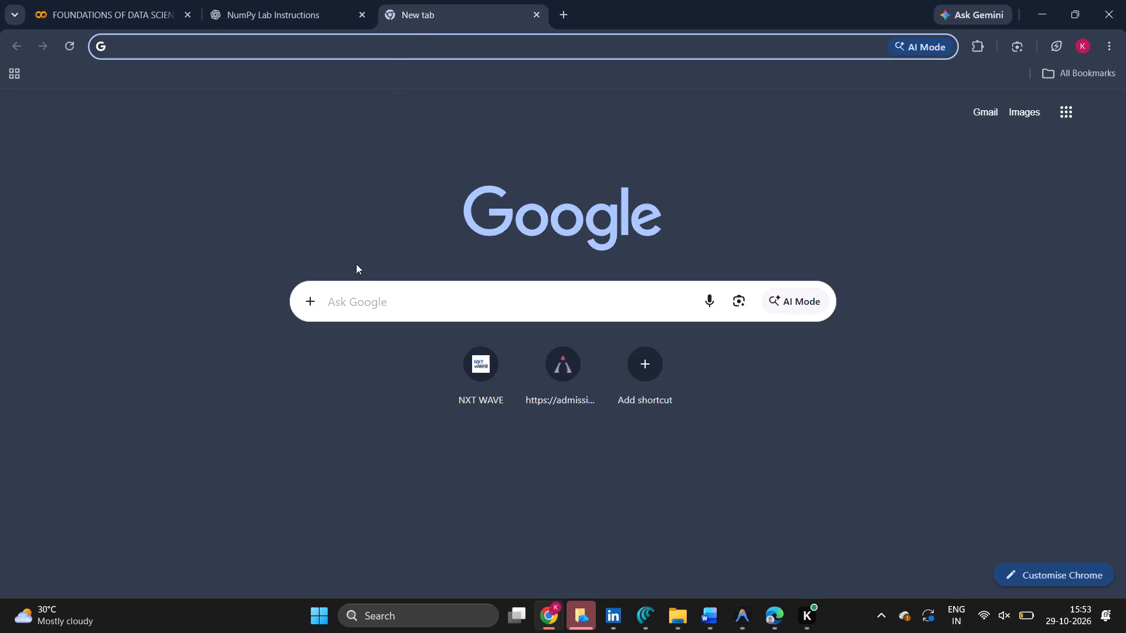
left_click(367, 283)
type("ILOVE PDF")
key("Return")
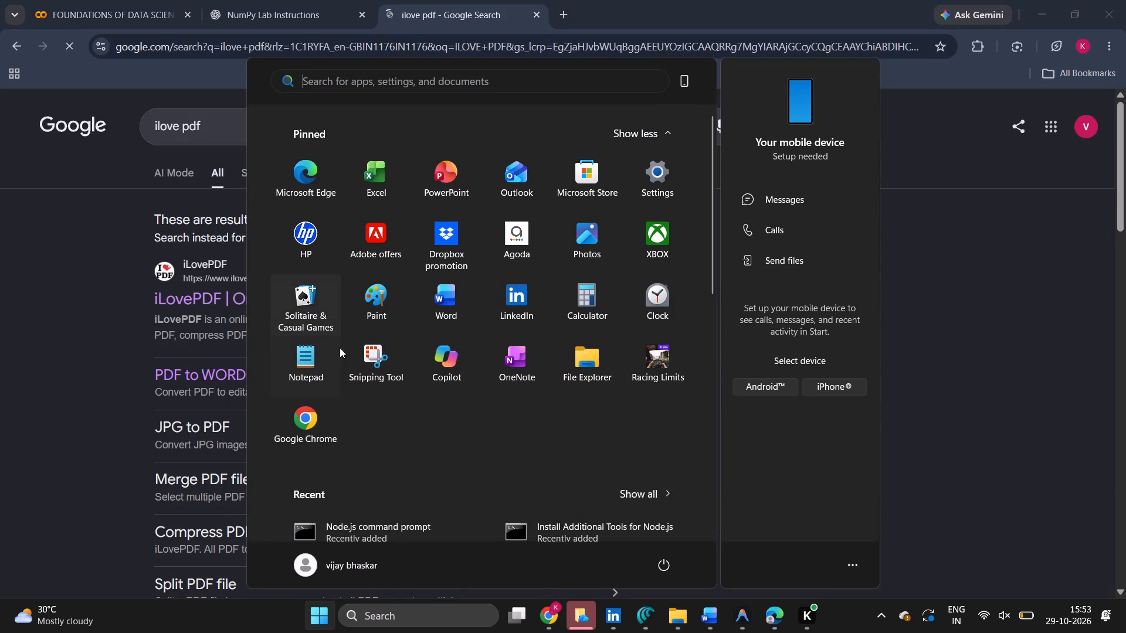
Search the computer for SRIRAM and open the best-matching sriram PDF file.
type("SRIR")
type("AM")
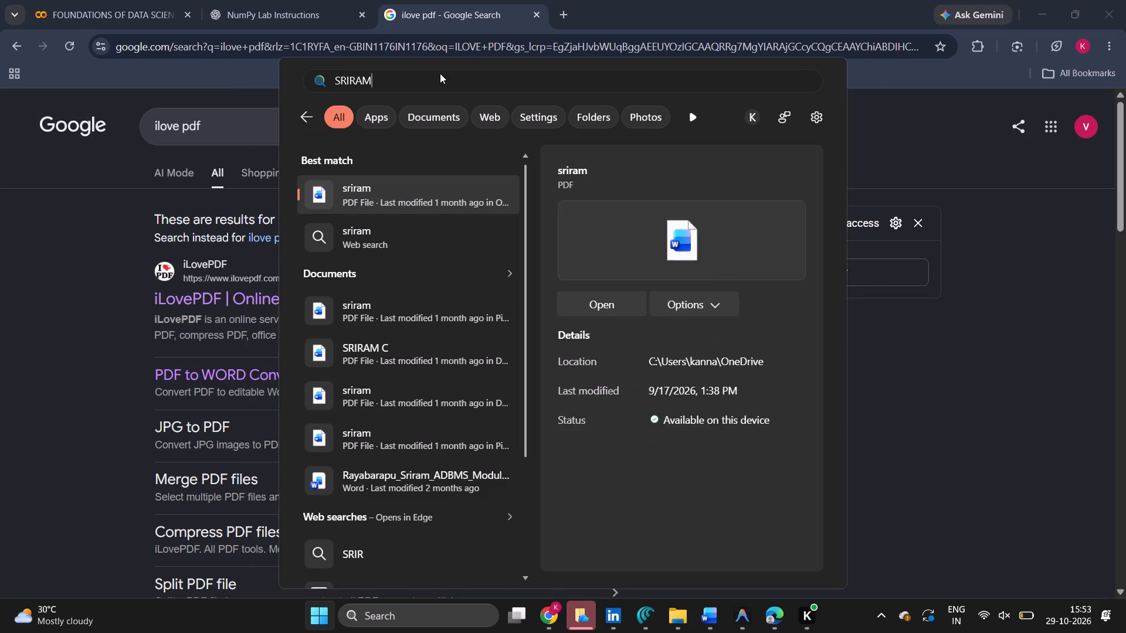
key("Return")
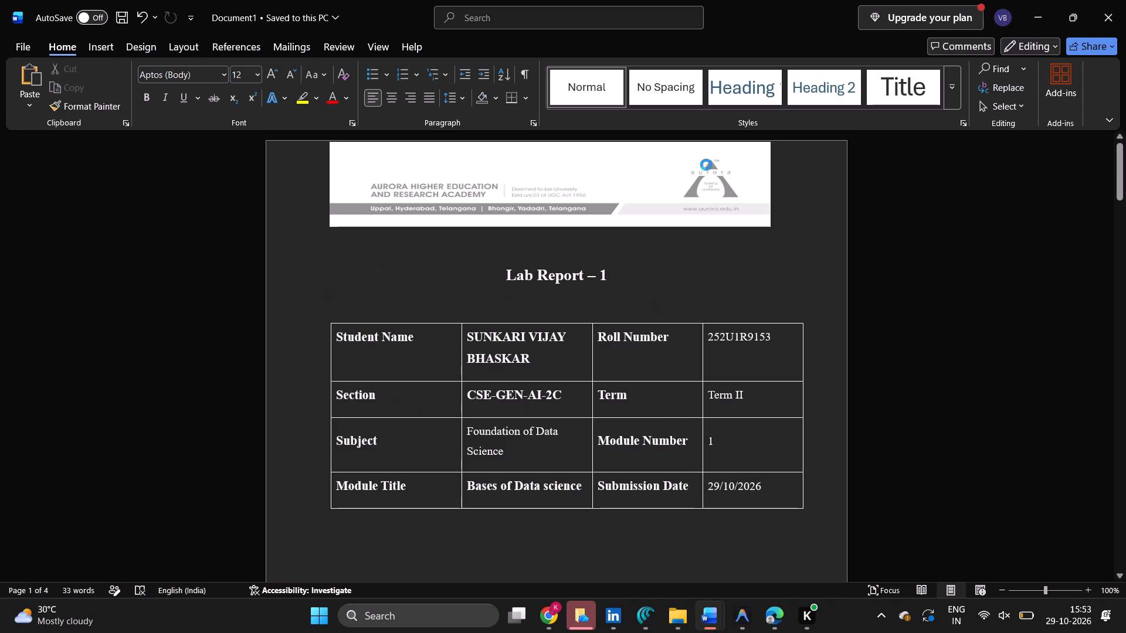
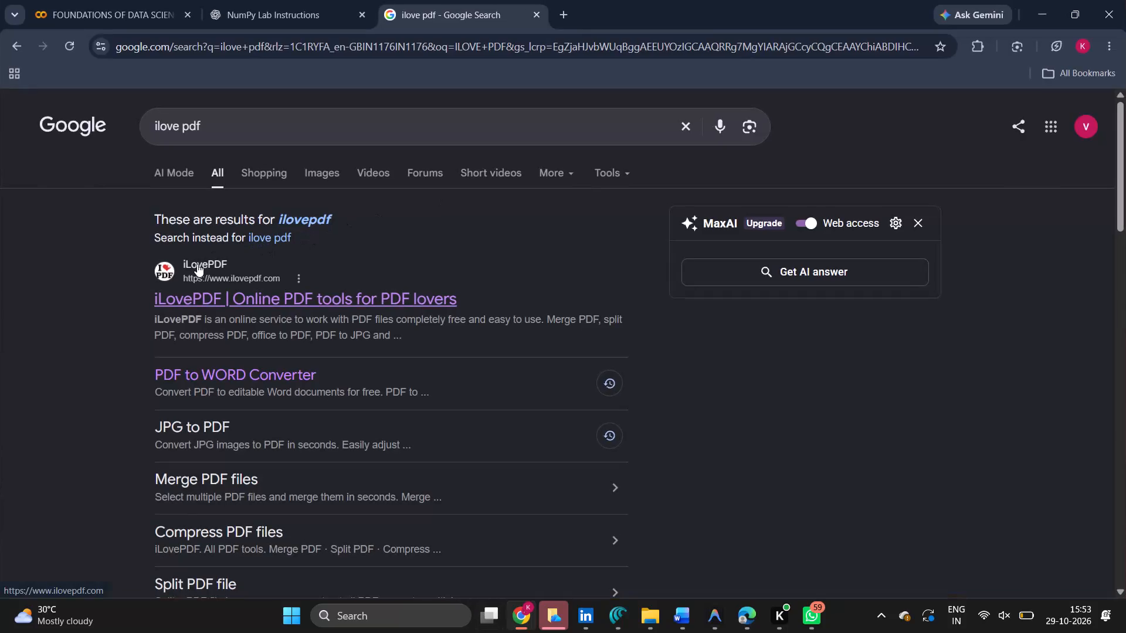
Open iLovePDF's PDF to WORD Converter from the search results and load the recent file 151.pdf into it.
left_click(197, 264)
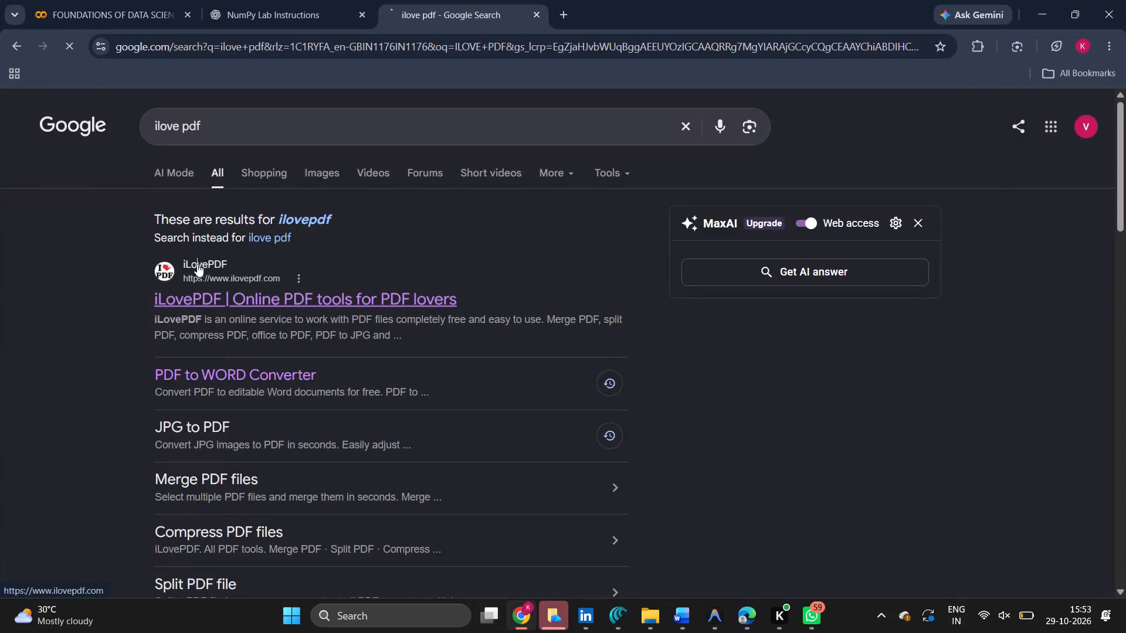
left_click(728, 422)
left_click_drag(728, 422, 565, 313)
left_click(565, 313)
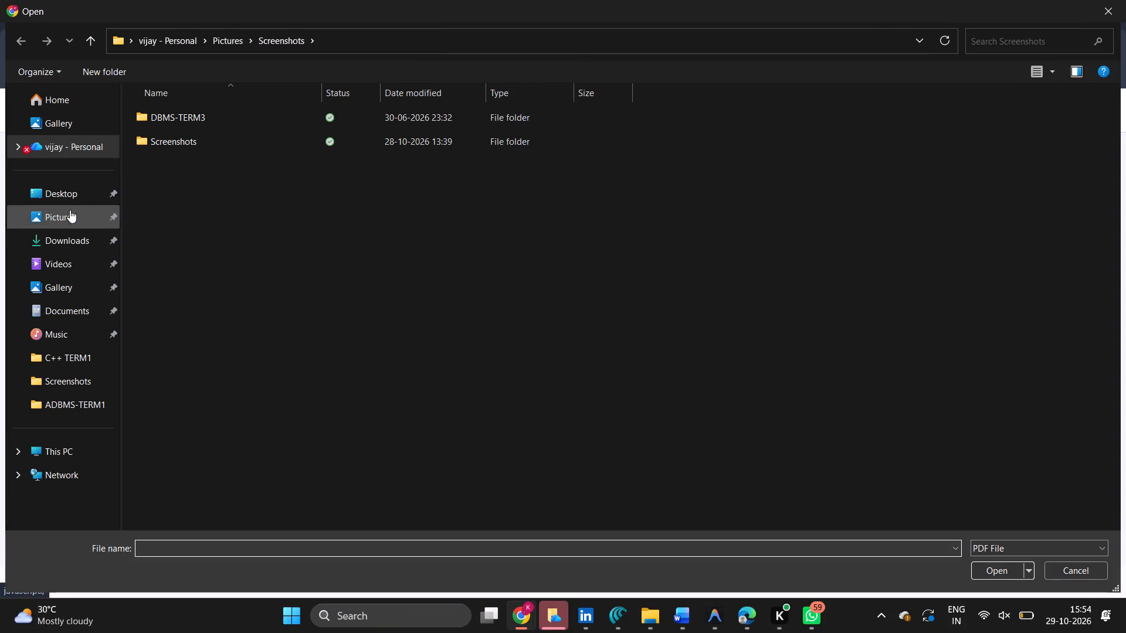
left_click(77, 100)
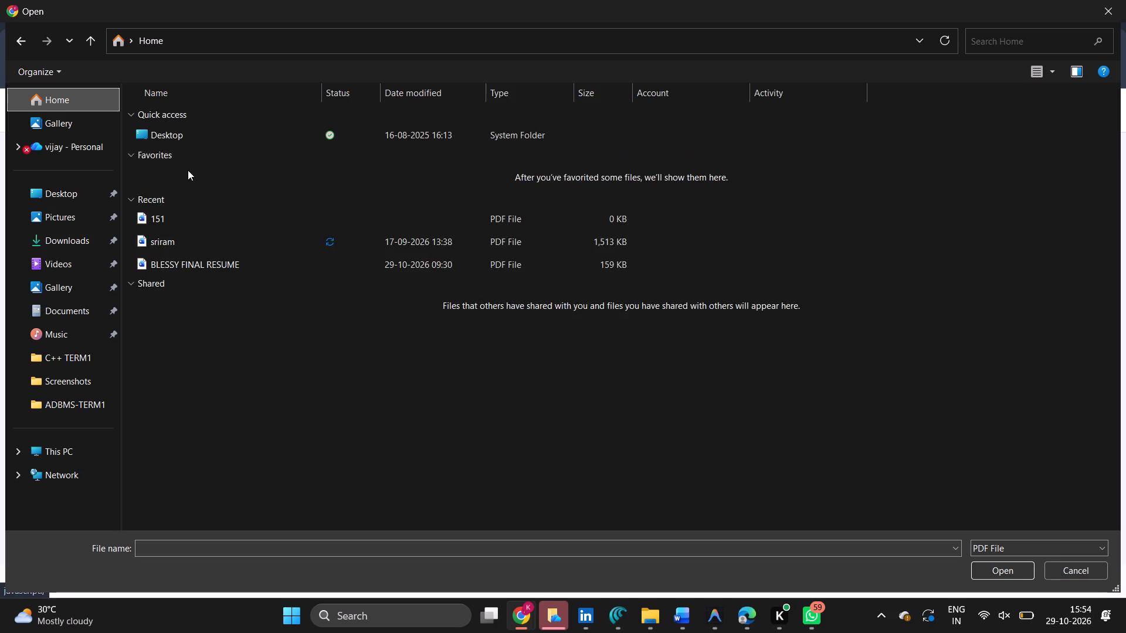
left_click(171, 425)
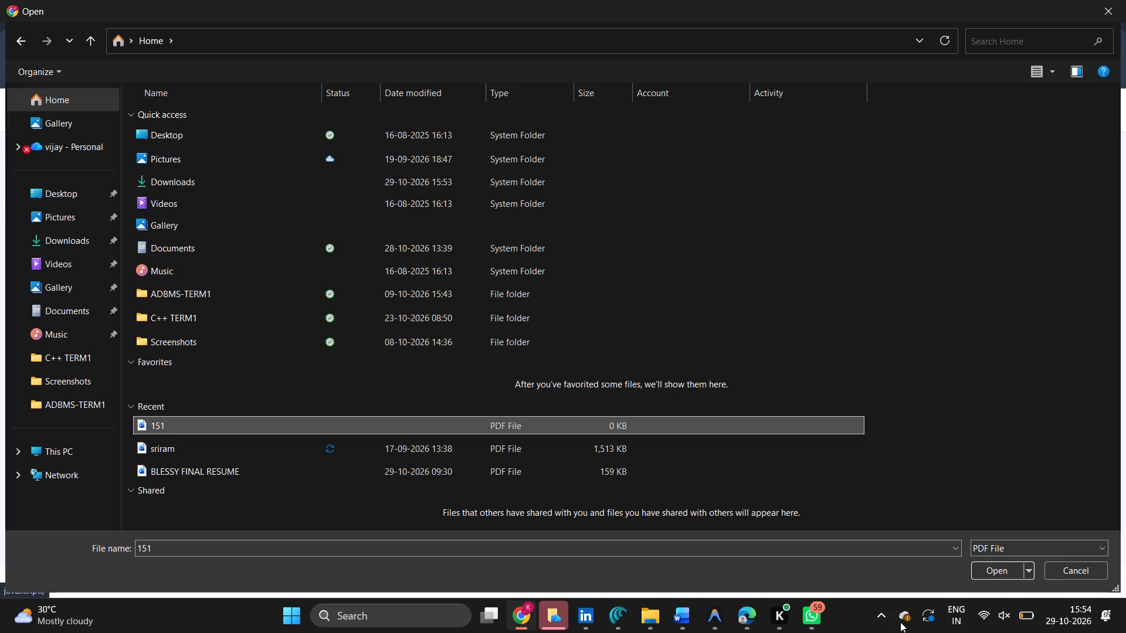
left_click(989, 569)
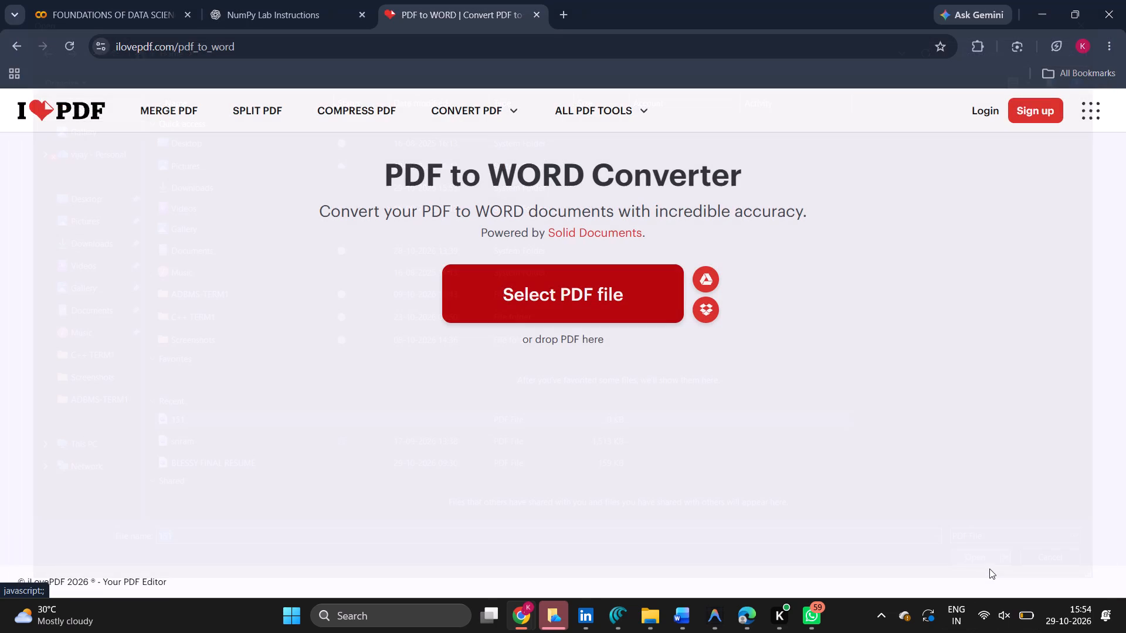
key("Return")
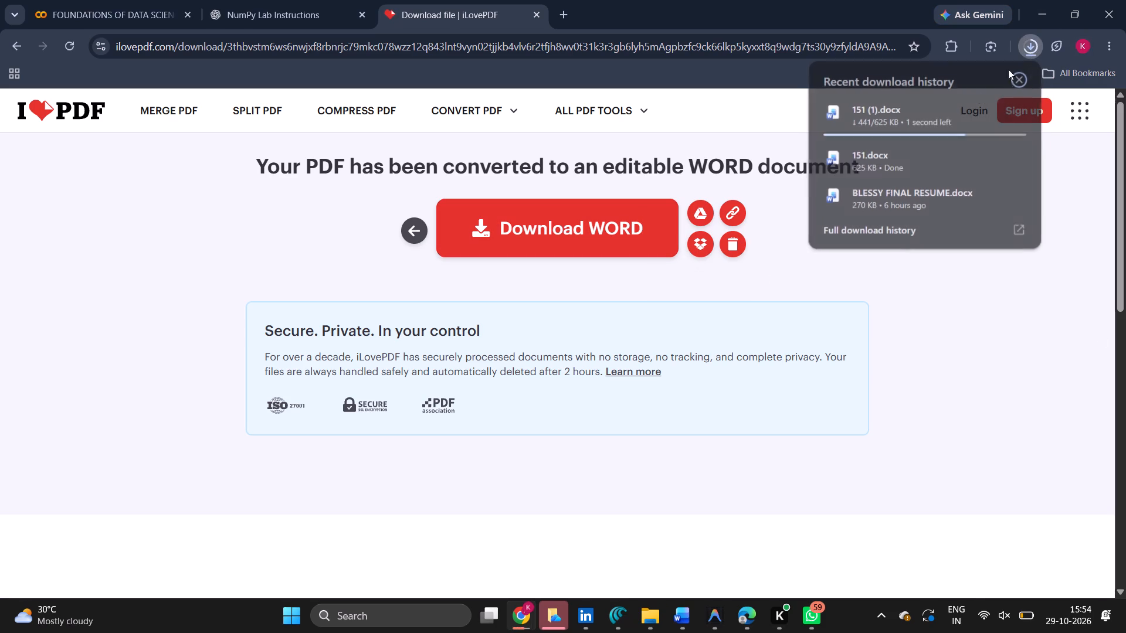
left_click(871, 112)
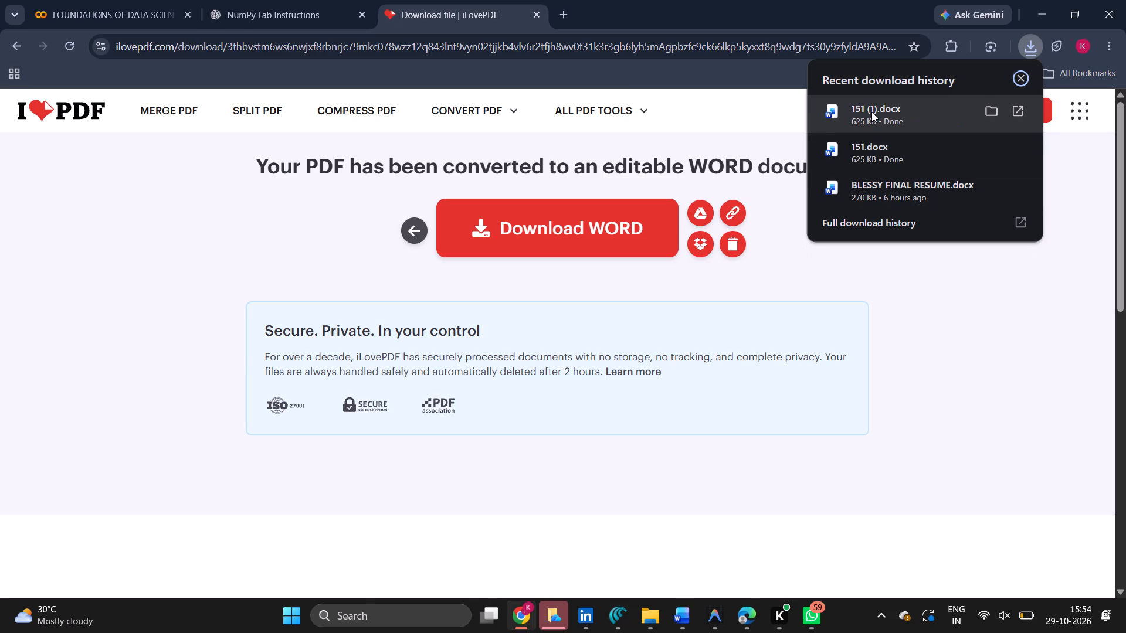
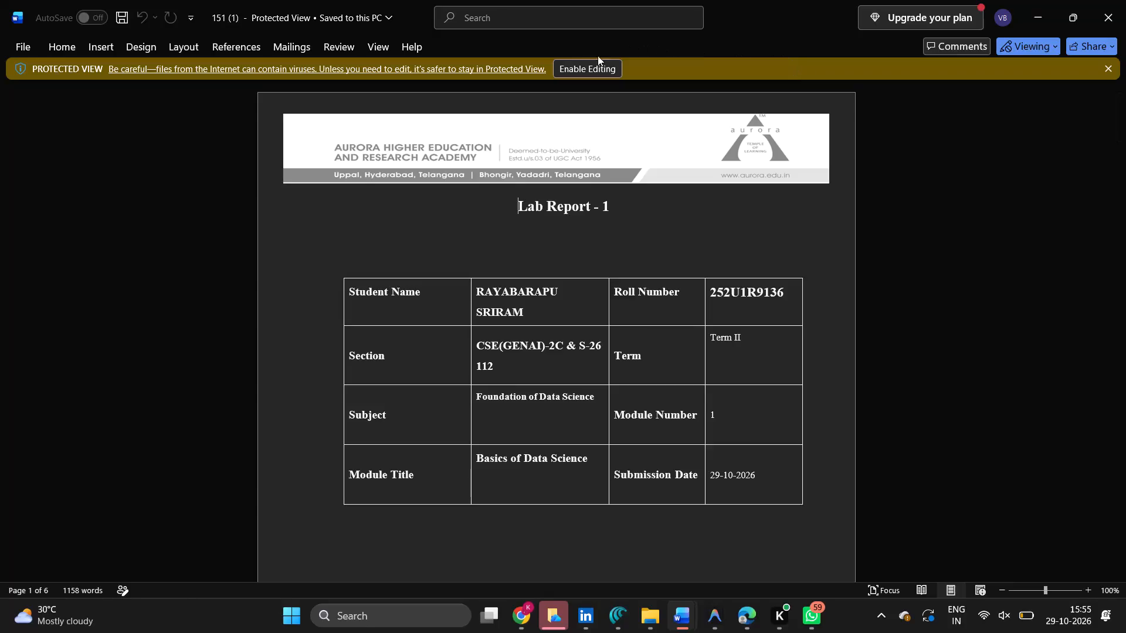
Enable editing and replace the student name and the last two digits of the roll number in the report's details table.
left_click(580, 73)
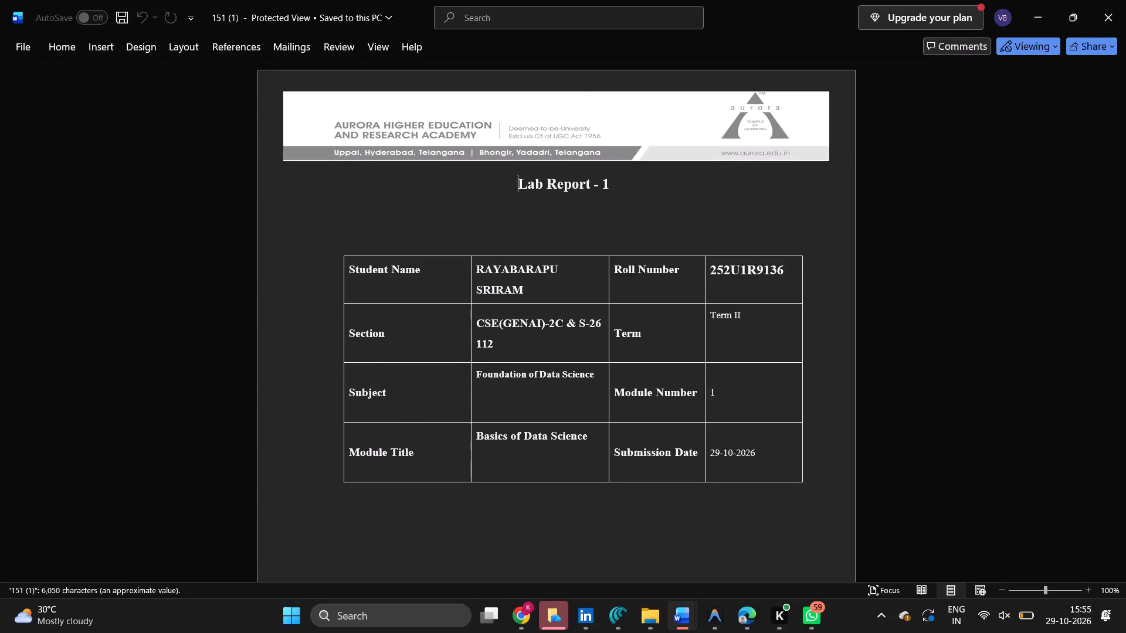
scroll(504, 275, "down", 11)
scroll(504, 275, "up", 4)
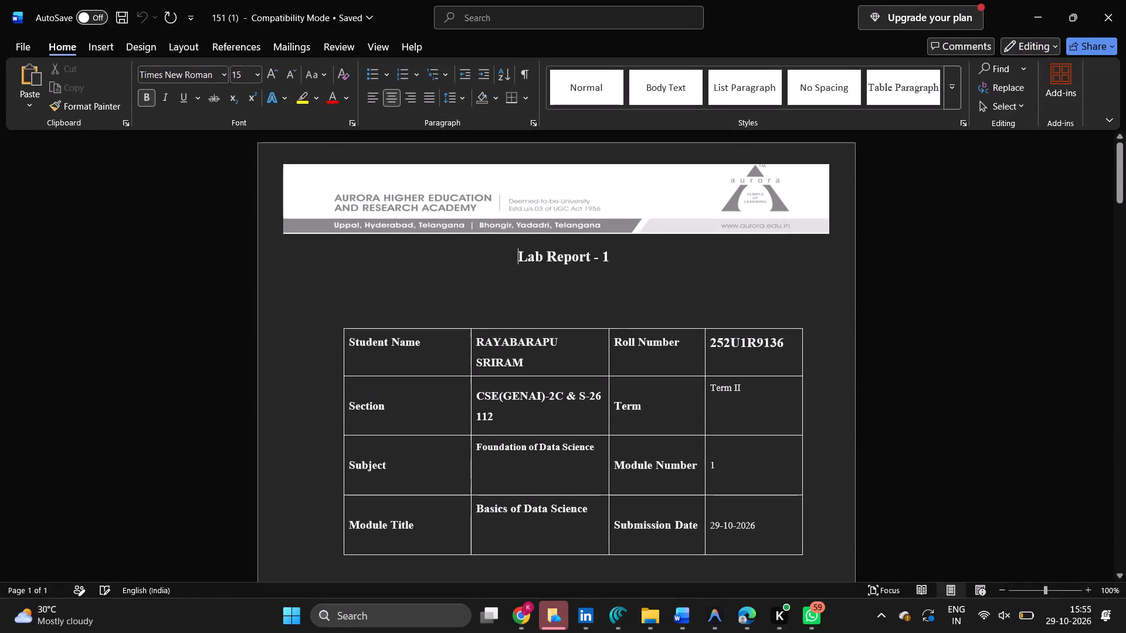
left_click_drag(540, 367, 523, 351)
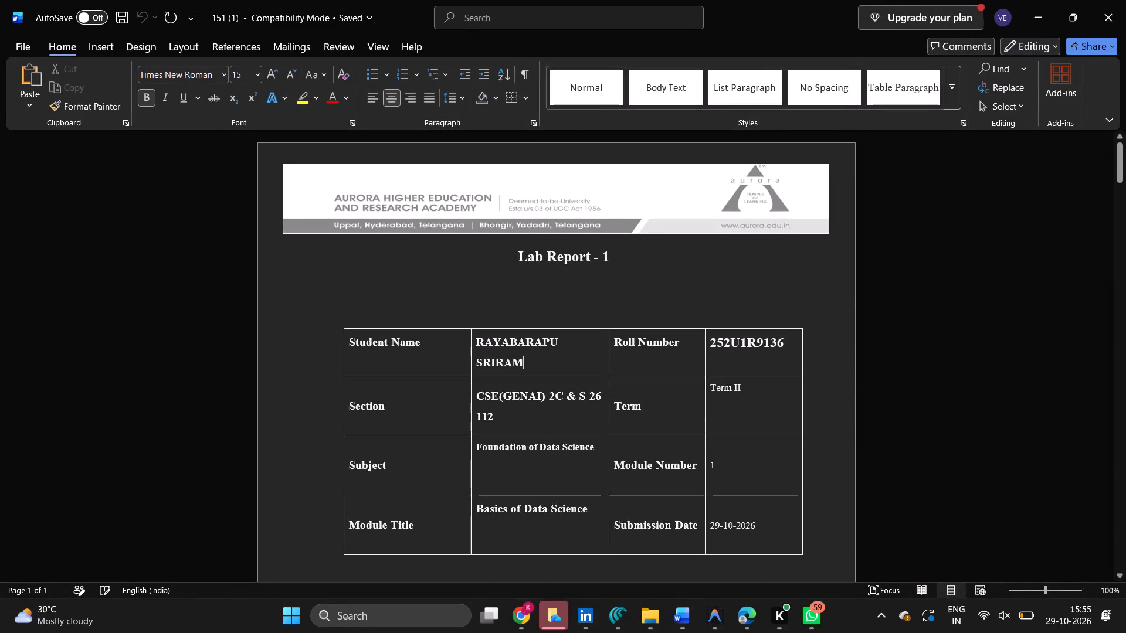
left_click_drag(523, 351, 483, 345)
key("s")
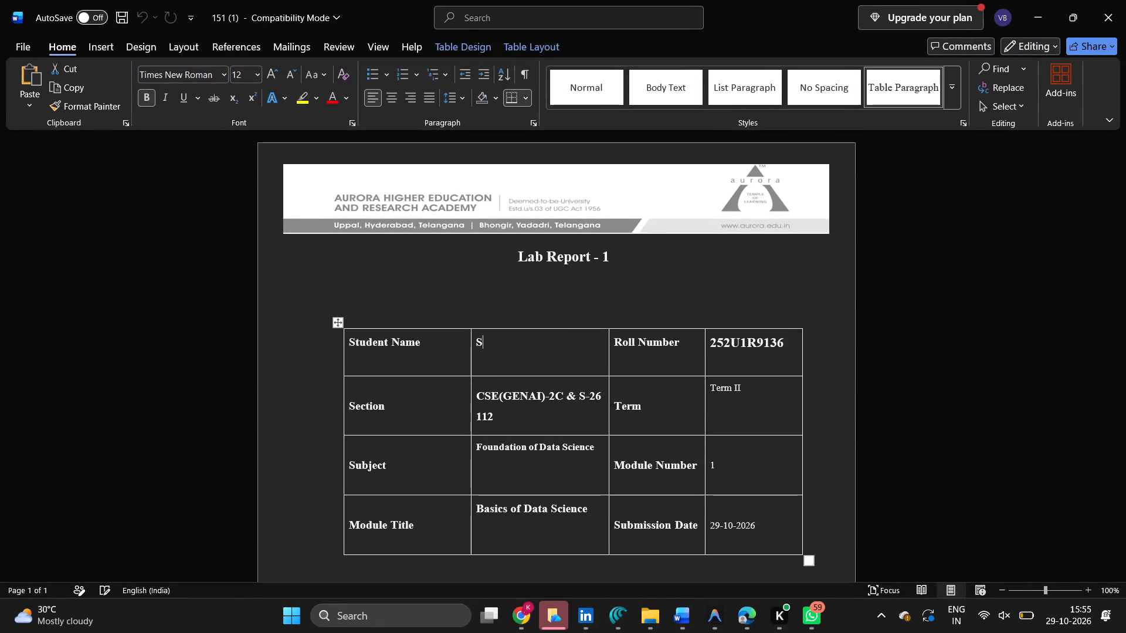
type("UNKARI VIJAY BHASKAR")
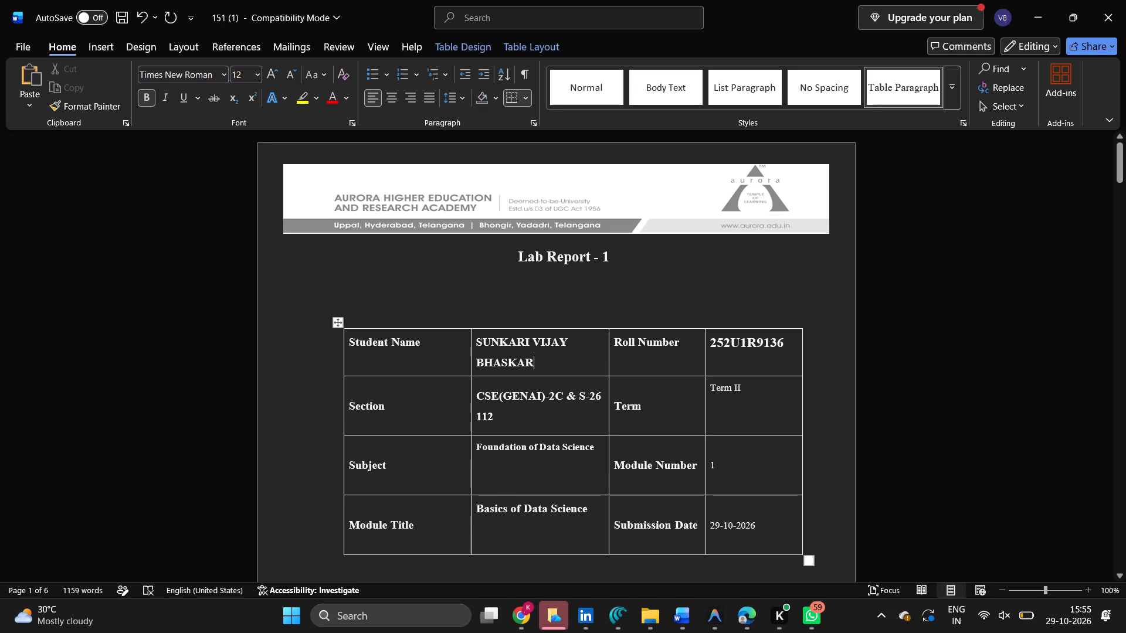
left_click(786, 341)
key("BackSpace")
key("BackSpace")
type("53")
left_click(685, 468)
Delete the old input code and output screenshots from the 1. NumPy Array Creation section.
scroll(685, 468, "down", 4)
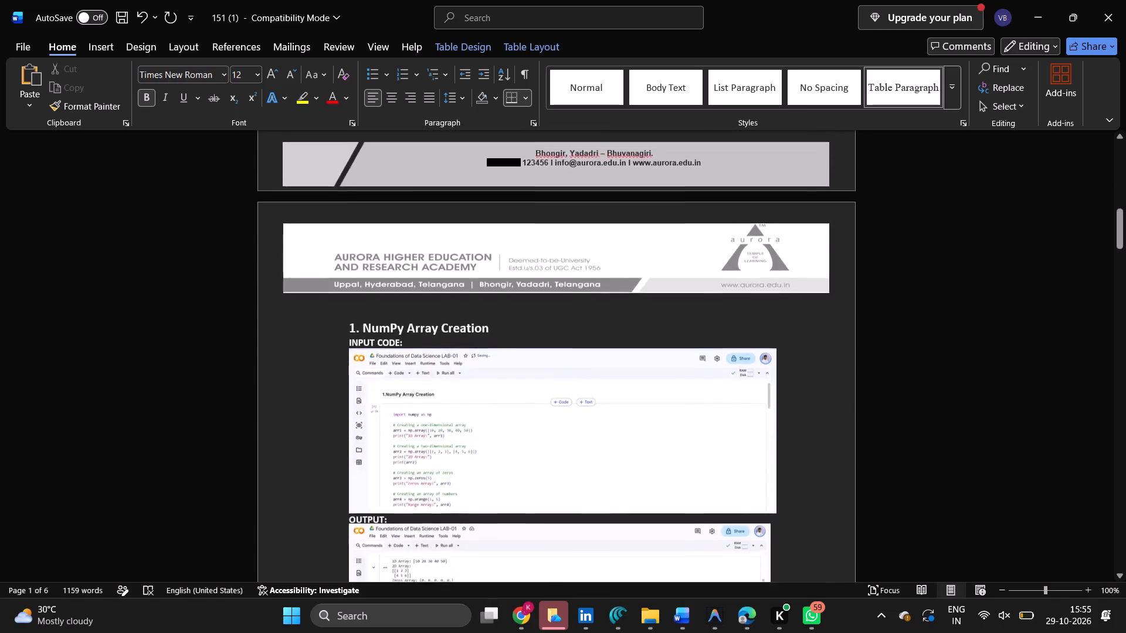
scroll(685, 468, "down", 3)
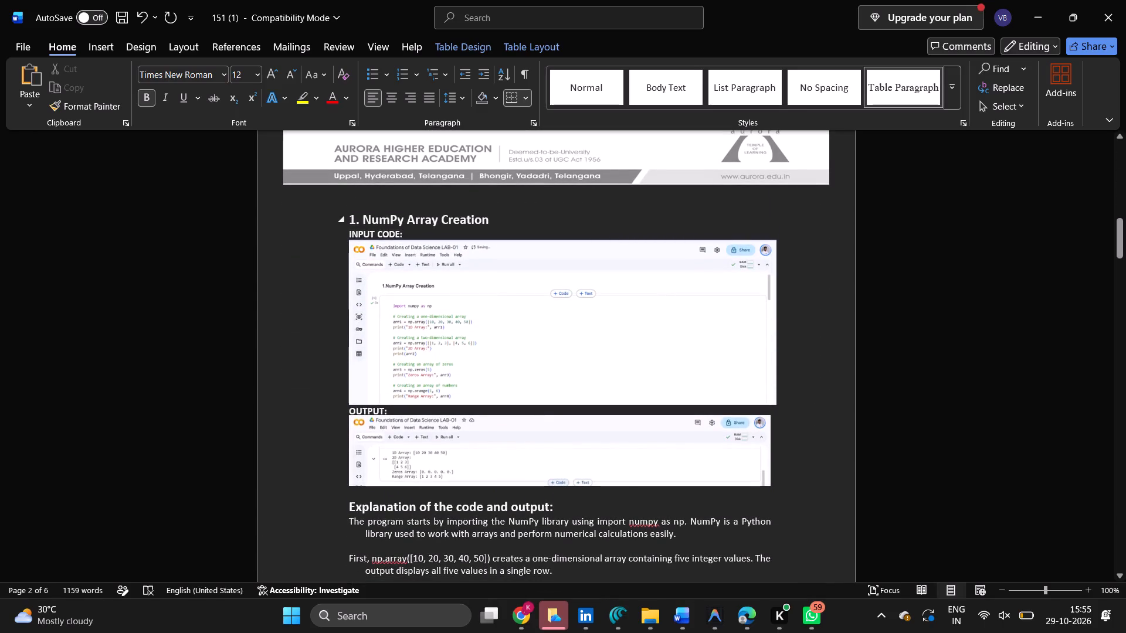
left_click(357, 250)
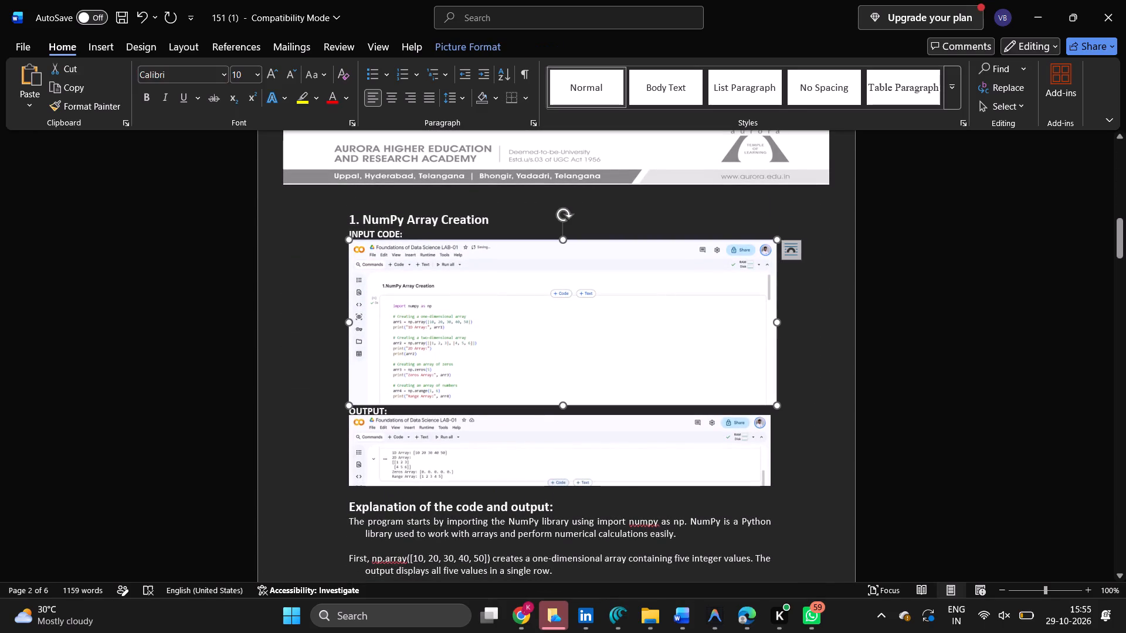
key("BackSpace")
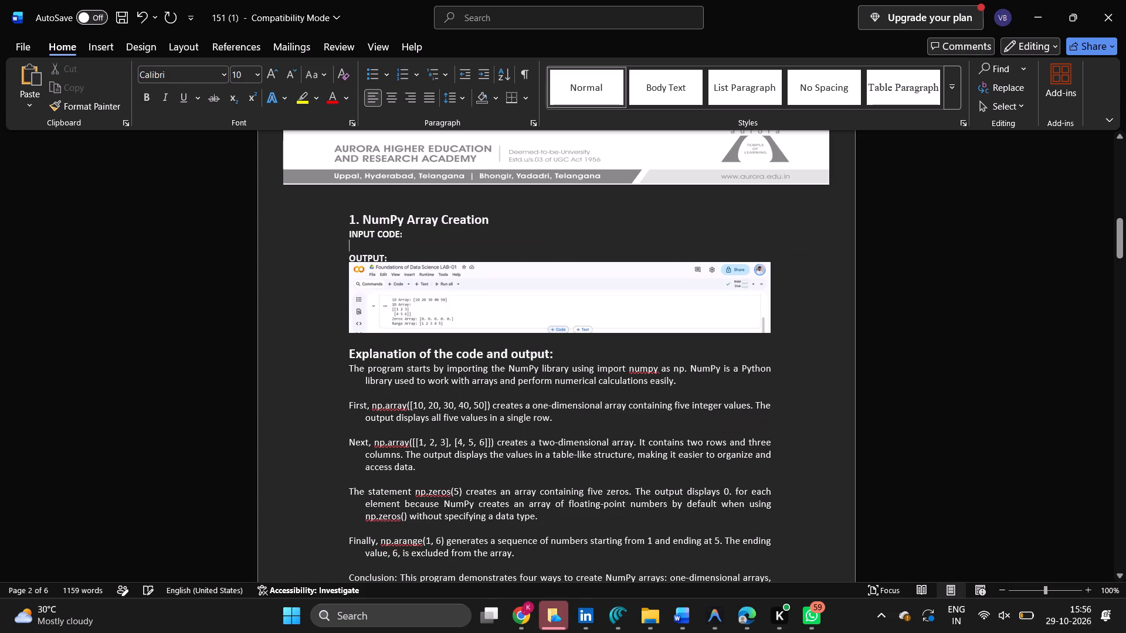
left_click(371, 282)
key("BackSpace")
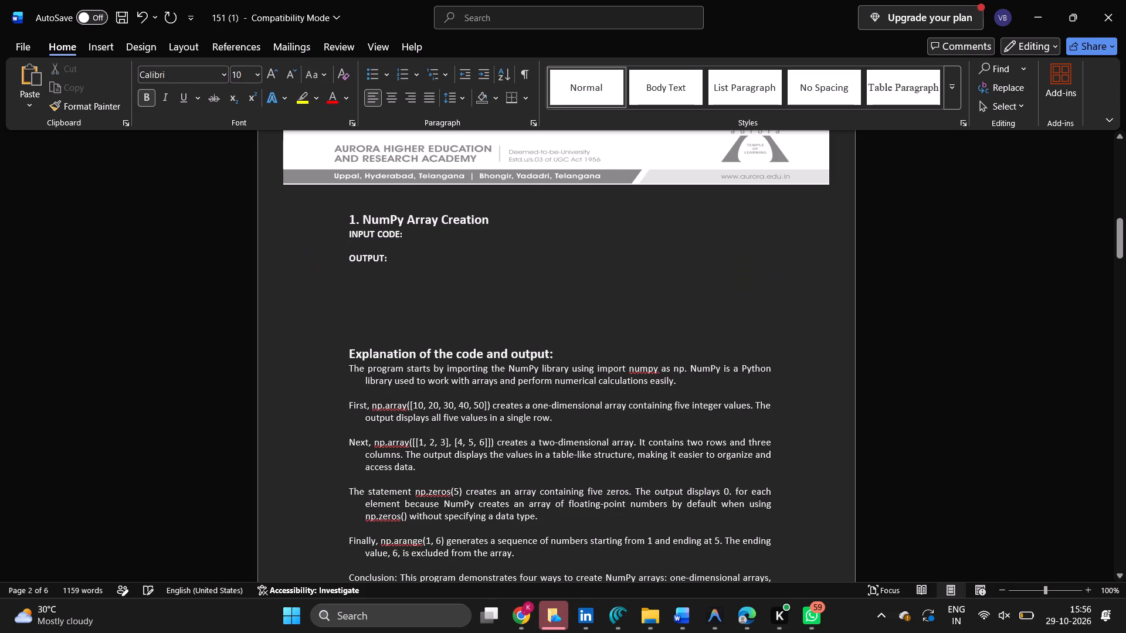
Add an empty line below INPUT CODE in section 1, and switch to the FOUNDATIONS OF DATA SCIENCE Colab notebook in Chrome.
left_click(411, 234)
key("Return")
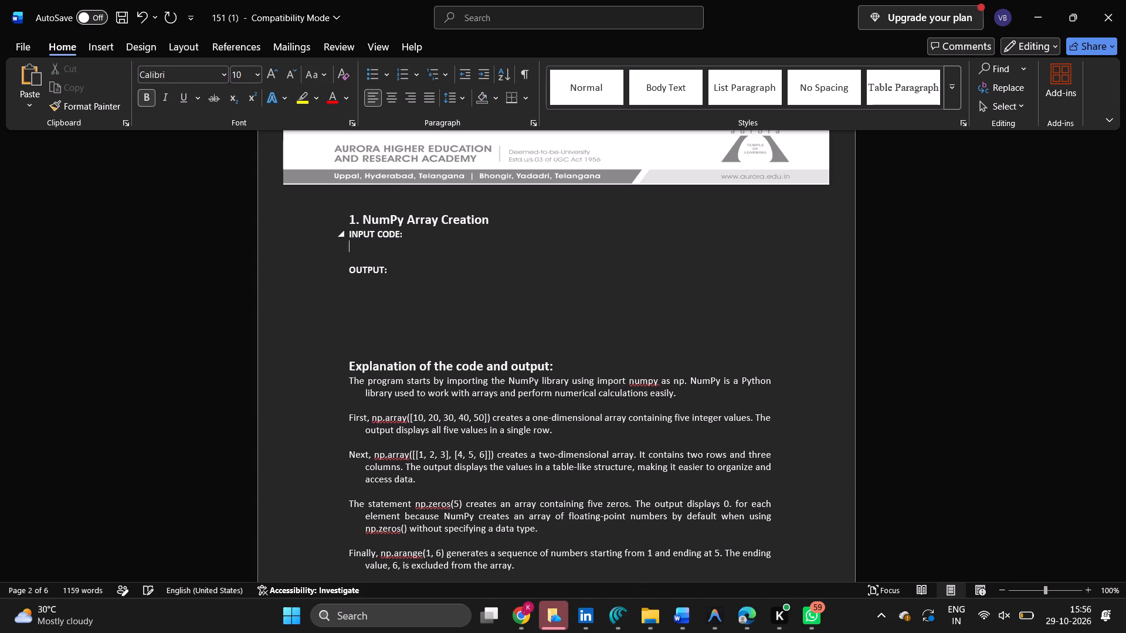
key("alt+Tab")
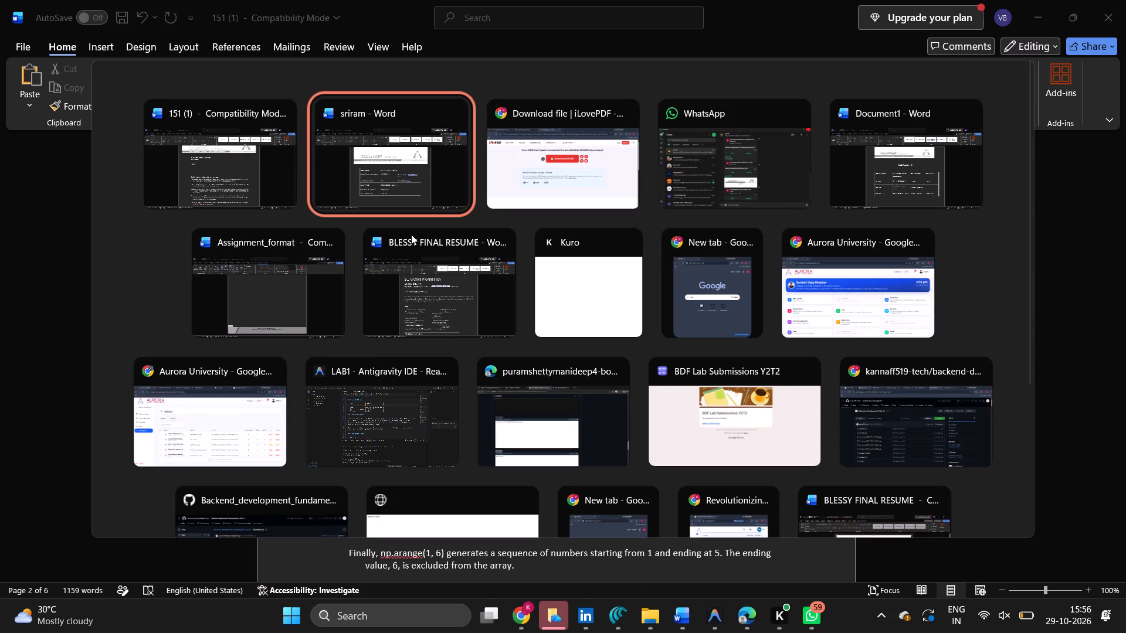
key("alt+Tab")
left_click(97, 22)
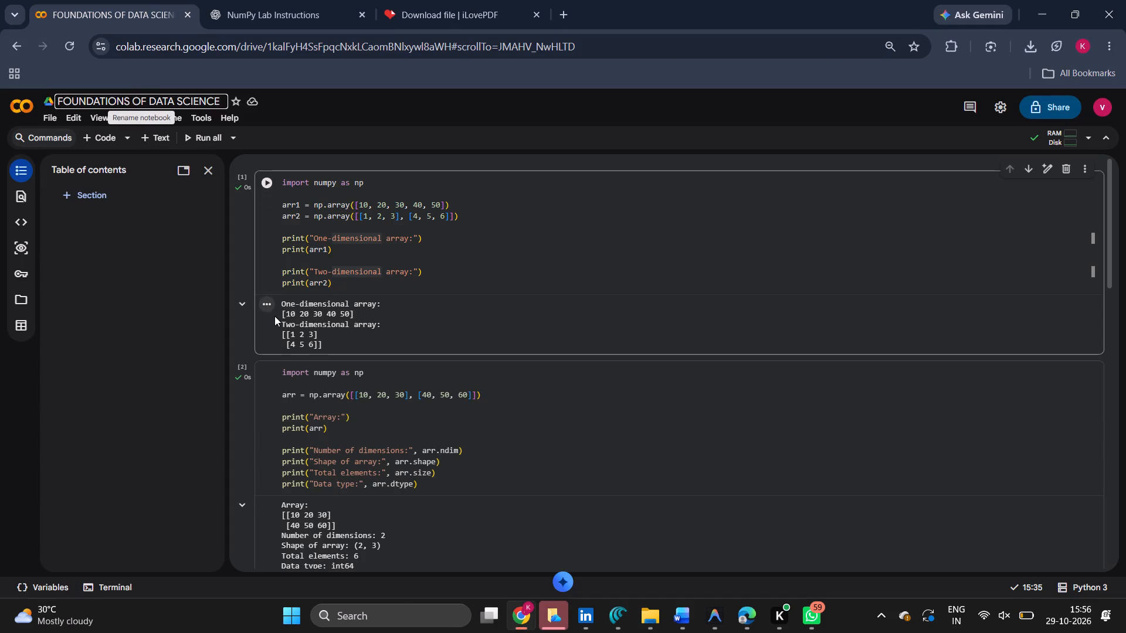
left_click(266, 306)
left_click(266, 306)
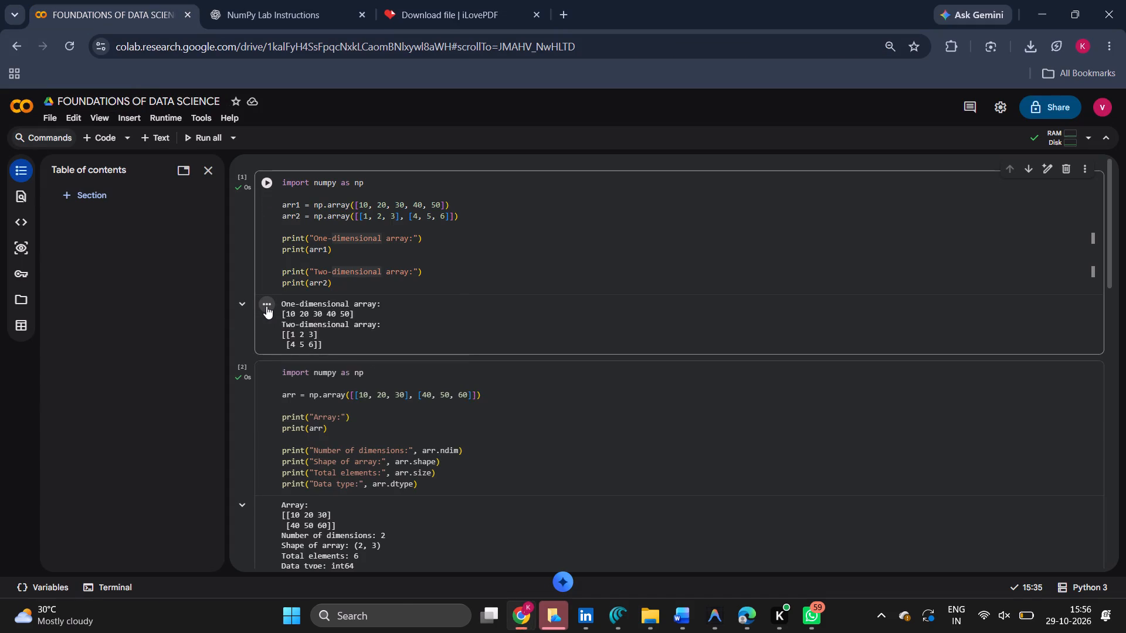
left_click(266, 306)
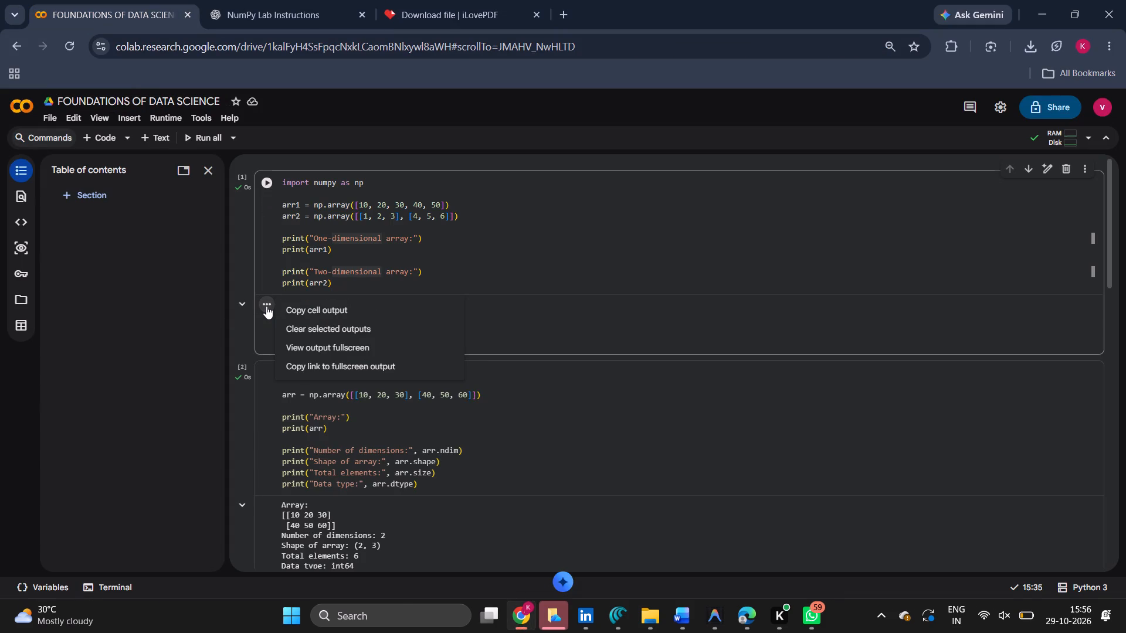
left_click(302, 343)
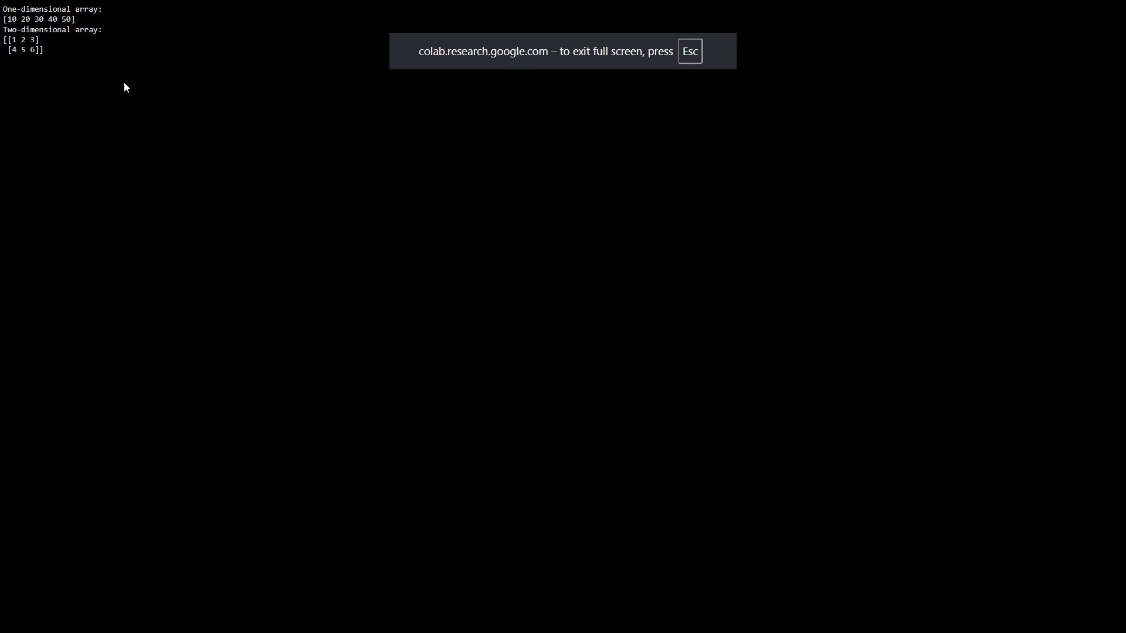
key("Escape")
Capture the notebook header and first cell's code without its output, and paste the screenshot below INPUT CODE in the Word report.
key("Print")
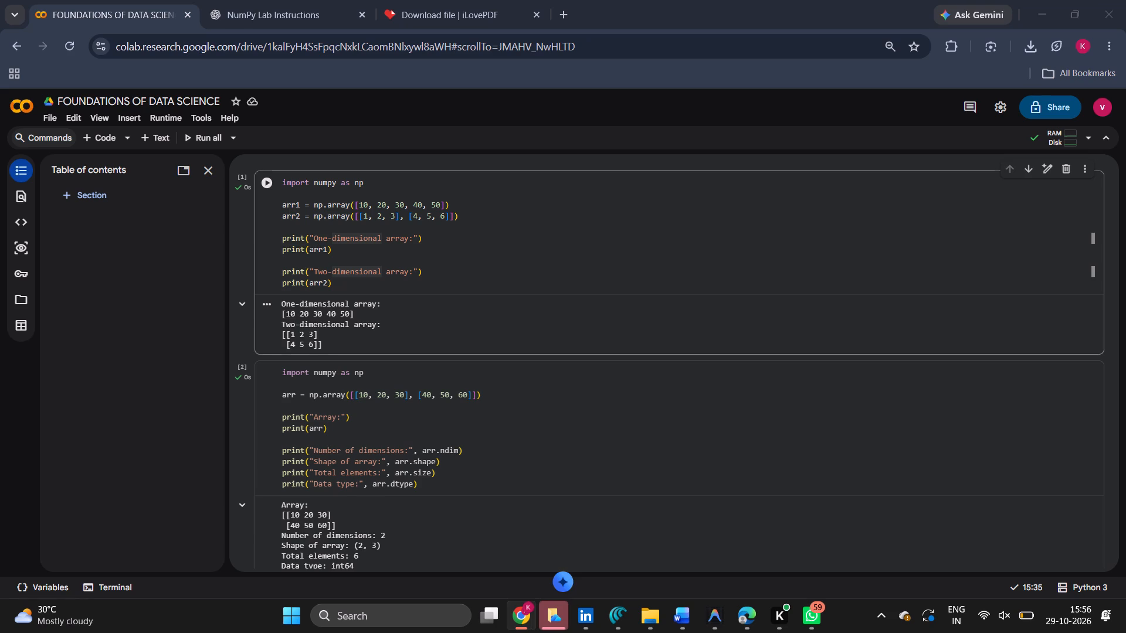
left_click_drag(0, 87, 1117, 297)
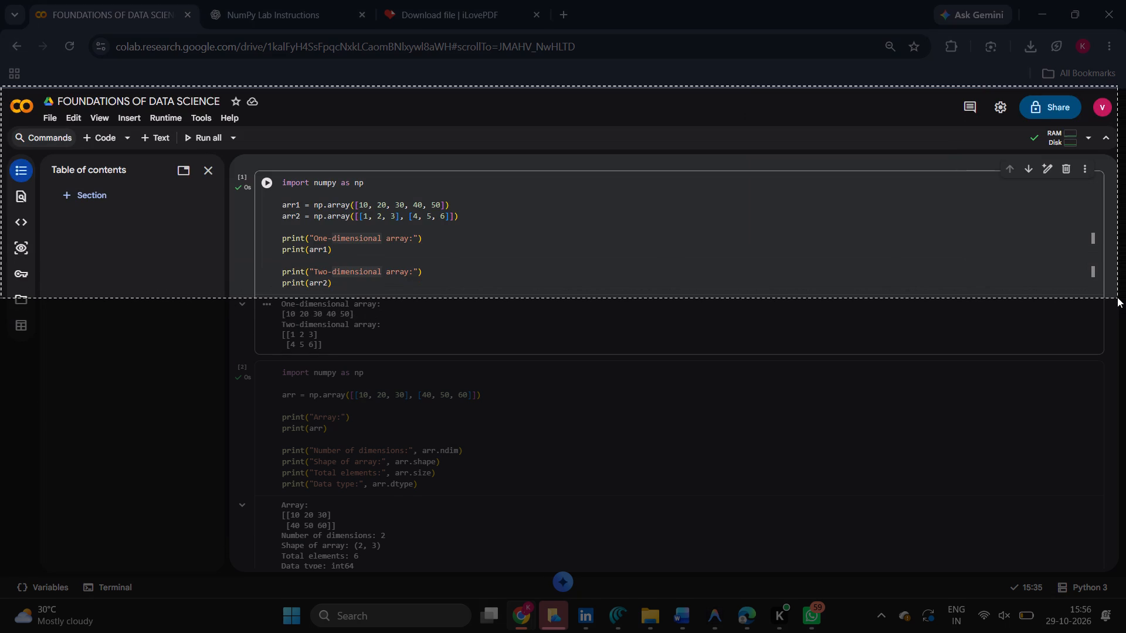
left_click_drag(1117, 297, 1109, 297)
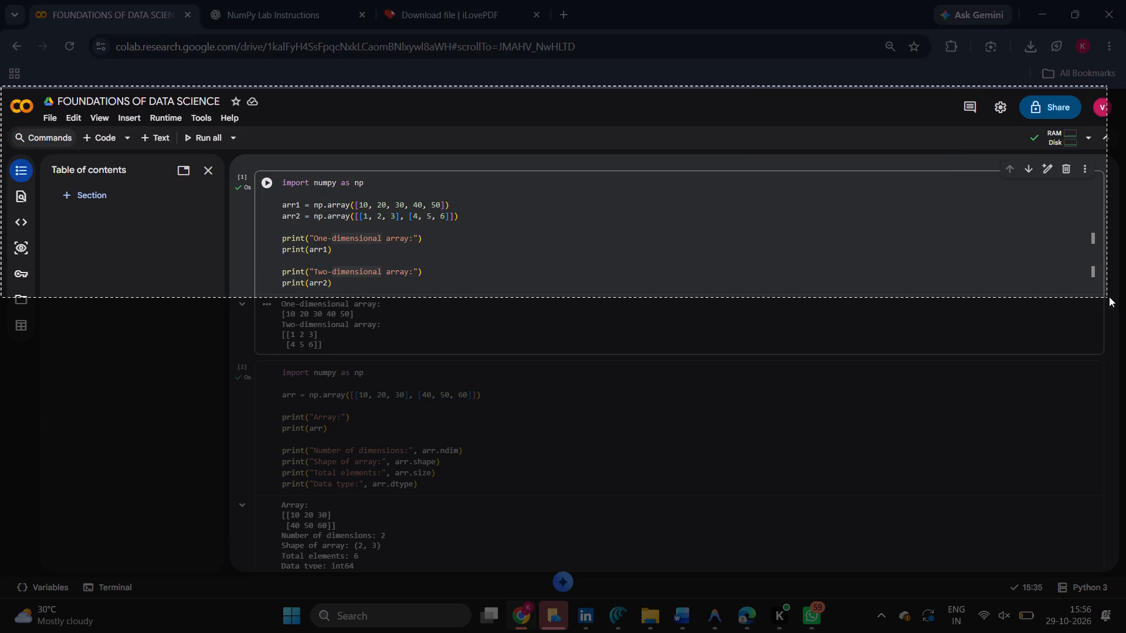
left_click_drag(1109, 297, 1123, 297)
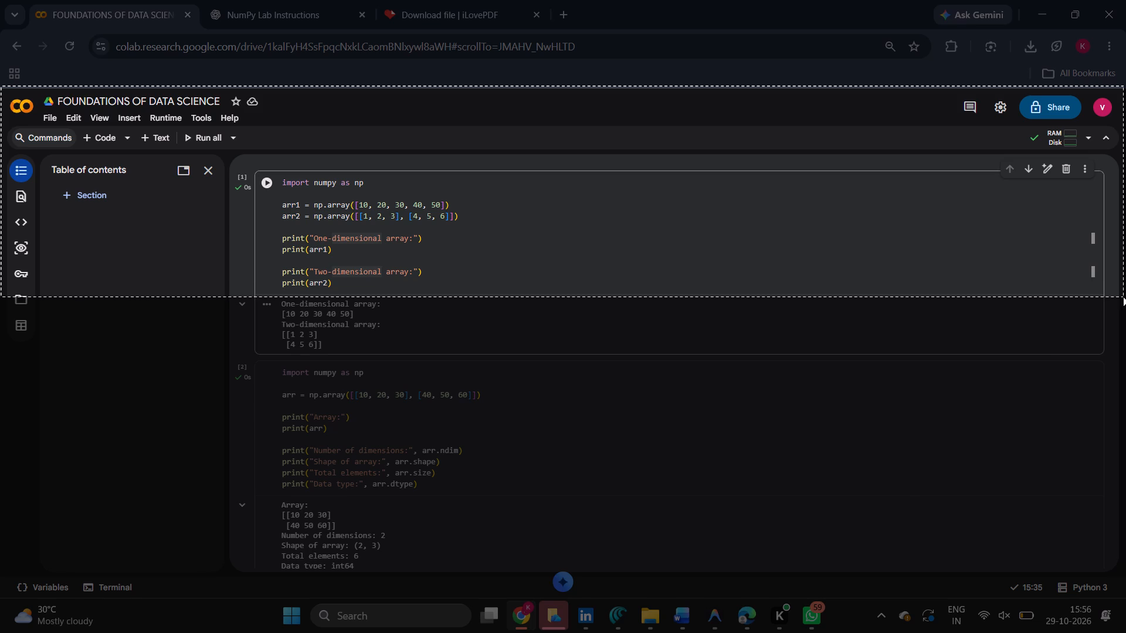
left_click_drag(1123, 297, 1123, 295)
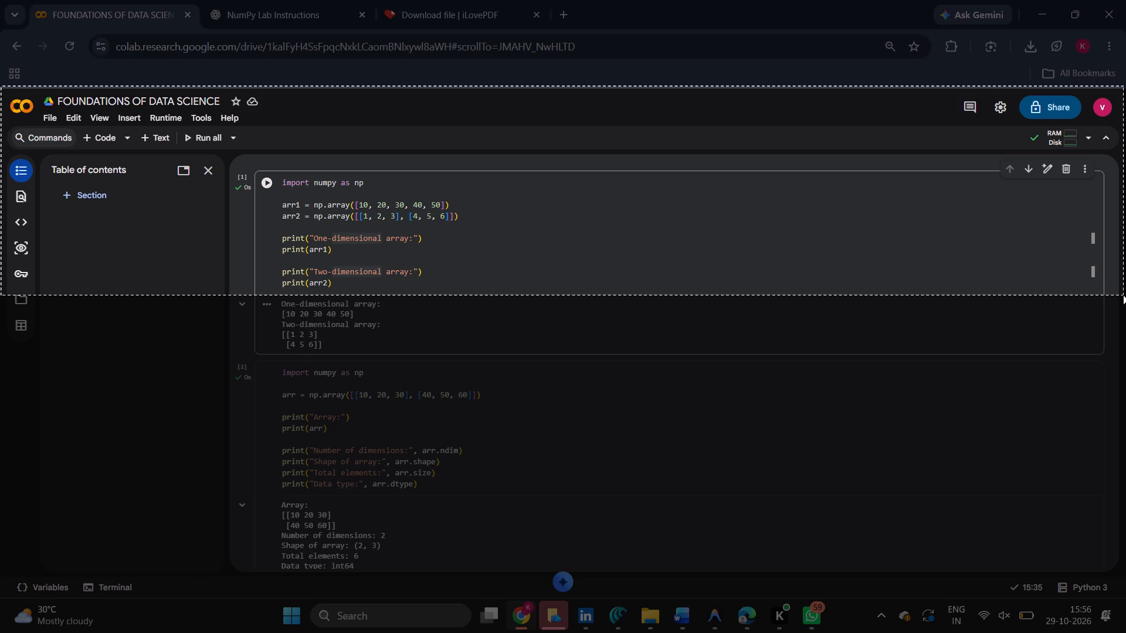
left_click_drag(1123, 295, 1122, 295)
left_click_drag(1122, 295, 1122, 296)
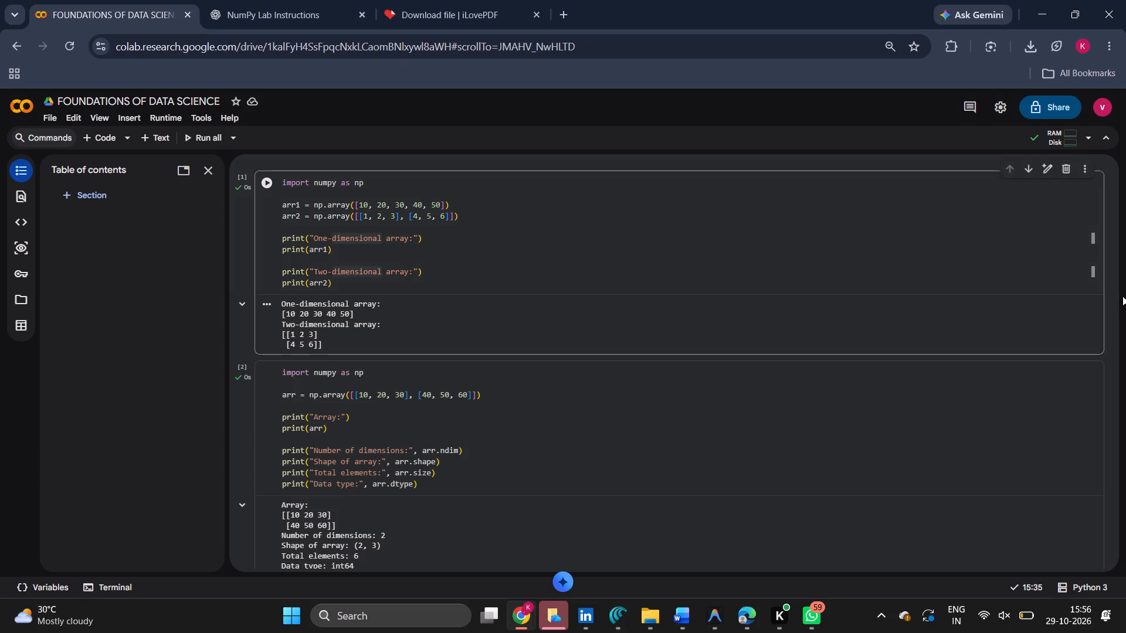
key("alt+Tab")
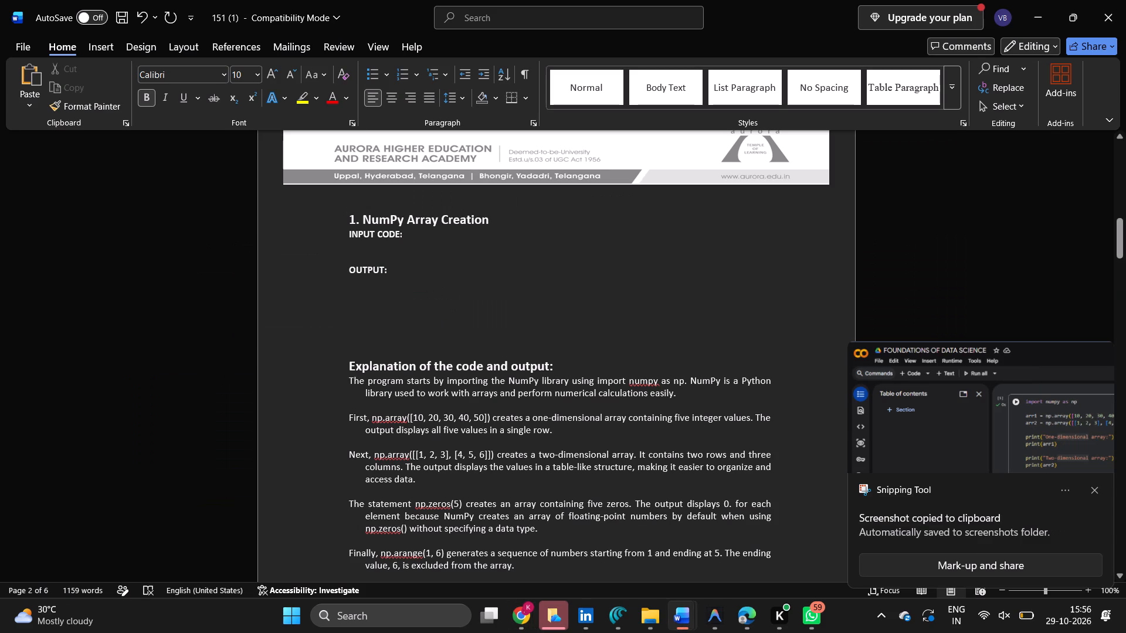
key("ctrl+v")
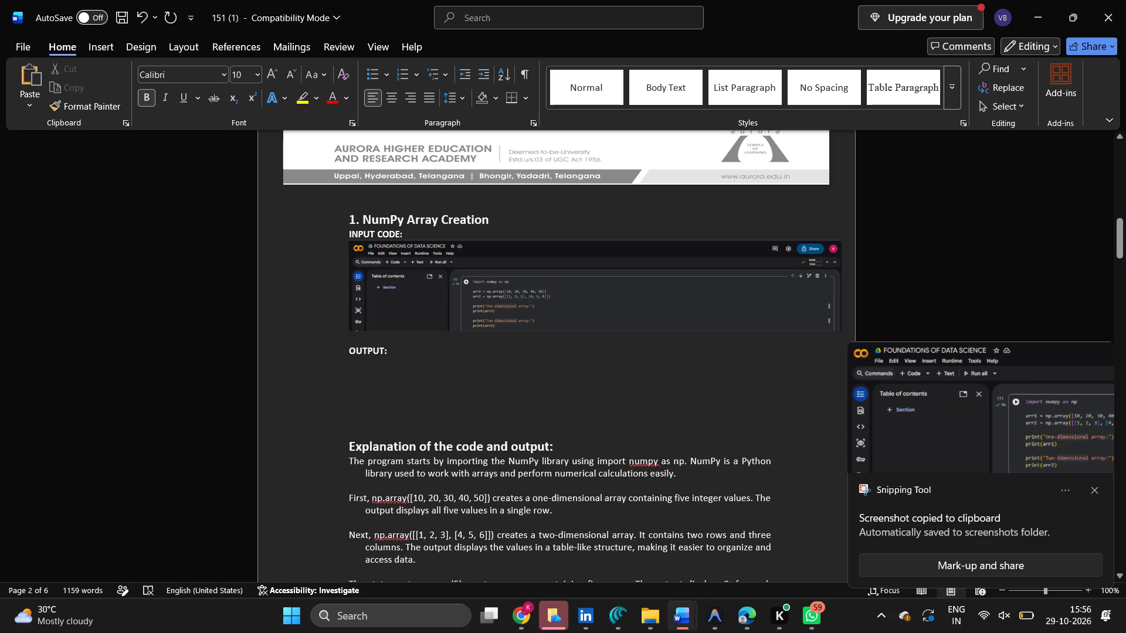
Capture the notebook header and first cell including its output from Colab, and paste the screenshot below OUTPUT in section 1 in Word.
left_click(363, 366)
key("Right")
key("Right")
key("Right")
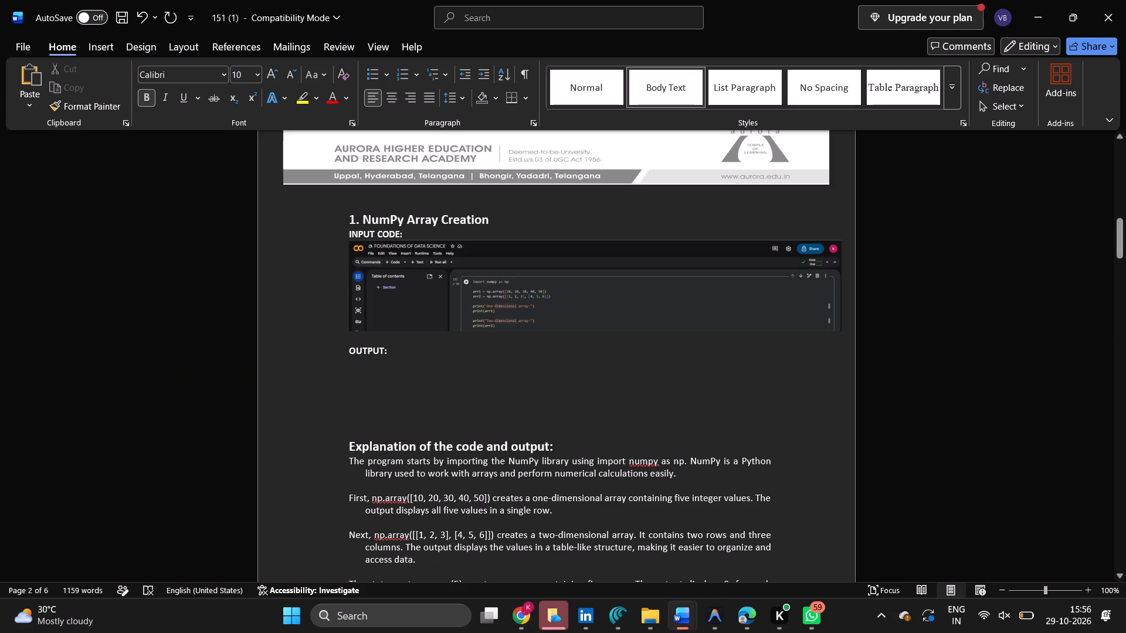
key("Up")
key("Up")
key("alt+Tab")
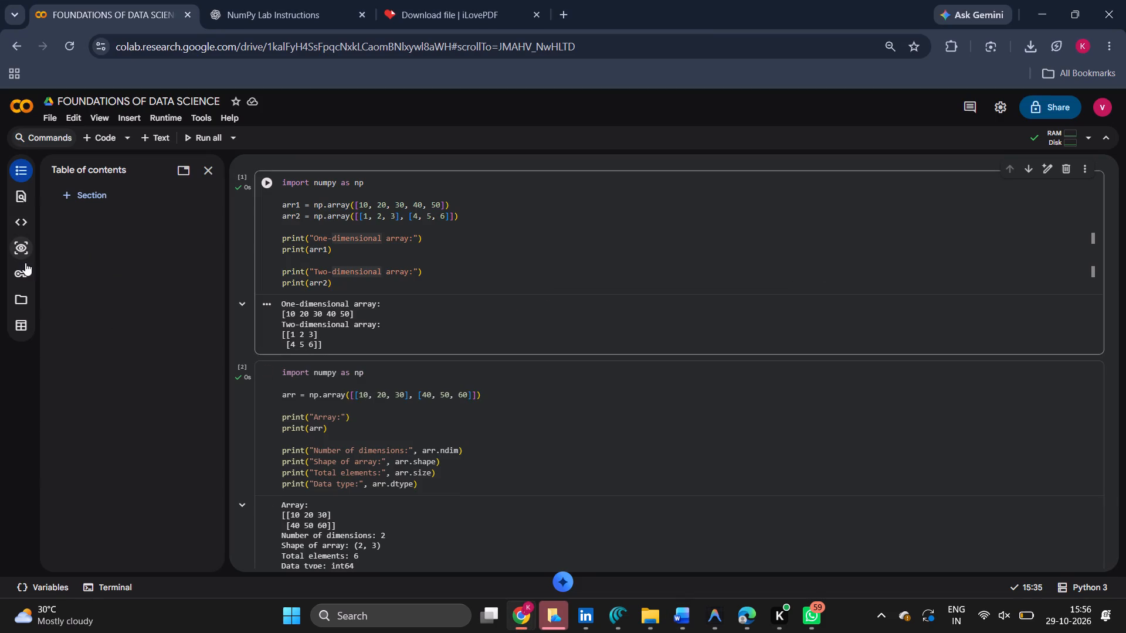
key("Print")
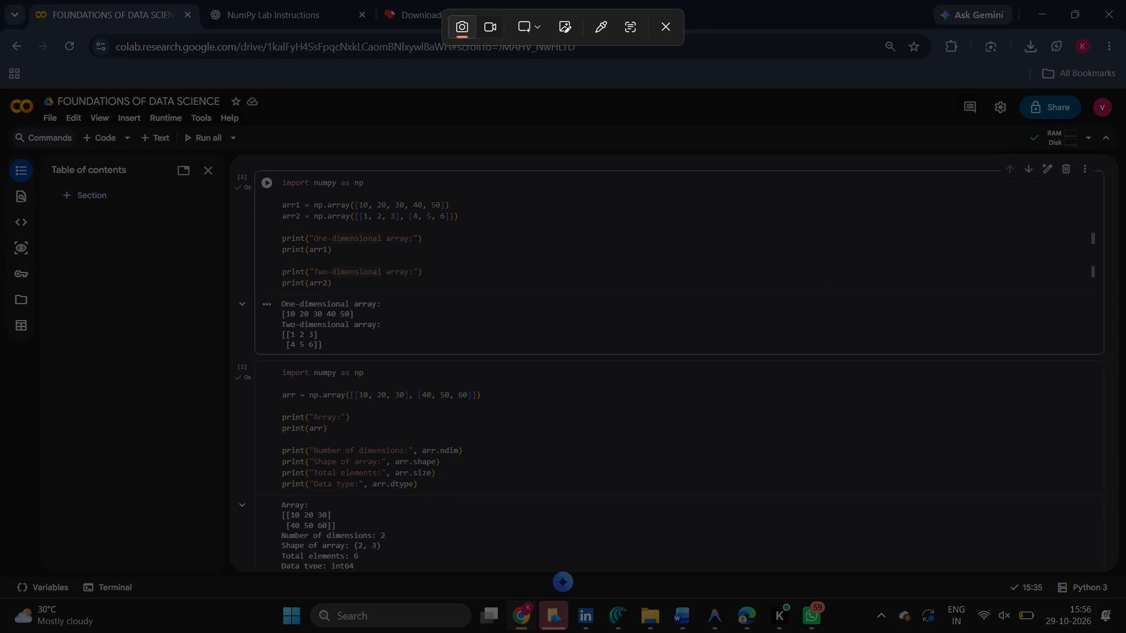
left_click_drag(2, 90, 1105, 358)
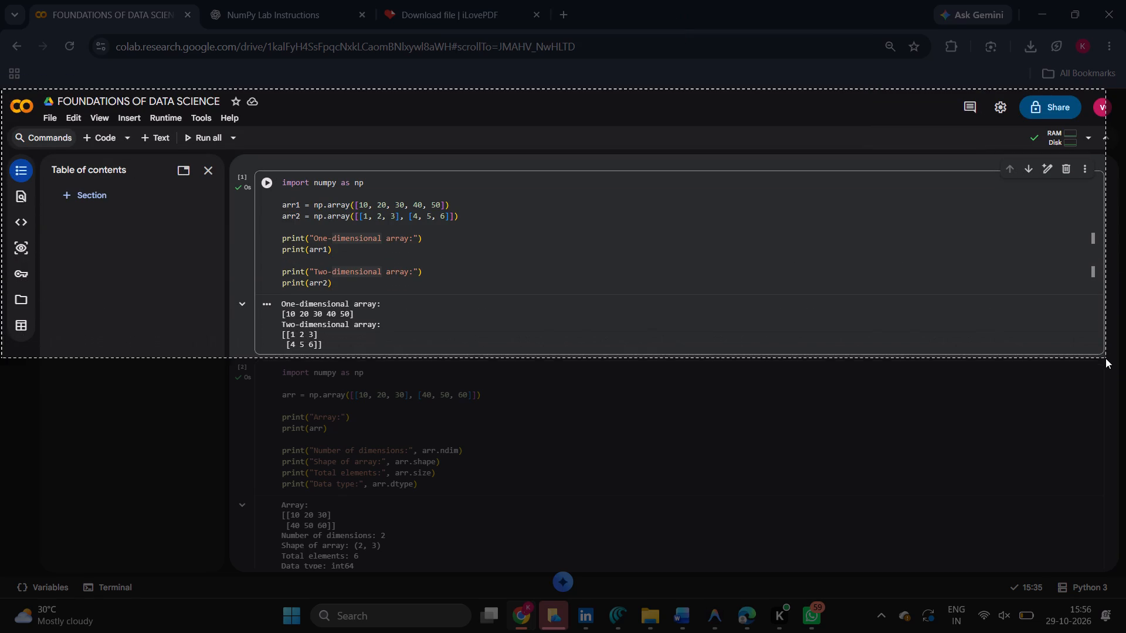
left_click_drag(1105, 358, 1105, 350)
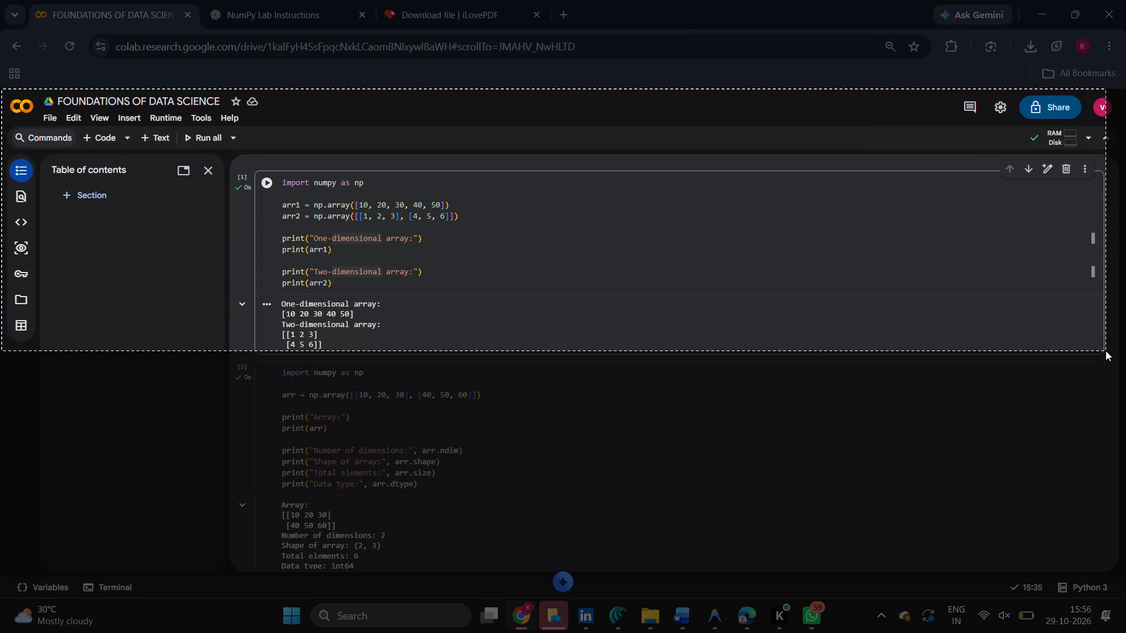
left_click_drag(1105, 350, 1109, 350)
key("alt+Tab")
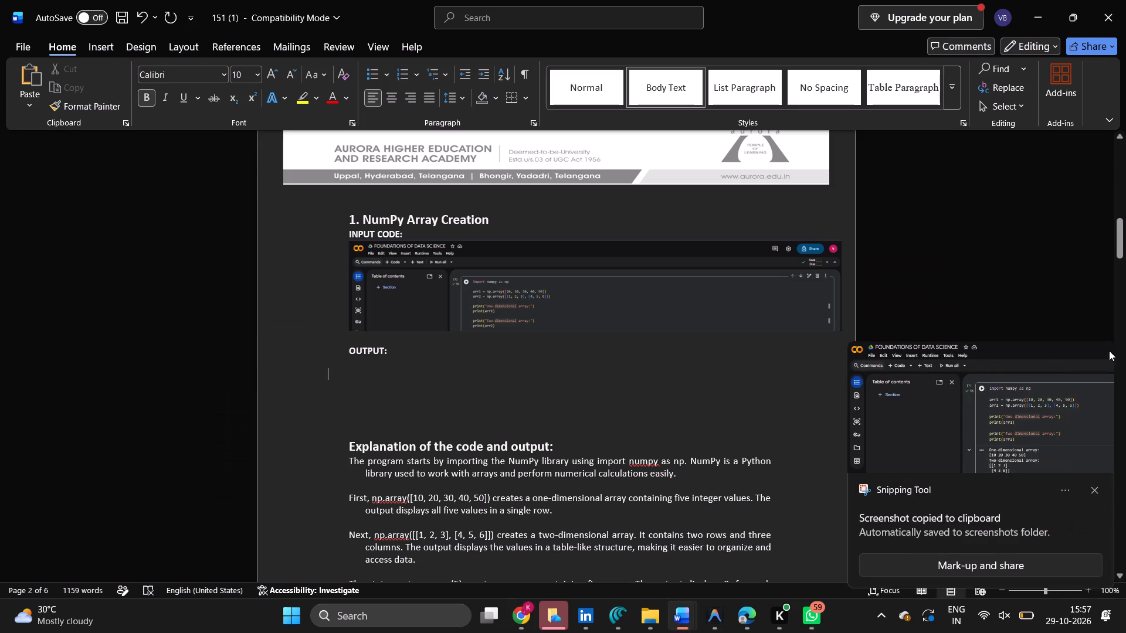
key("ctrl+v")
left_click(581, 443)
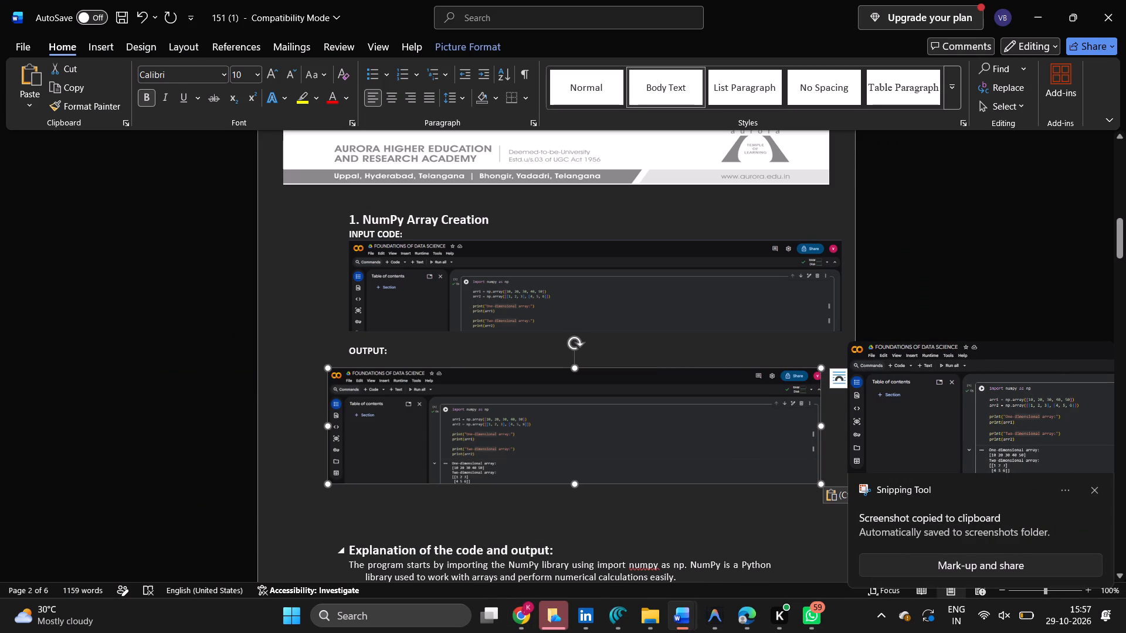
Delete the old explanation paragraphs under Explanation of the code and output in section 1, leaving an empty line below the heading.
key("alt+Tab")
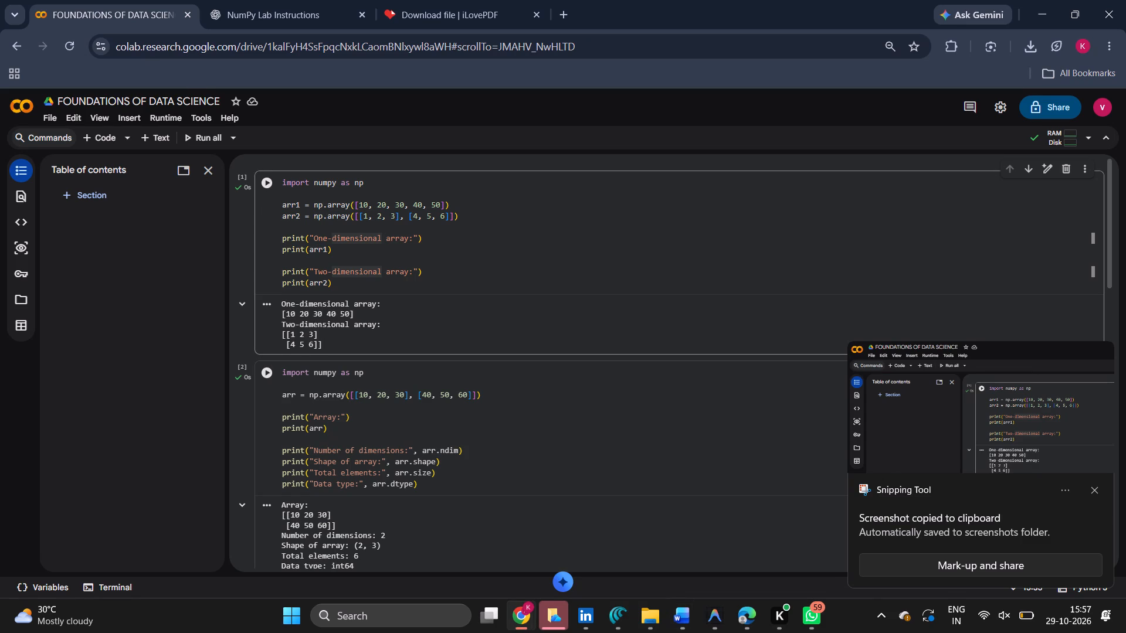
key("alt+Tab")
scroll(270, 363, "down", 1)
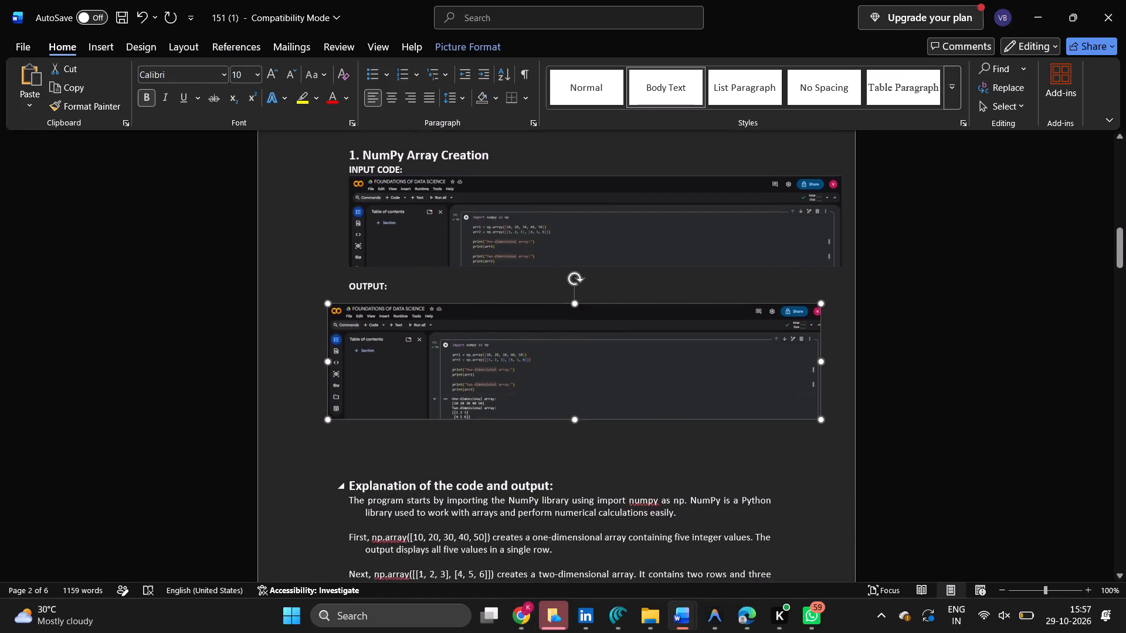
scroll(270, 363, "down", 1)
scroll(345, 431, "down", 1)
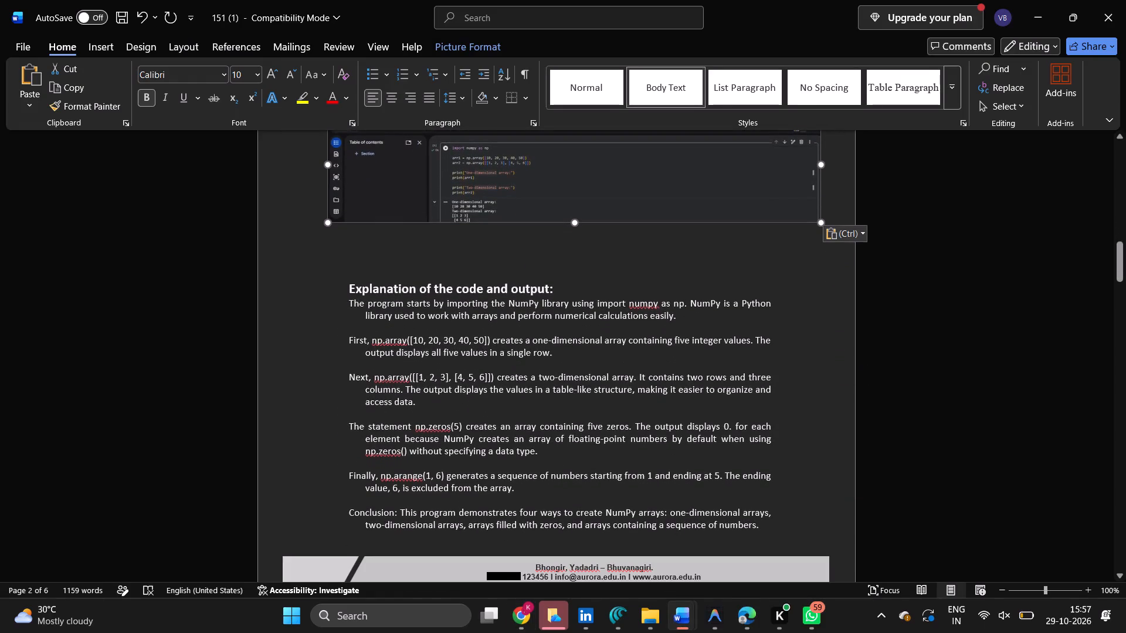
left_click_drag(348, 301, 752, 512)
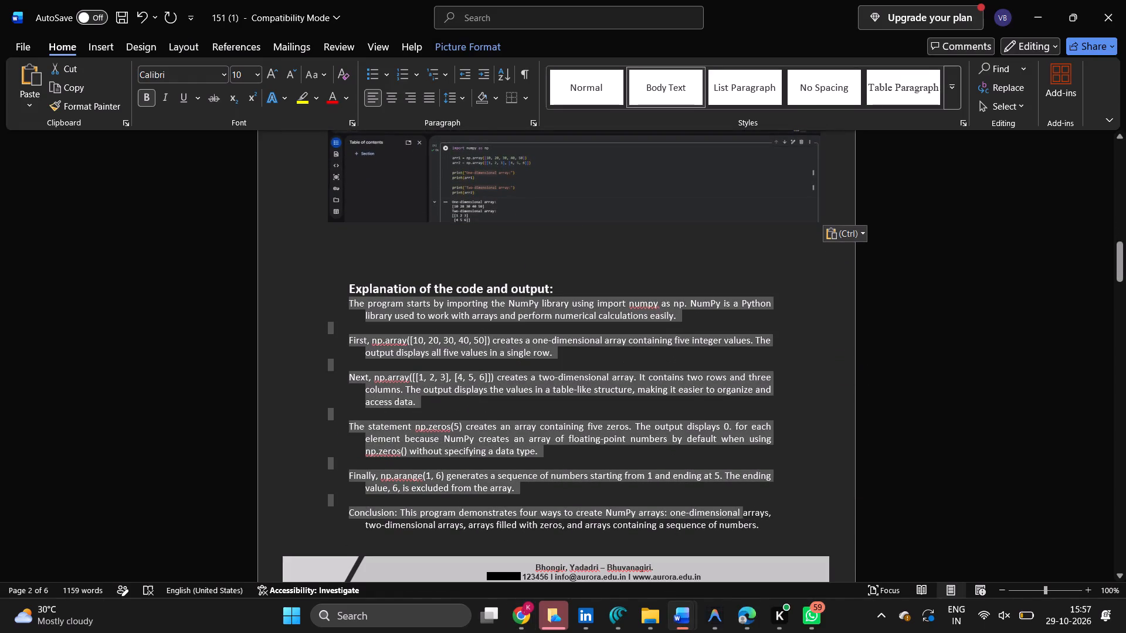
left_click_drag(752, 512, 776, 540)
key("BackSpace")
scroll(776, 540, "down", 3)
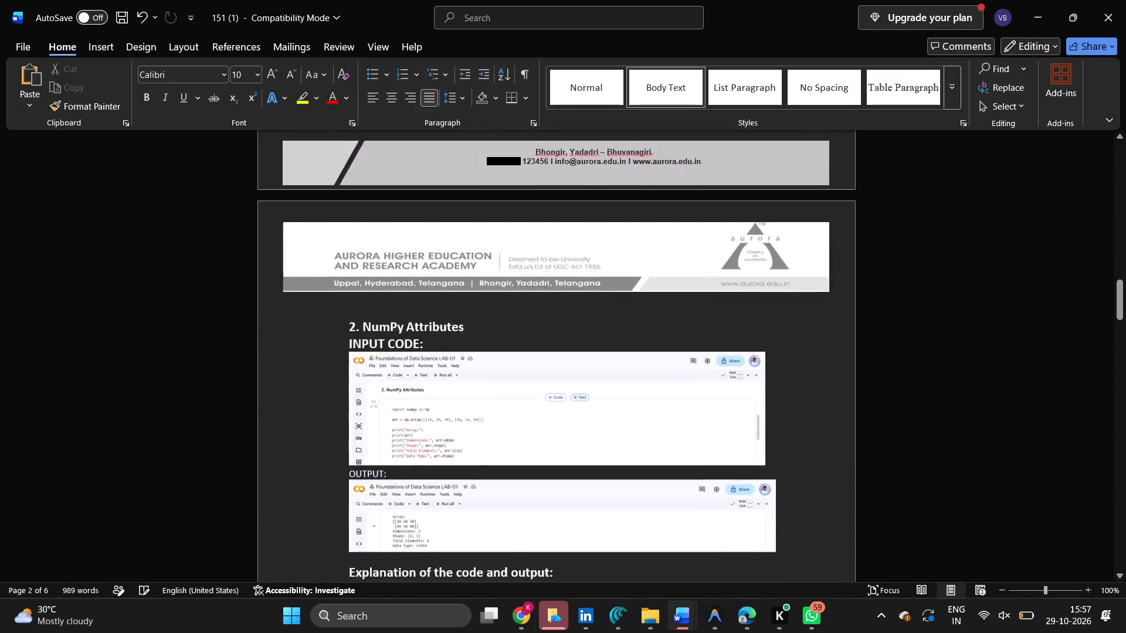
scroll(776, 540, "up", 3)
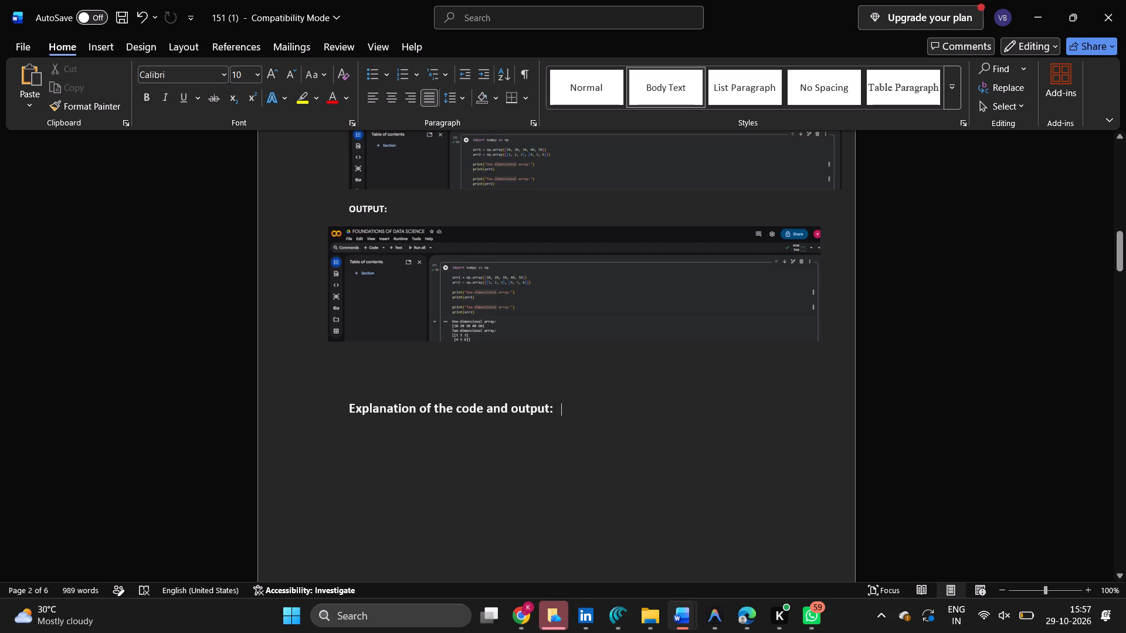
key("Return")
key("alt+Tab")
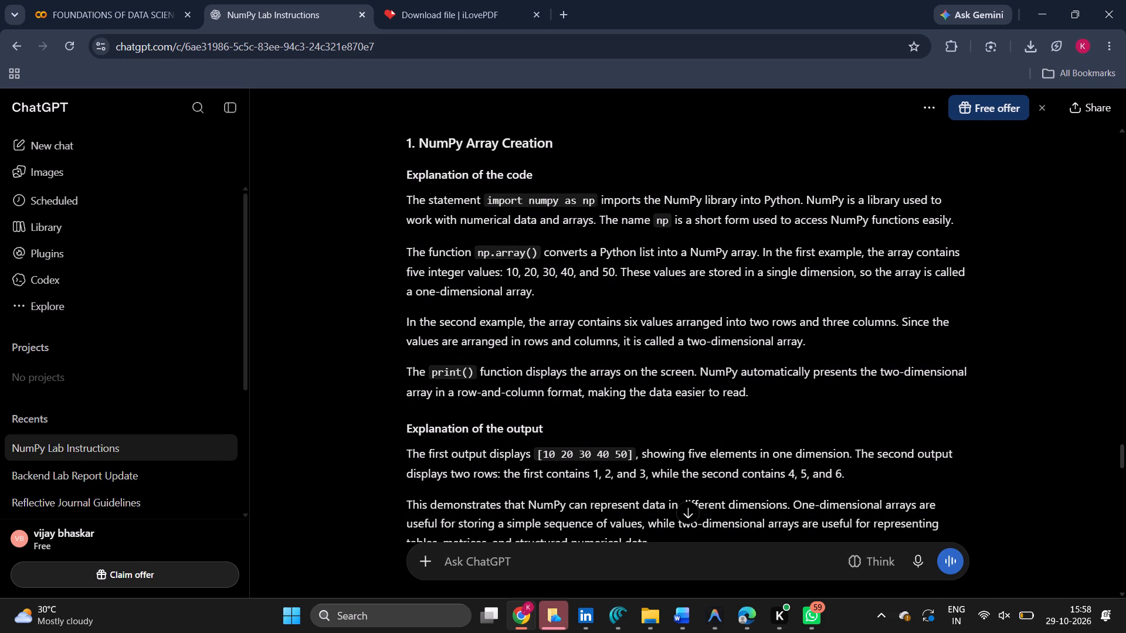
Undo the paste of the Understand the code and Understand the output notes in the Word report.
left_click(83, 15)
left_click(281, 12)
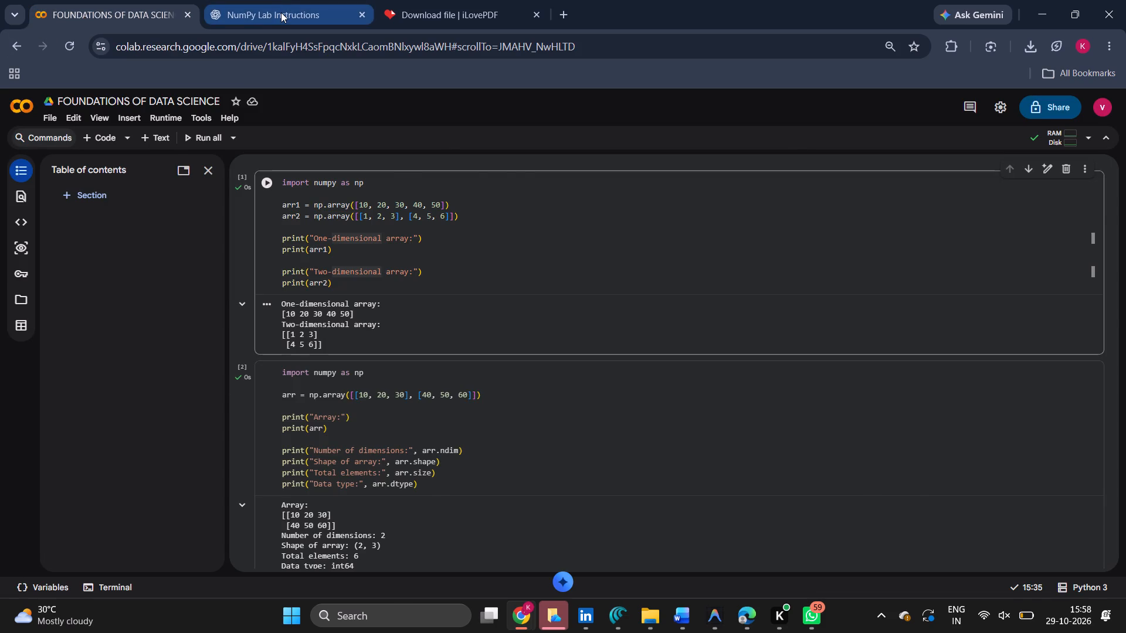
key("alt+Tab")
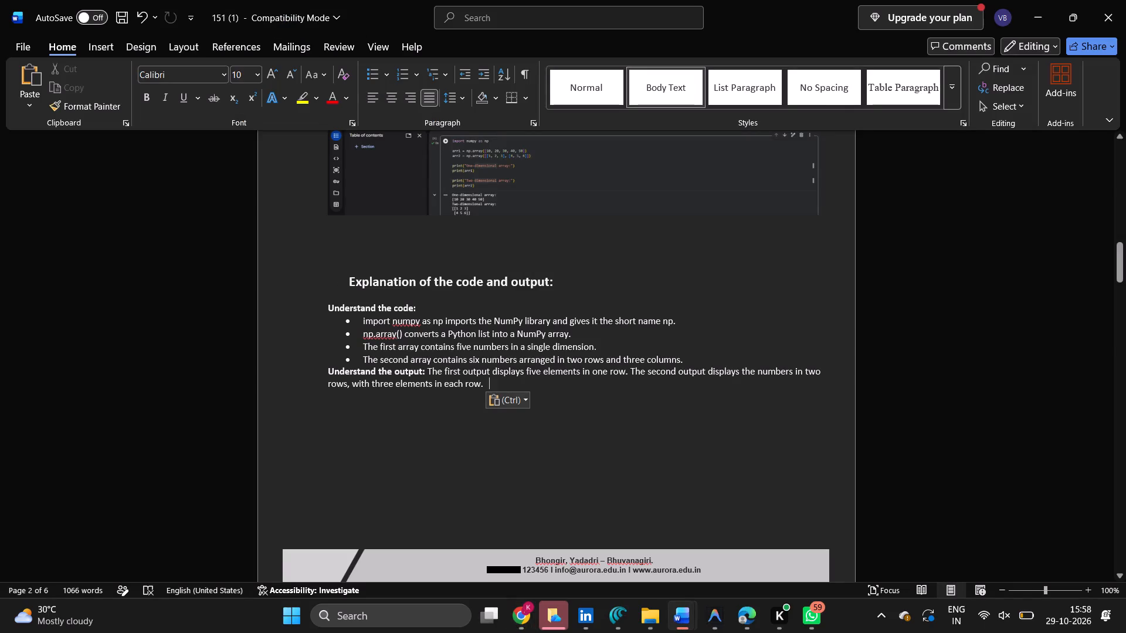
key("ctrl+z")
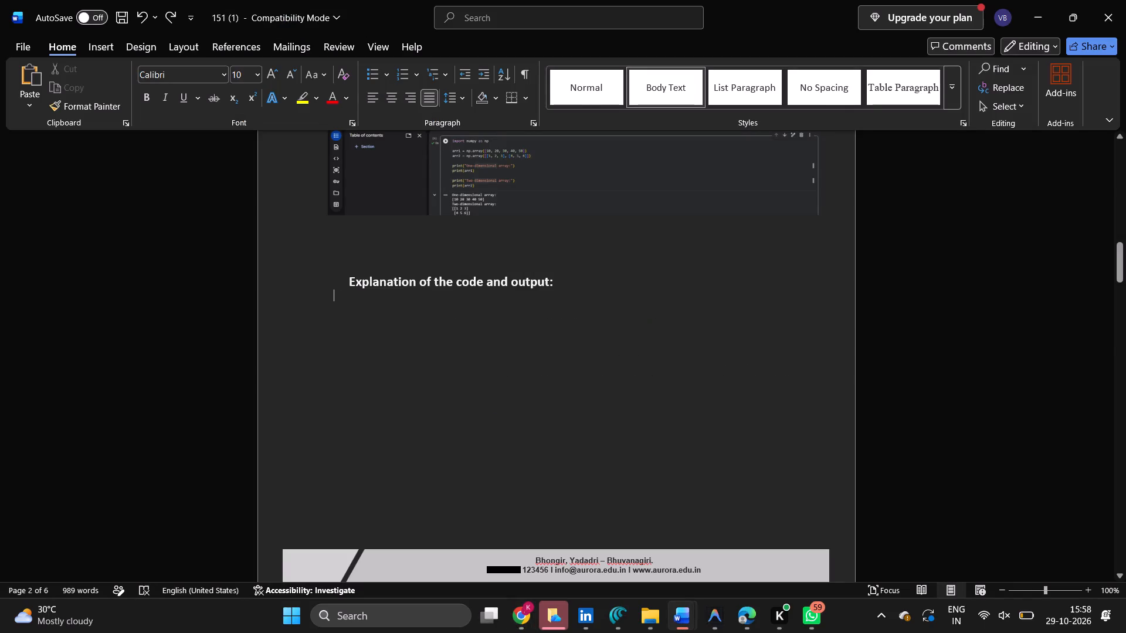
Copy ChatGPT's full Explanation of the code and Explanation of the output for NumPy Array Creation and paste it below section 1's explanation heading in Word.
key("alt+Tab")
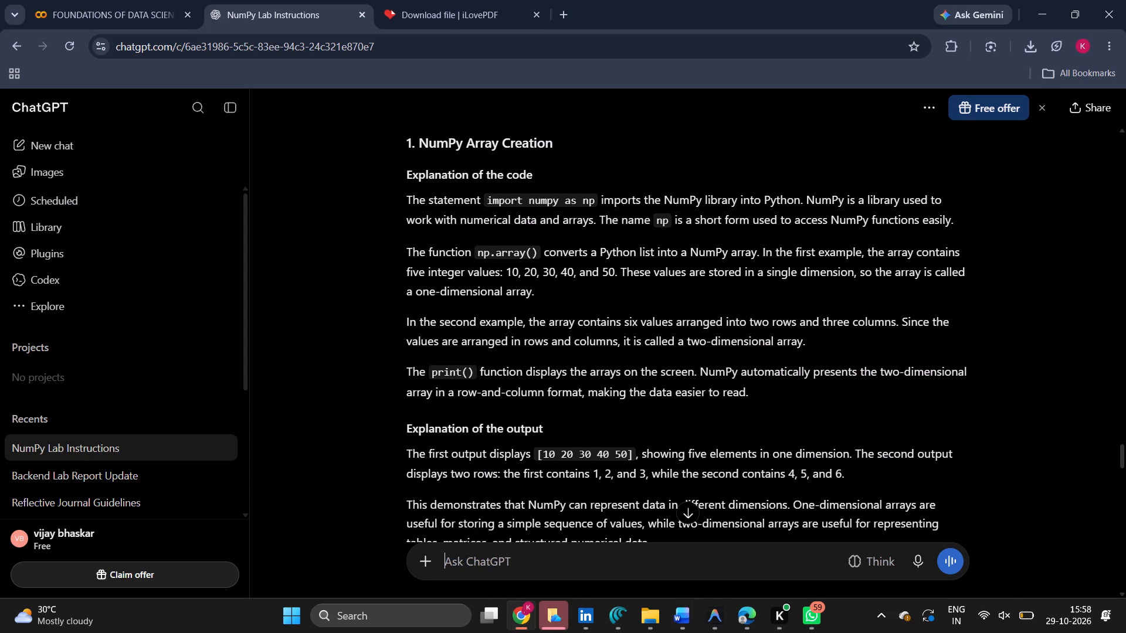
scroll(429, 213, "down", 1)
scroll(429, 213, "up", 1)
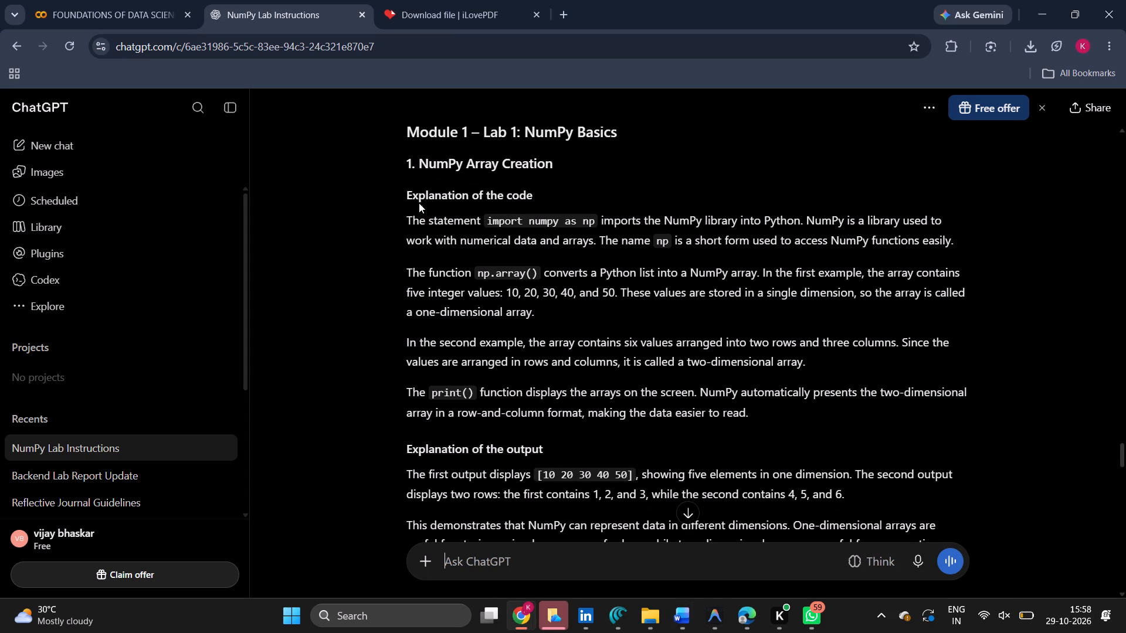
left_click_drag(411, 192, 494, 281)
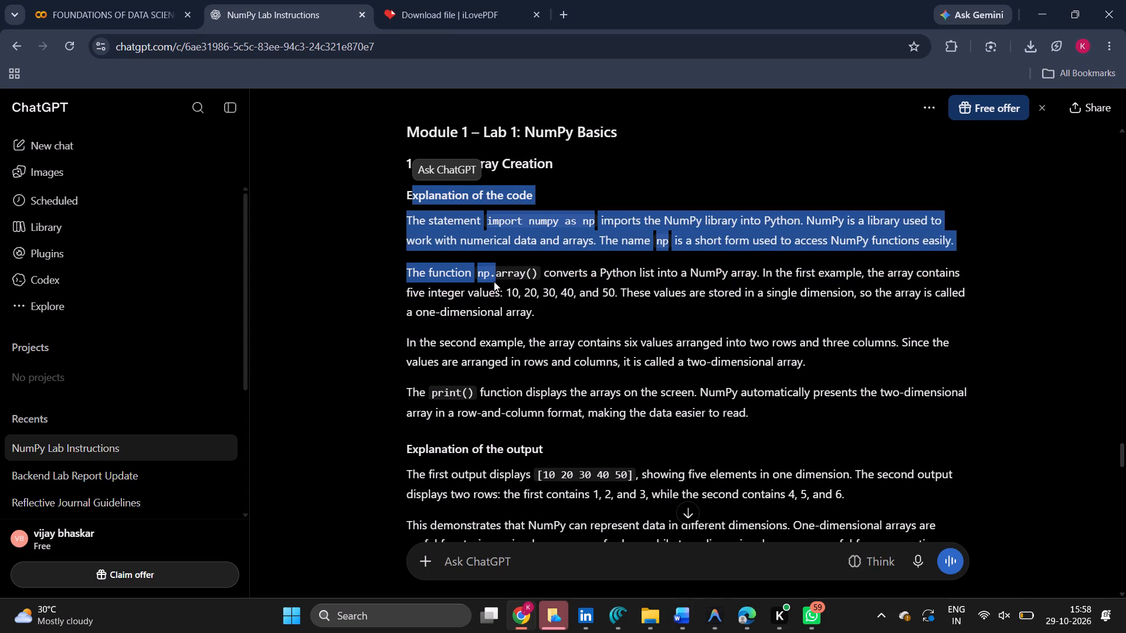
left_click(403, 197)
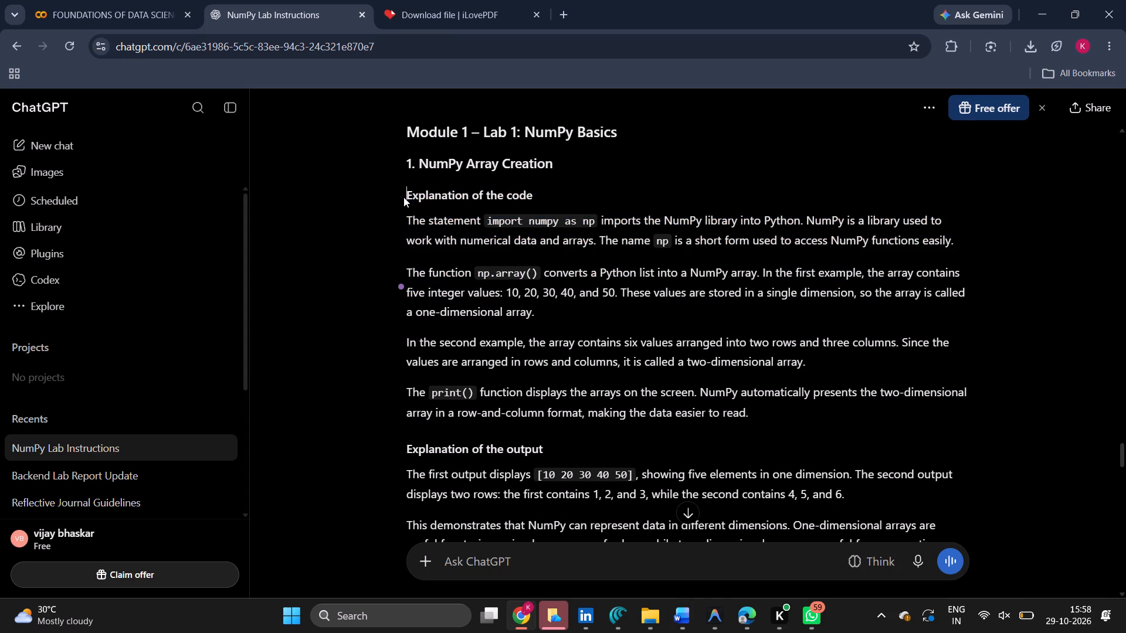
left_click_drag(403, 197, 866, 474)
scroll(866, 474, "down", 2)
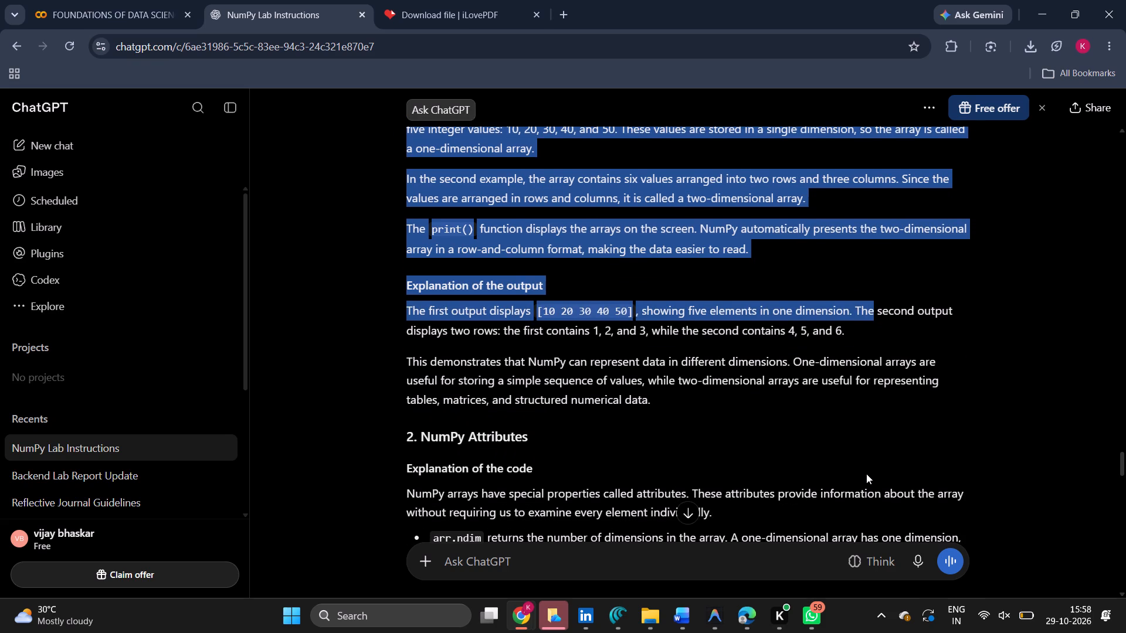
key("shift+Down")
key("shift+Down")
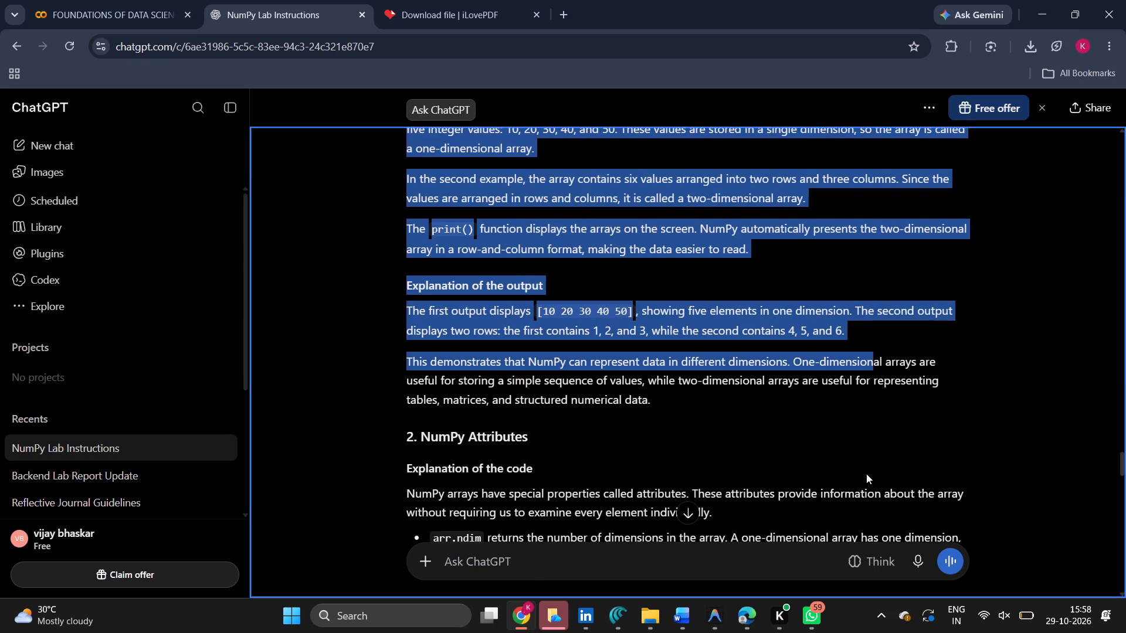
key("shift+Down")
key("shift+Down")
key("ctrl+c")
key("ctrl+c")
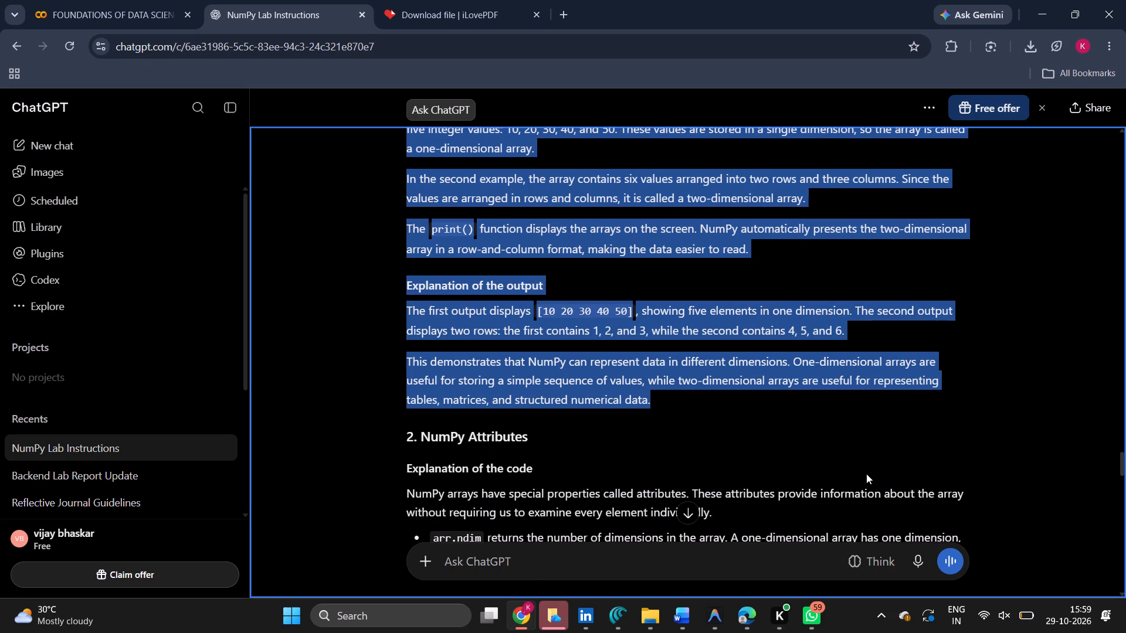
key("ctrl+c")
key("alt+Tab")
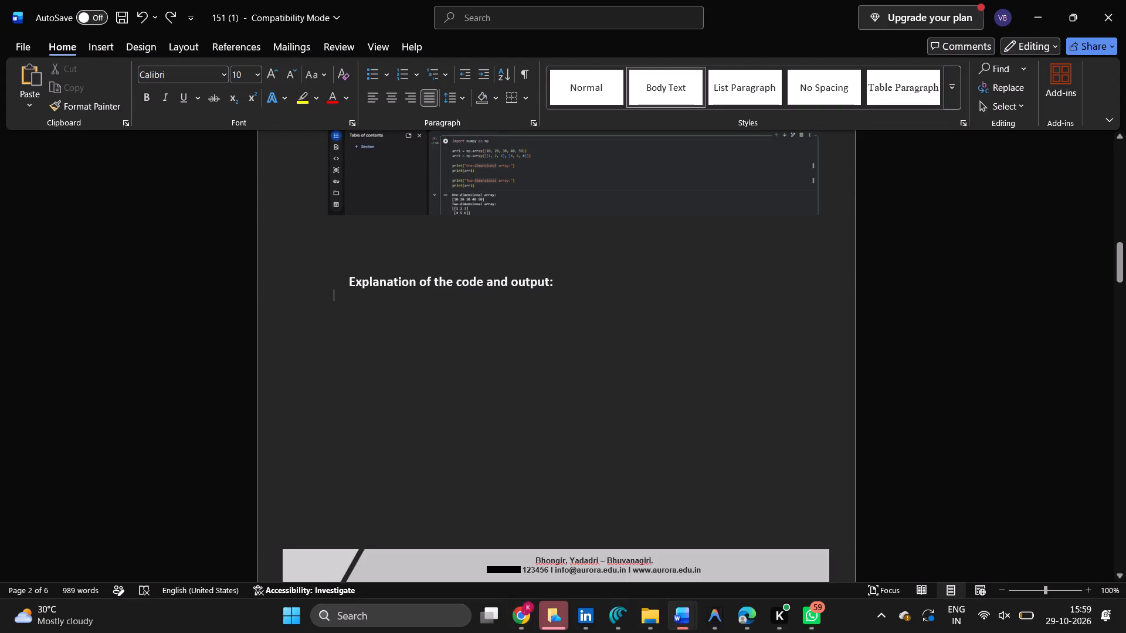
key("ctrl+v")
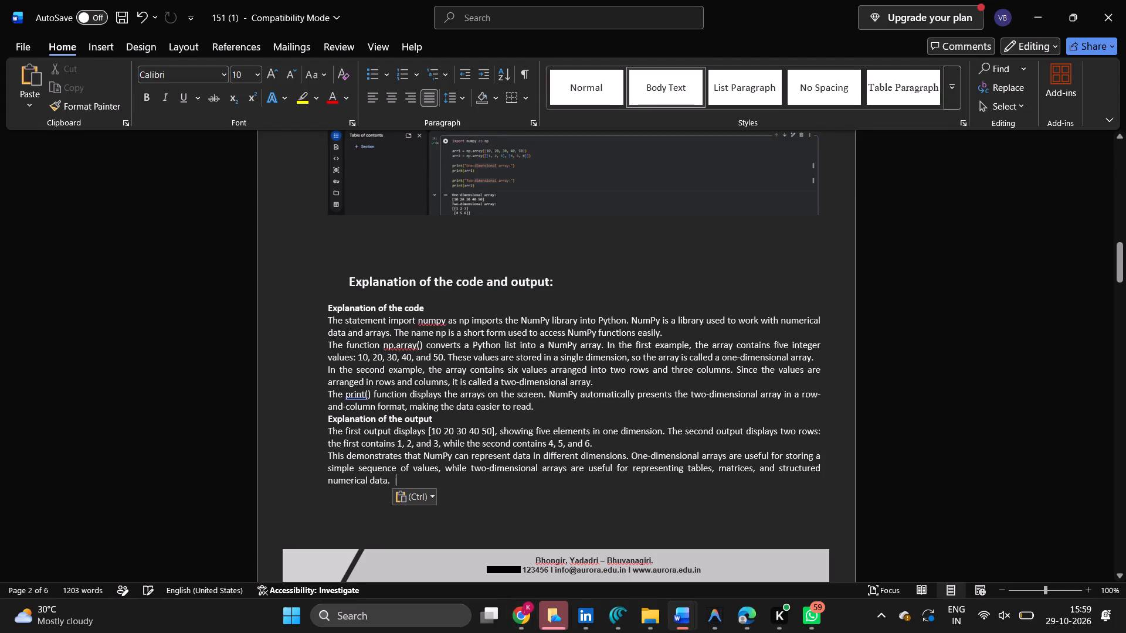
Set the font of the pasted section 1 explanation, from "The statement import numpy" to its end, to Aptos.
scroll(533, 460, "up", 1)
scroll(533, 460, "down", 1)
scroll(533, 460, "up", 2)
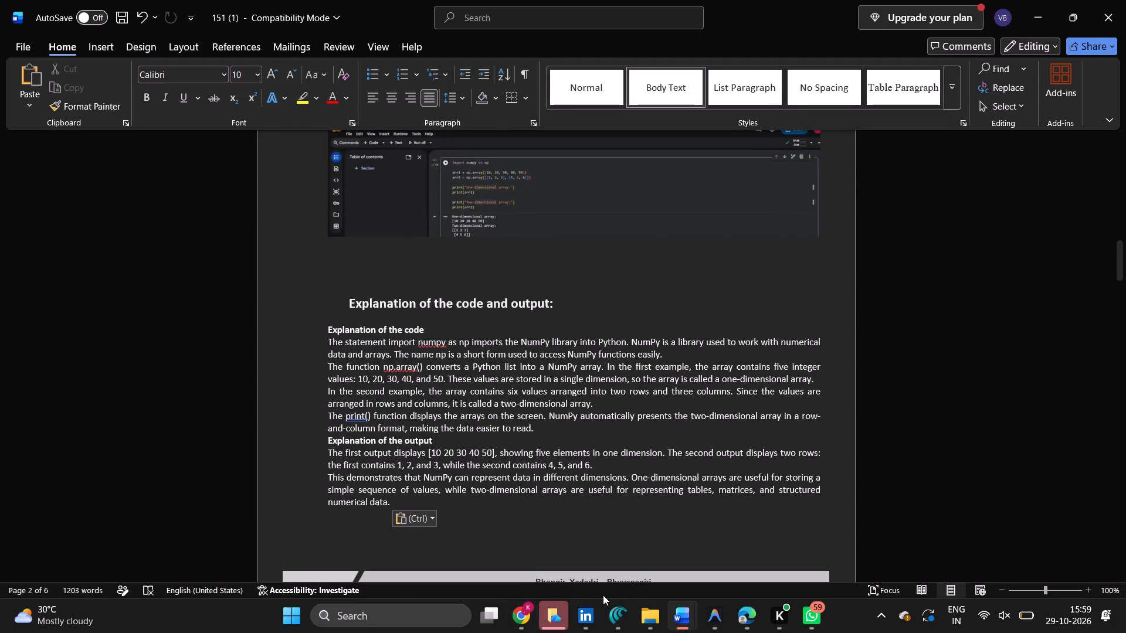
left_click_drag(395, 506, 328, 339)
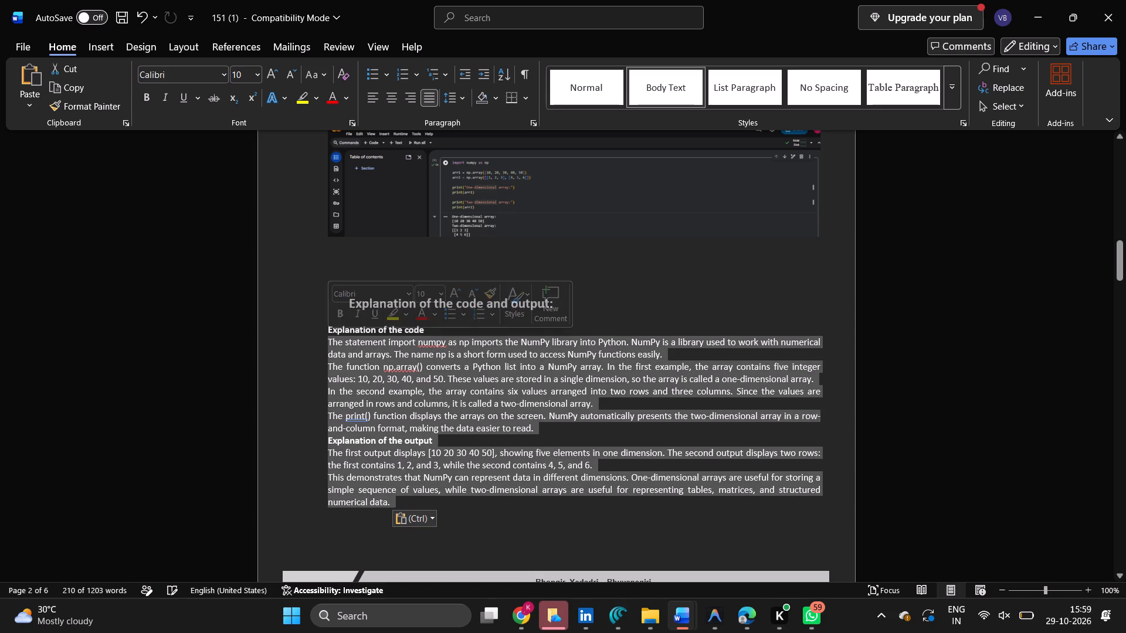
left_click(222, 77)
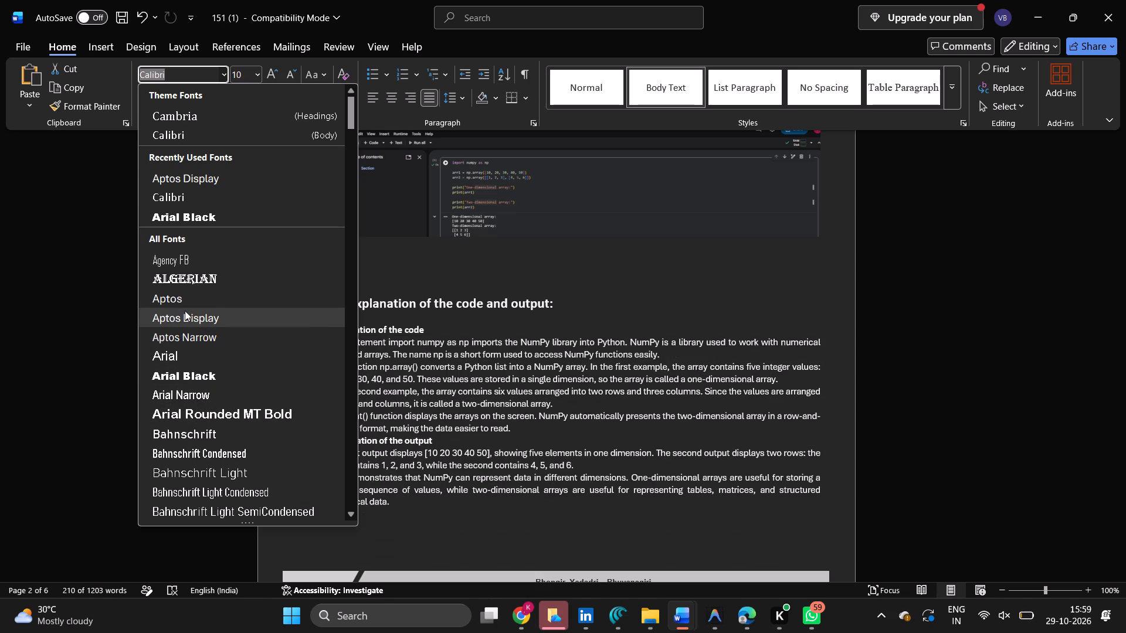
left_click(178, 297)
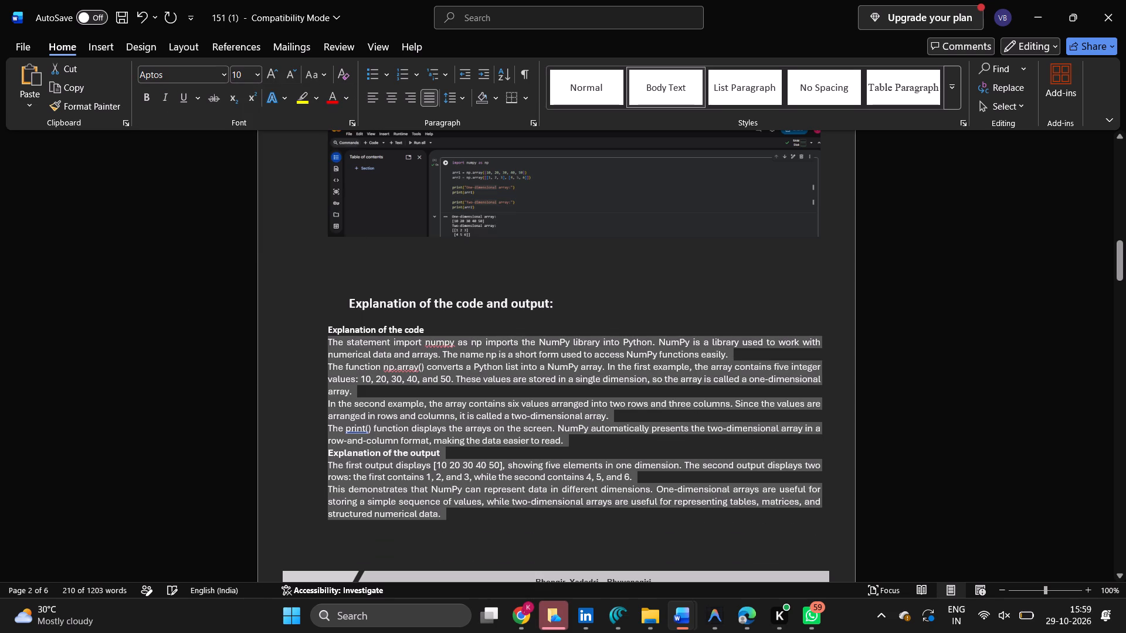
left_click_drag(823, 349, 907, 343)
left_click(907, 343)
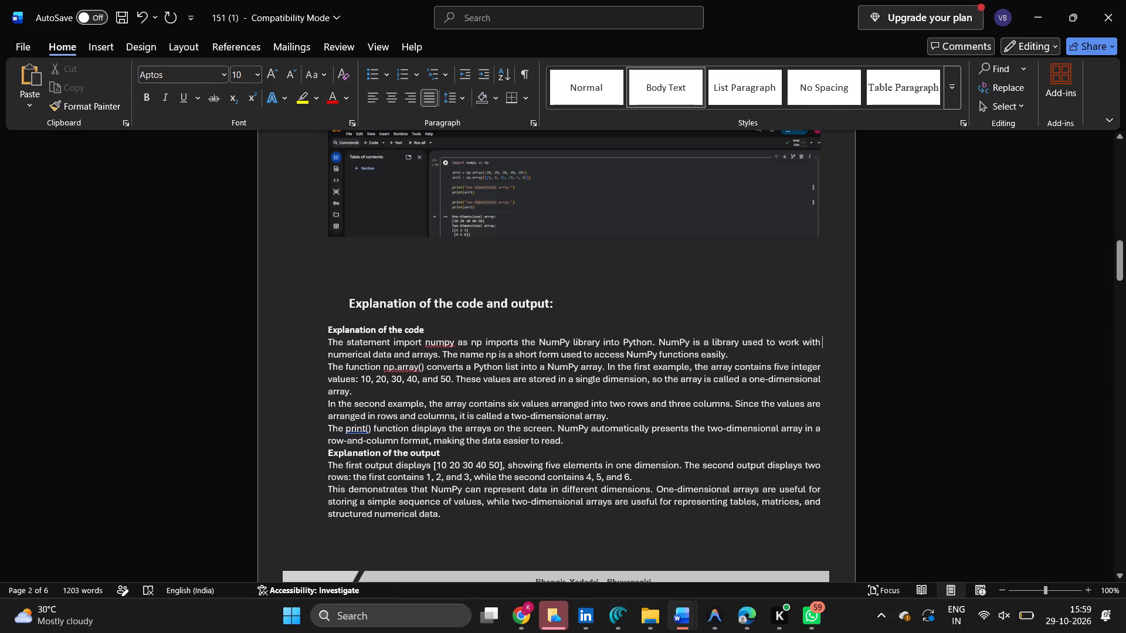
Remove one empty line above the Explanation of the code and output heading in section 1.
left_click(481, 283)
key("BackSpace")
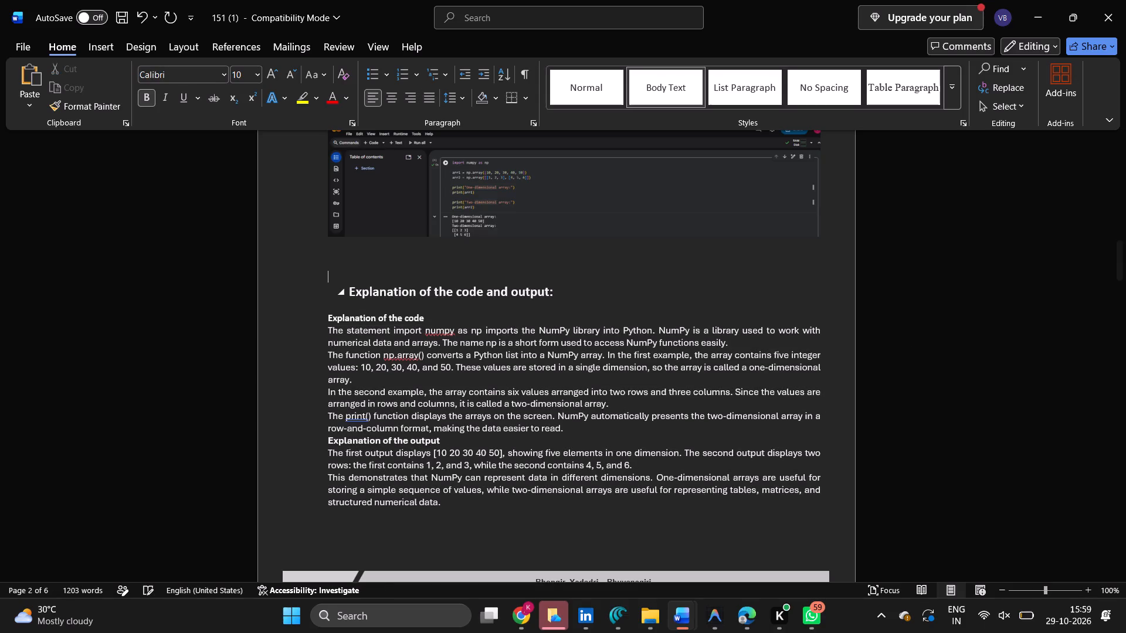
Delete the old input code and output screenshots from section 2, NumPy Attributes, in the Word report.
scroll(481, 283, "up", 1)
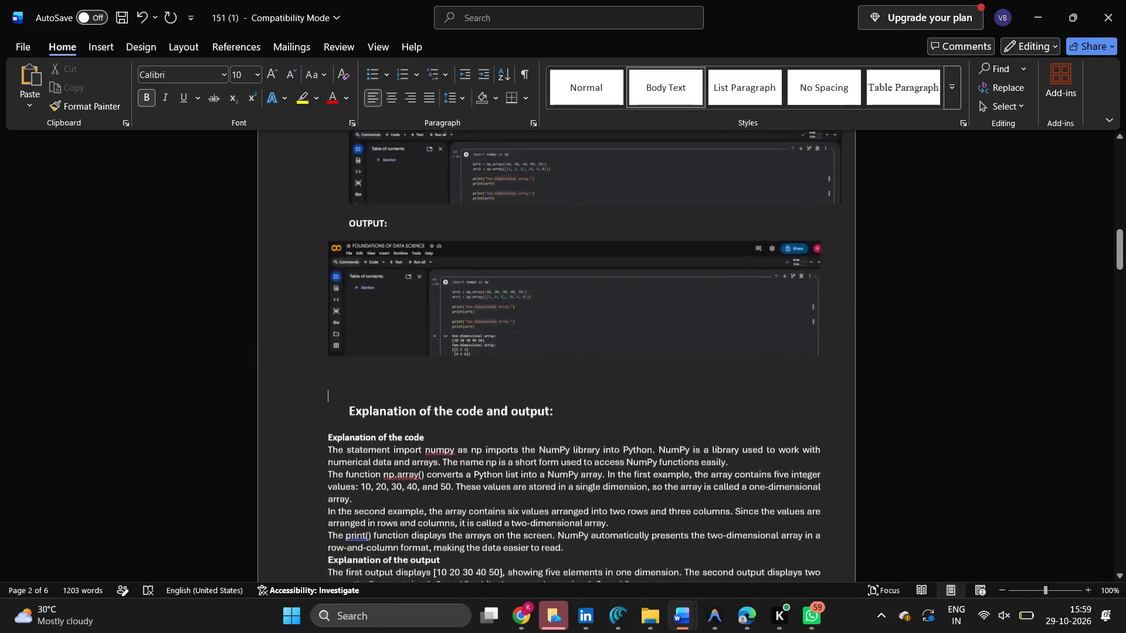
scroll(481, 283, "down", 2)
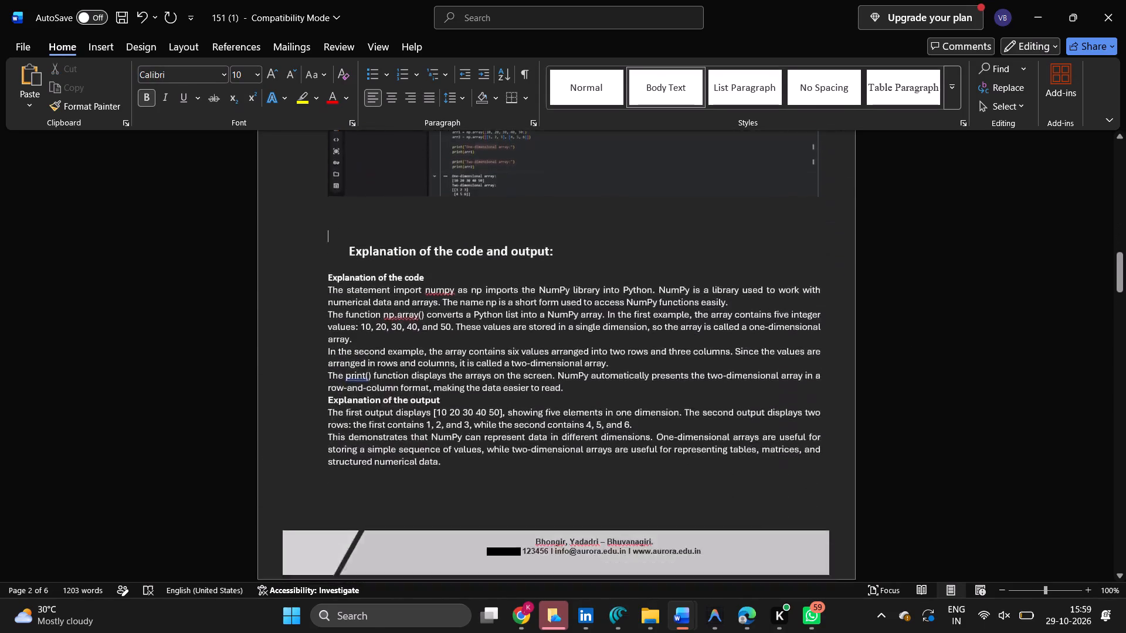
scroll(481, 283, "down", 3)
left_click(404, 335)
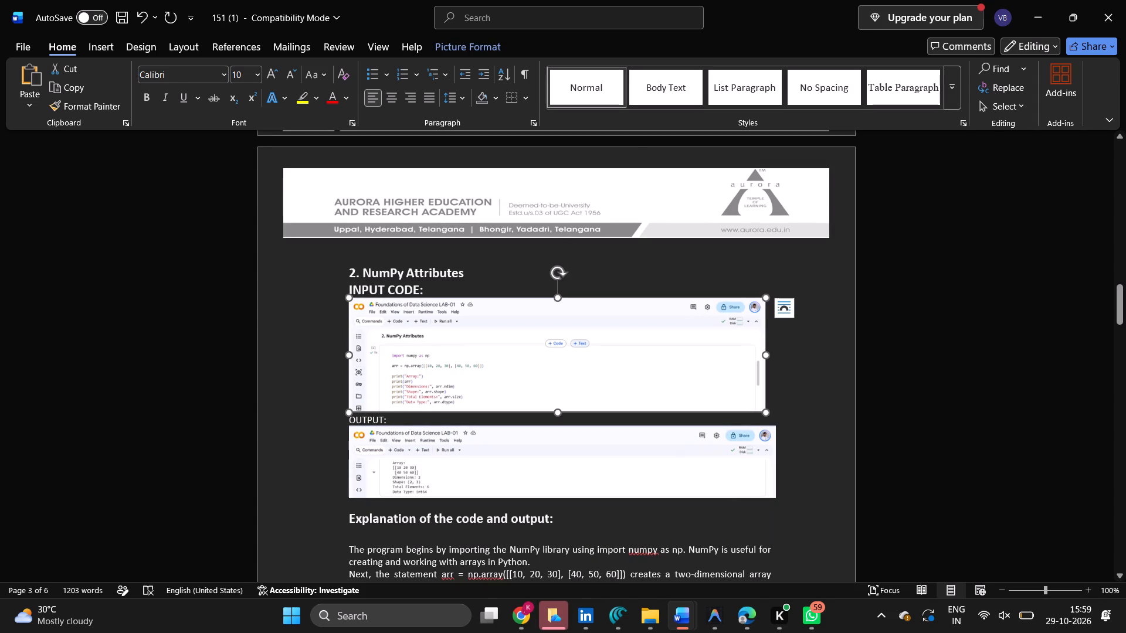
key("BackSpace")
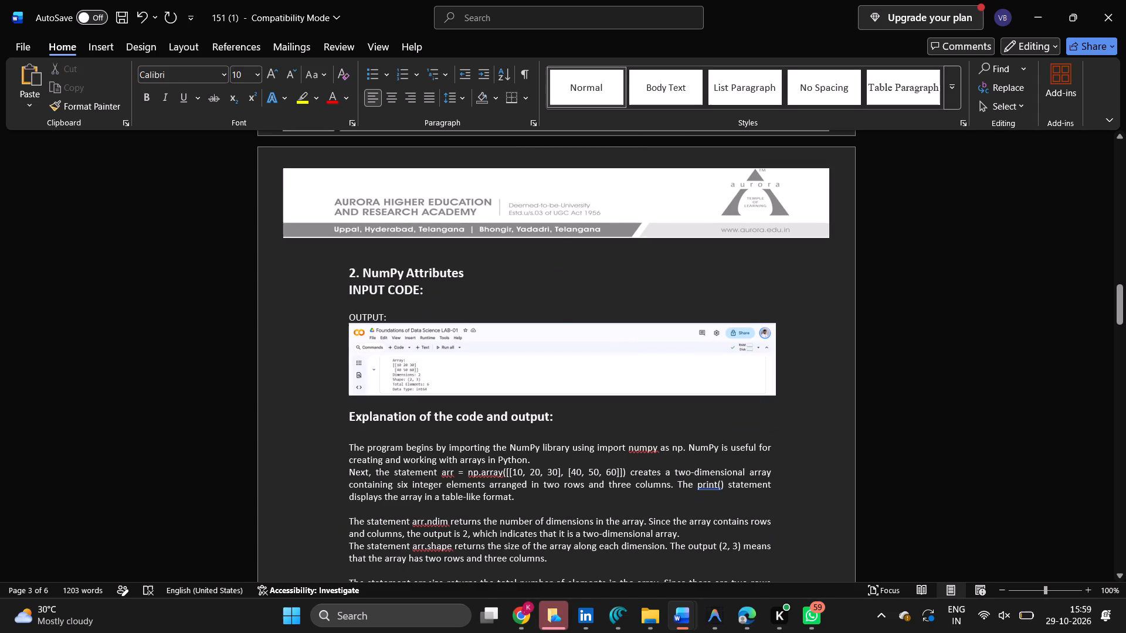
left_click(424, 335)
key("BackSpace")
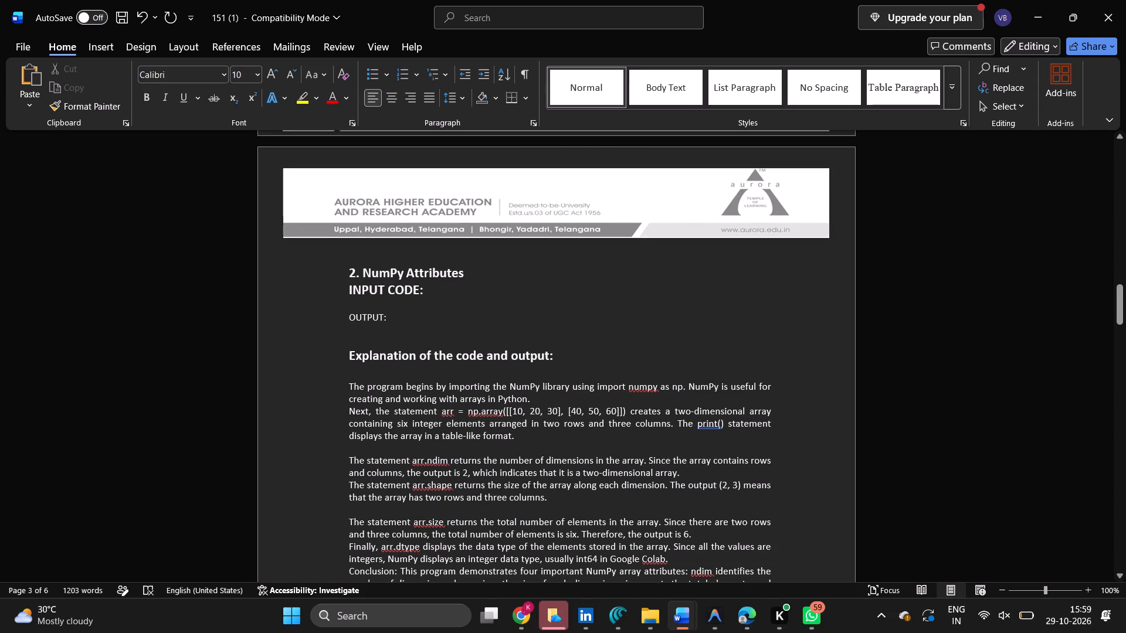
Snip the Colab page from its header through the second cell's code, excluding its output, and paste it under section 2's INPUT CODE heading in Word.
left_click(404, 307)
key("alt+Tab")
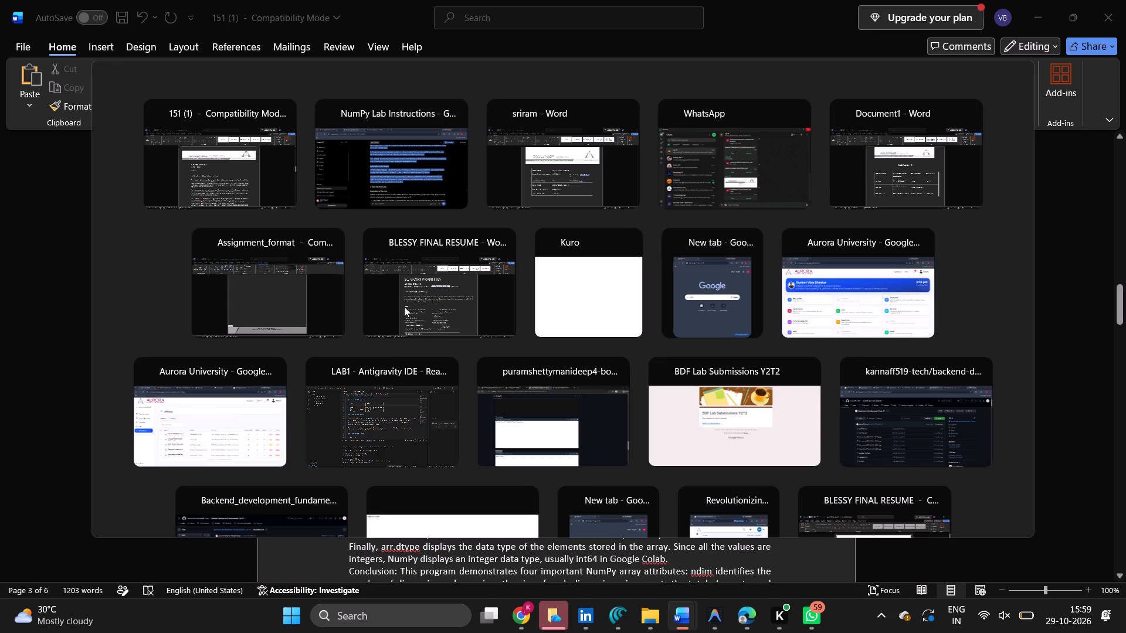
scroll(523, 365, "down", 2)
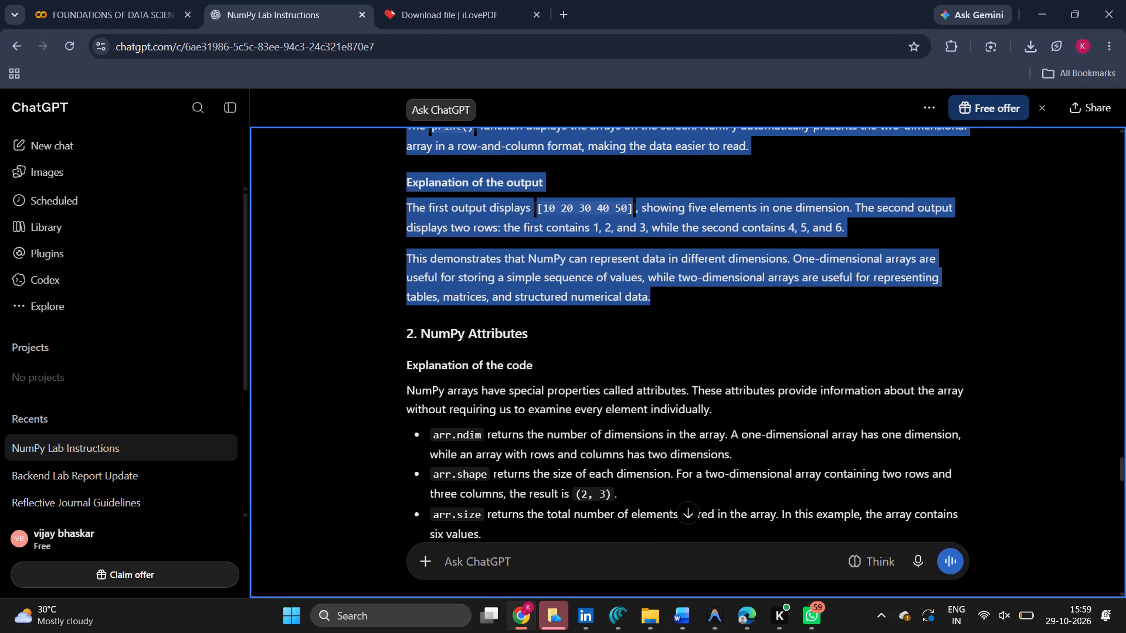
key("alt+Tab")
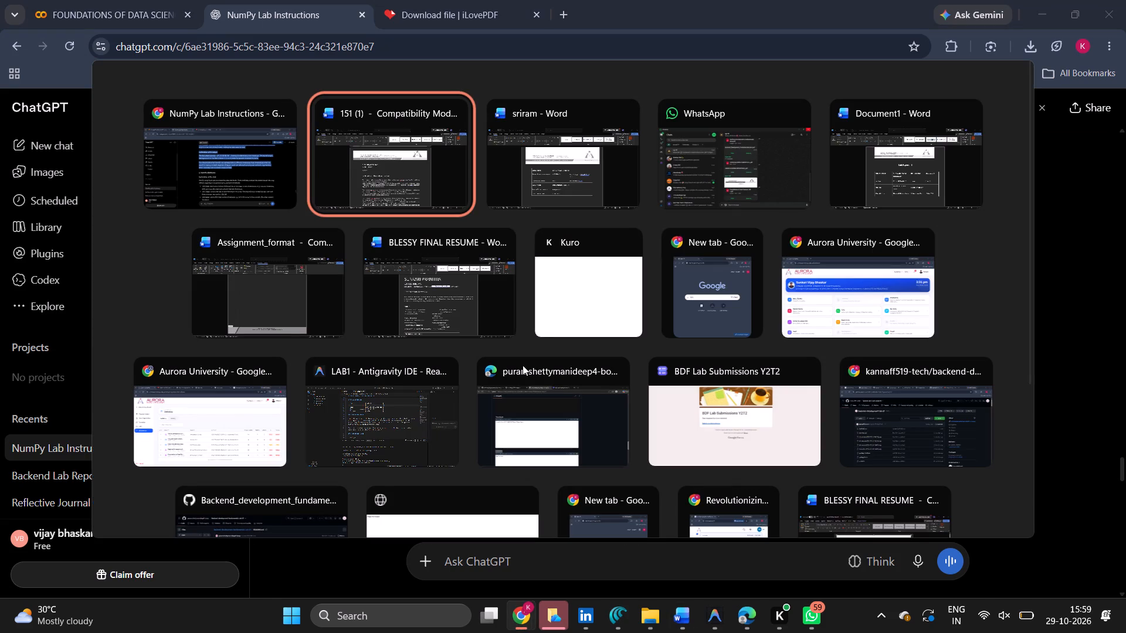
key("alt+Left")
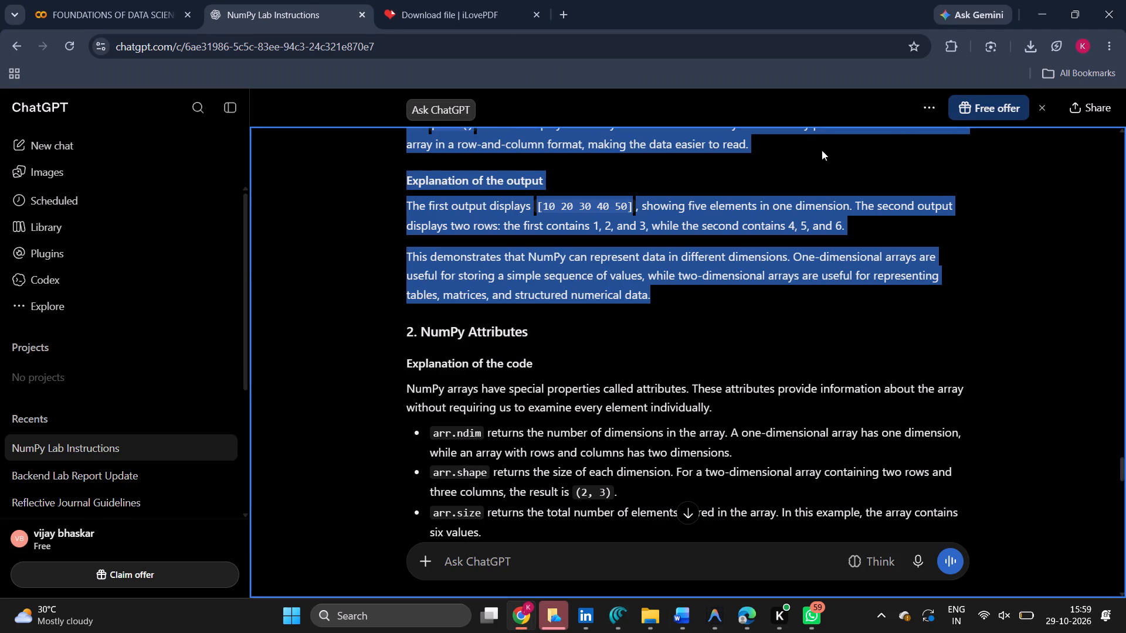
left_click(88, 0)
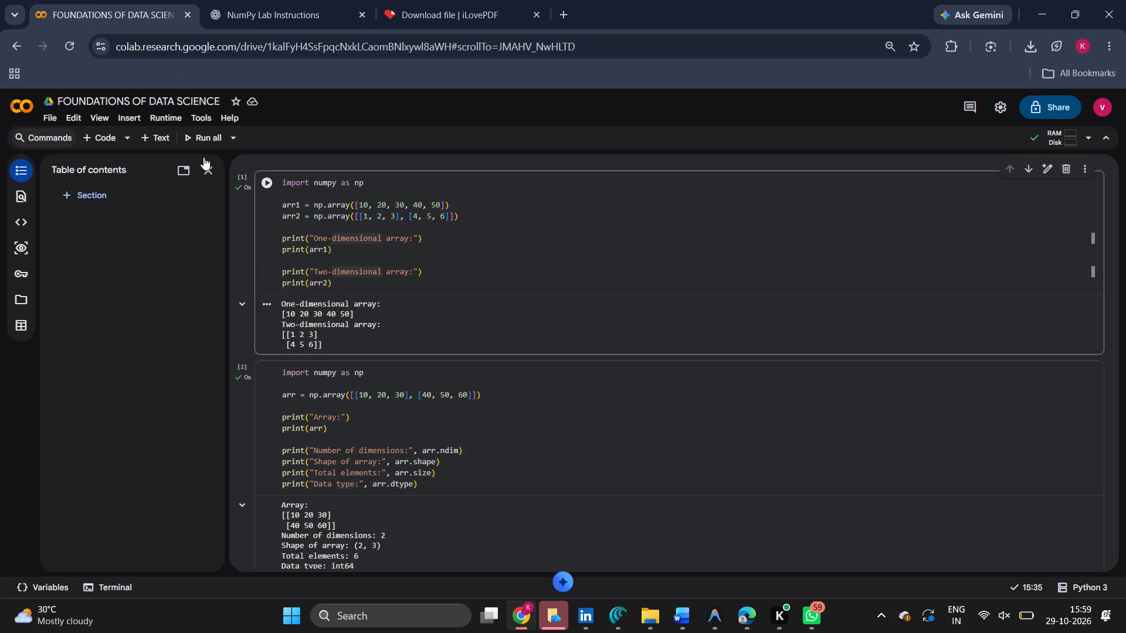
scroll(286, 300, "down", 2)
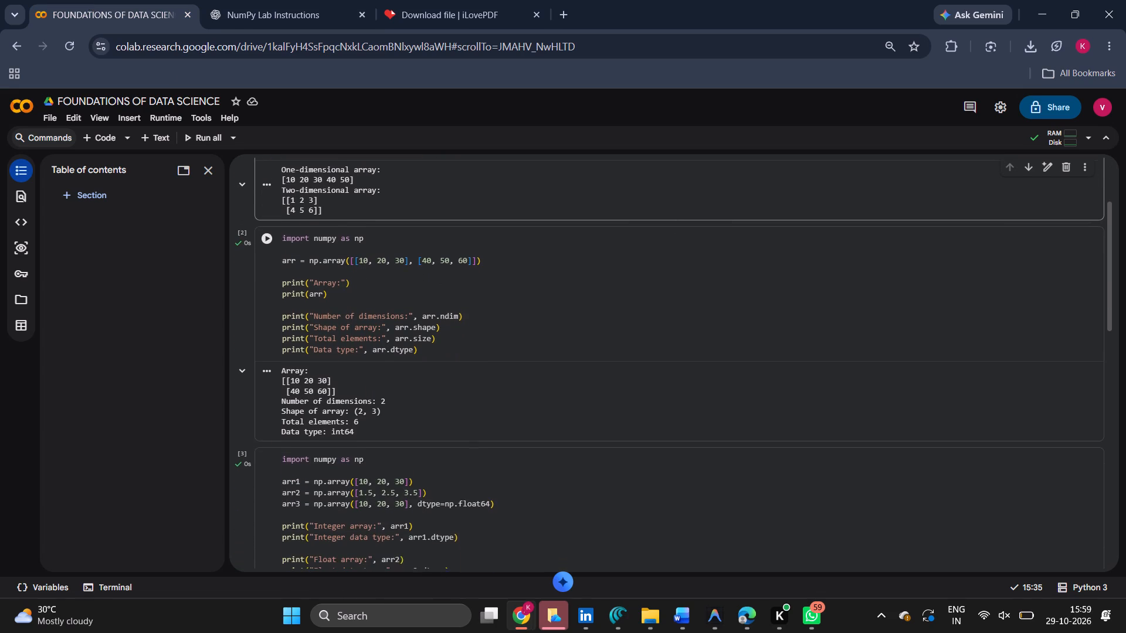
scroll(286, 300, "down", 2)
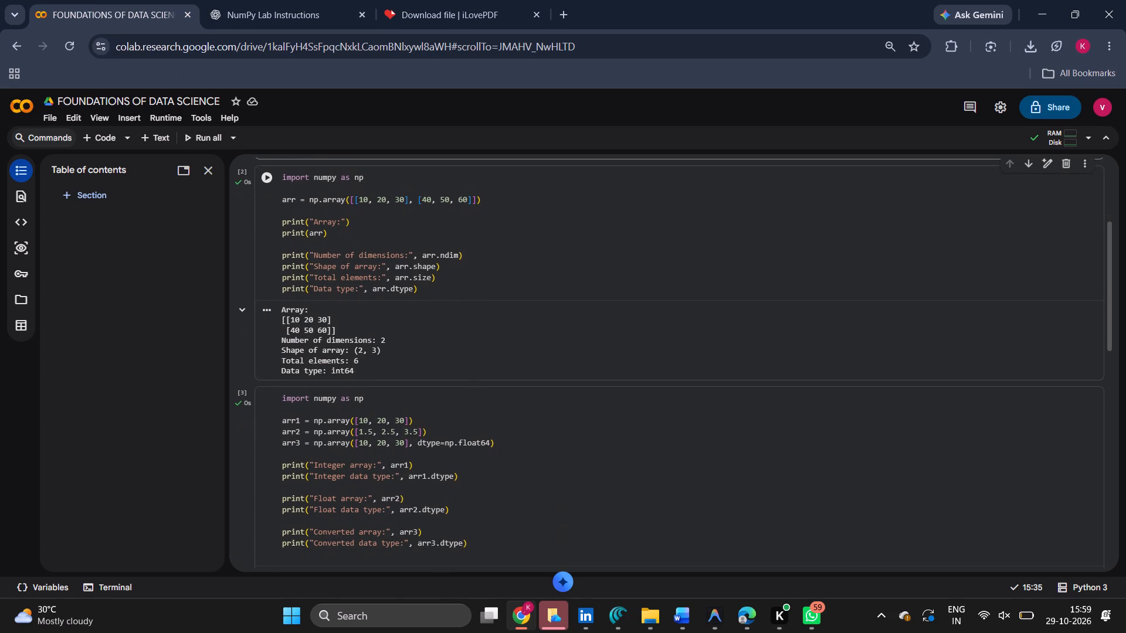
scroll(286, 300, "down", 1)
key("Print")
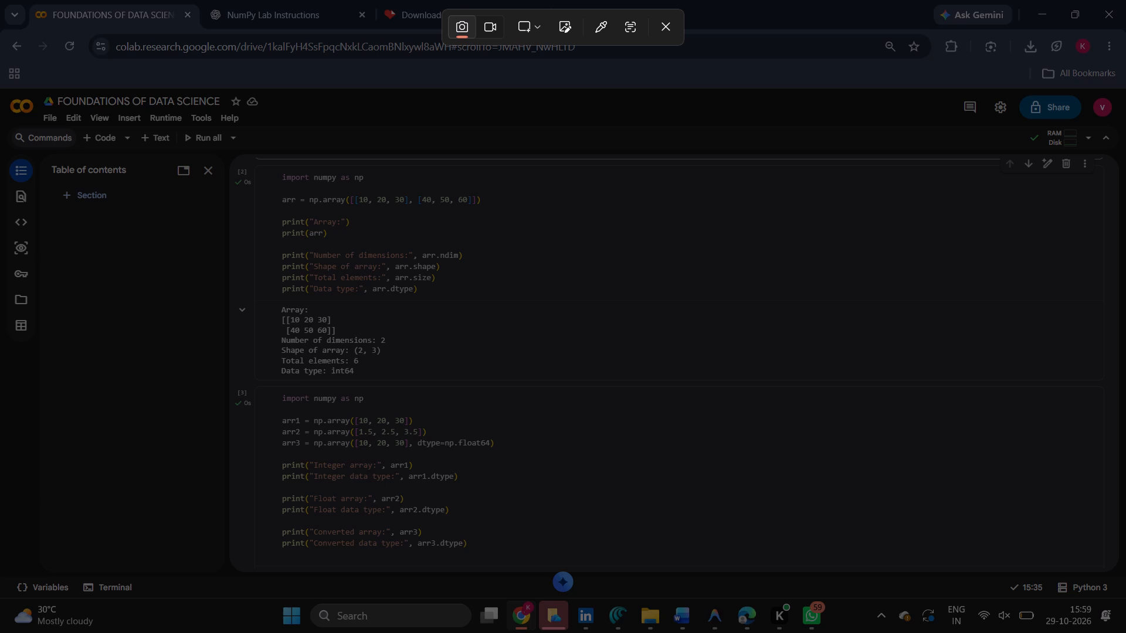
left_click_drag(1, 88, 1125, 278)
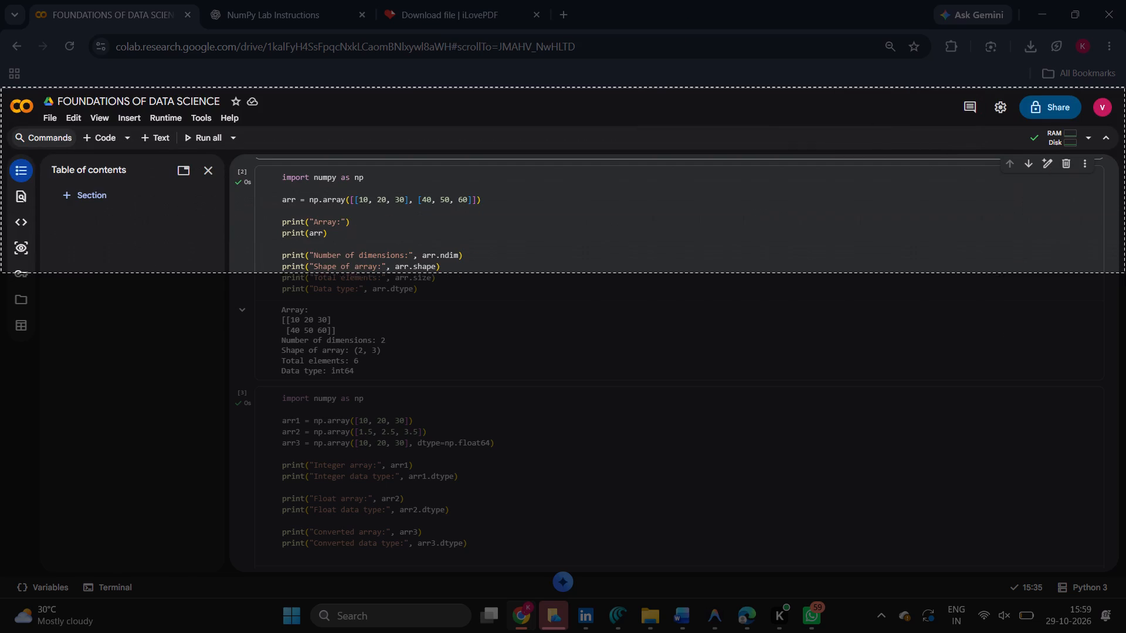
left_click_drag(1125, 278, 1081, 413)
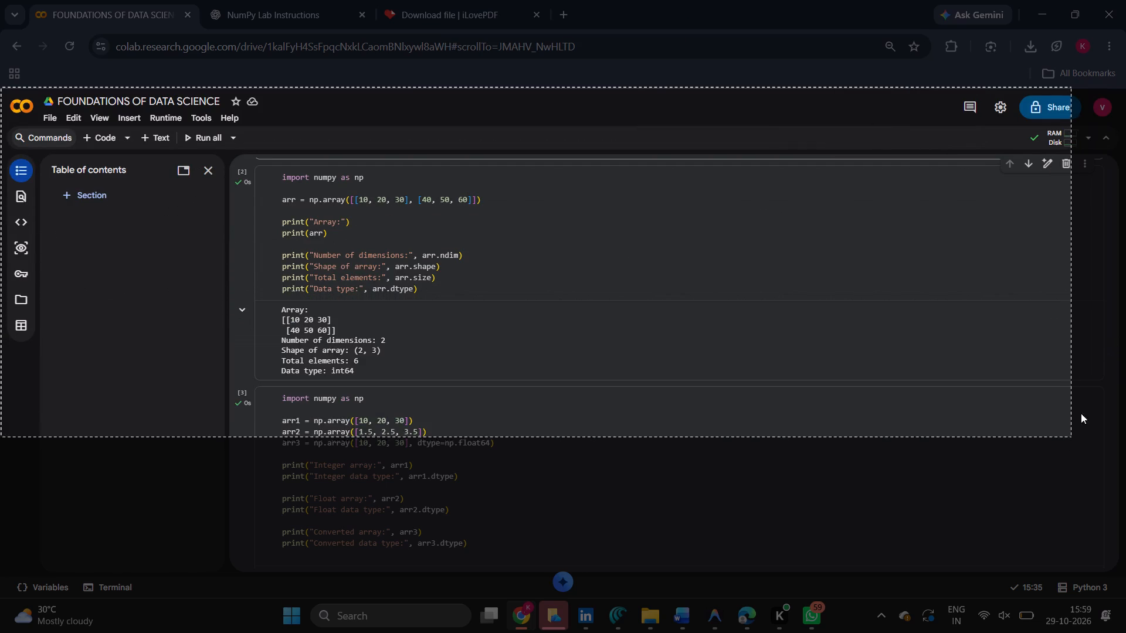
left_click_drag(1081, 413, 1125, 301)
key("alt+Tab")
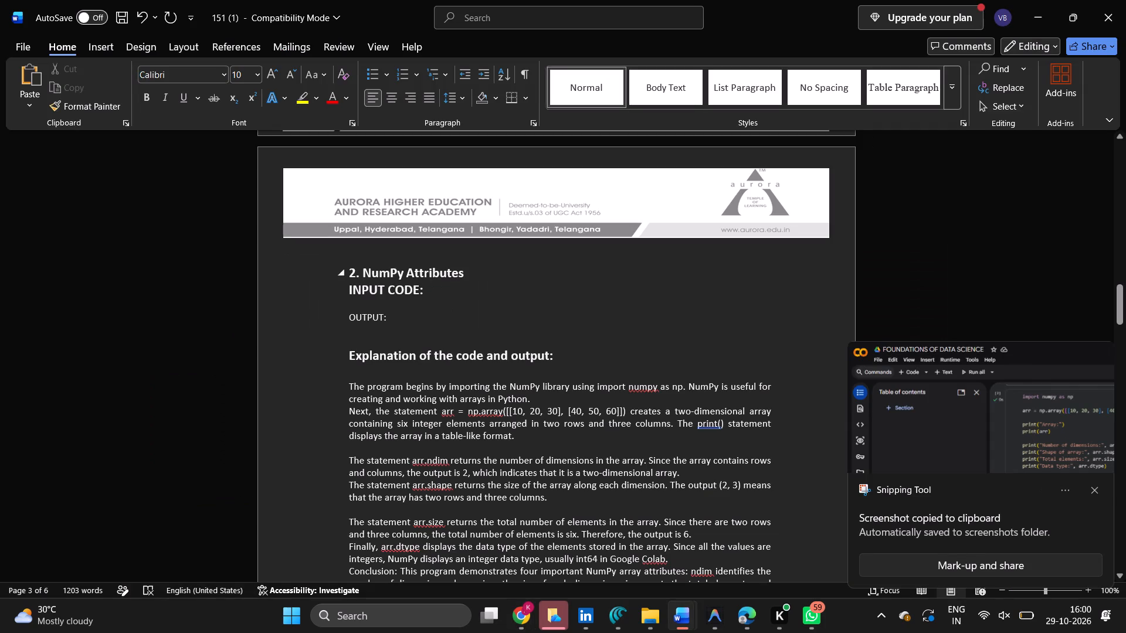
key("Return")
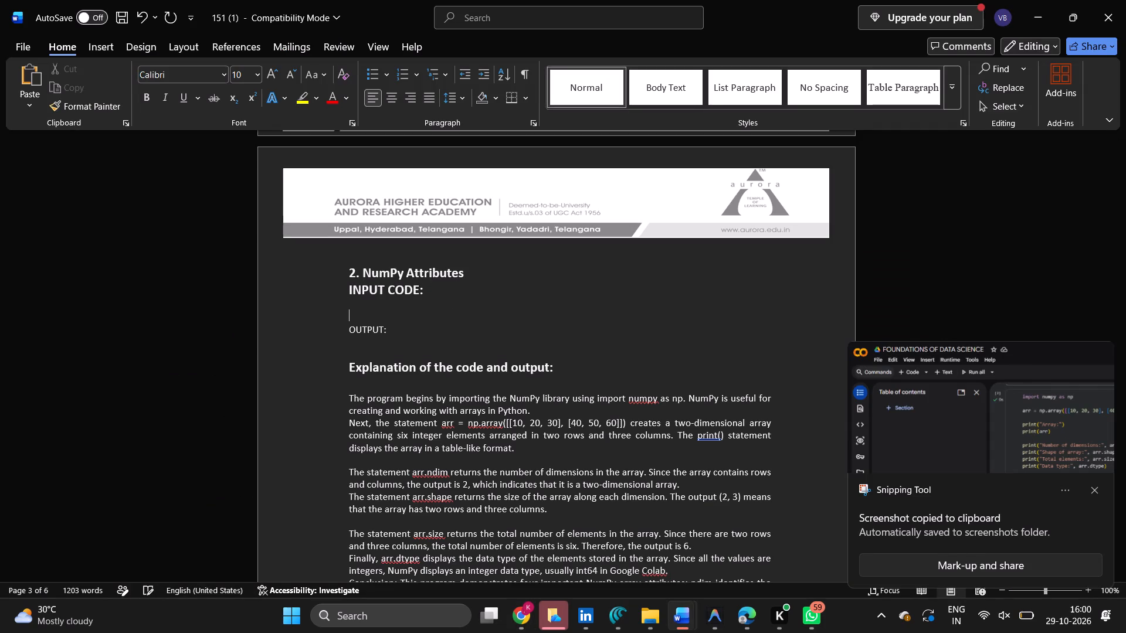
key("ctrl+v")
Snip the Colab page from its header through the second cell's code and printed output, and paste it under section 2's OUTPUT heading in Word.
left_click(386, 421)
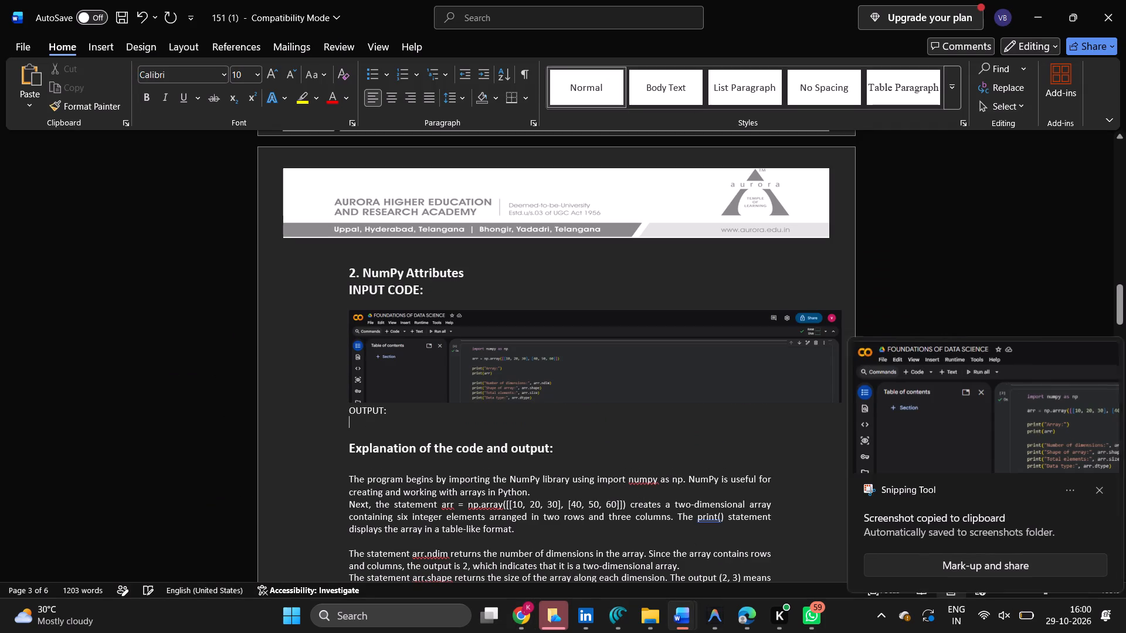
key("Return")
key("alt+Tab")
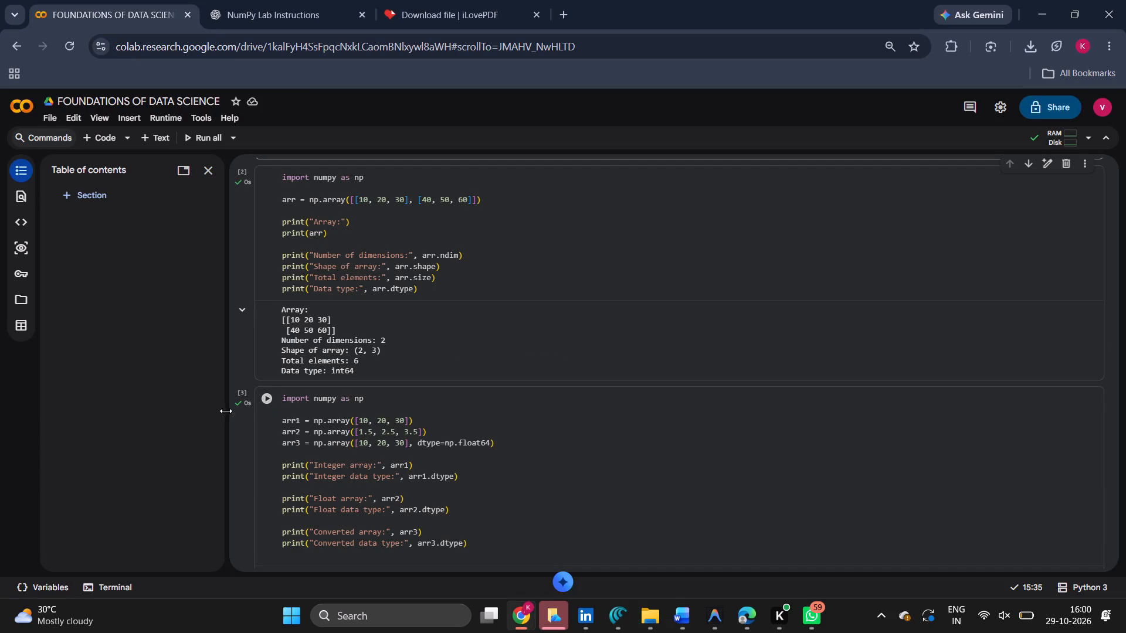
key("Print")
left_click_drag(0, 97, 1019, 195)
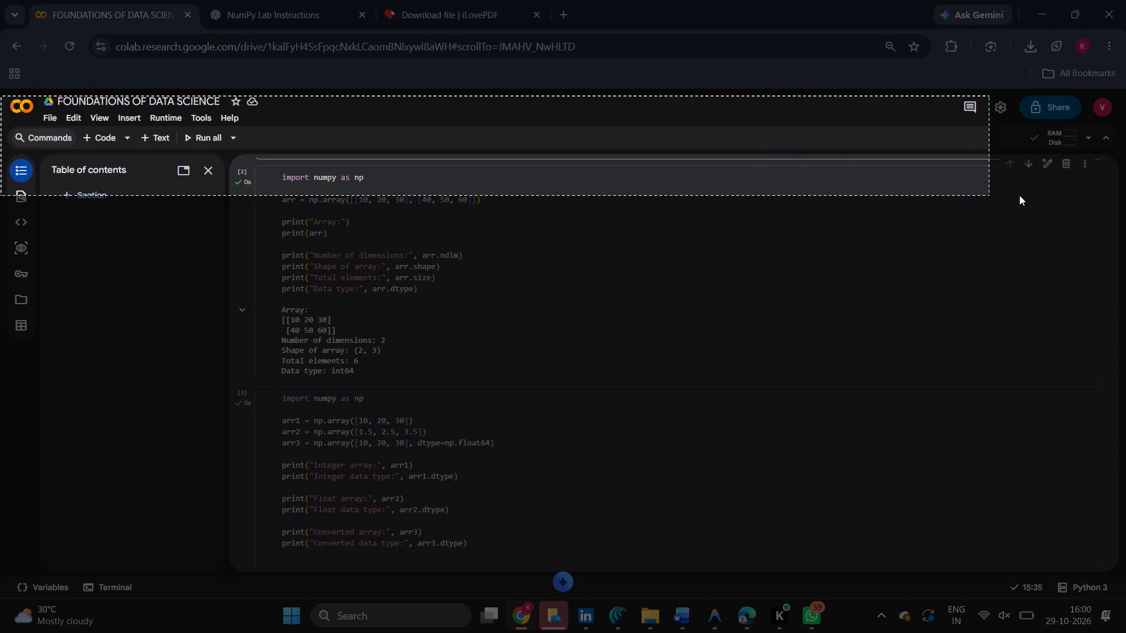
left_click_drag(1019, 195, 1125, 390)
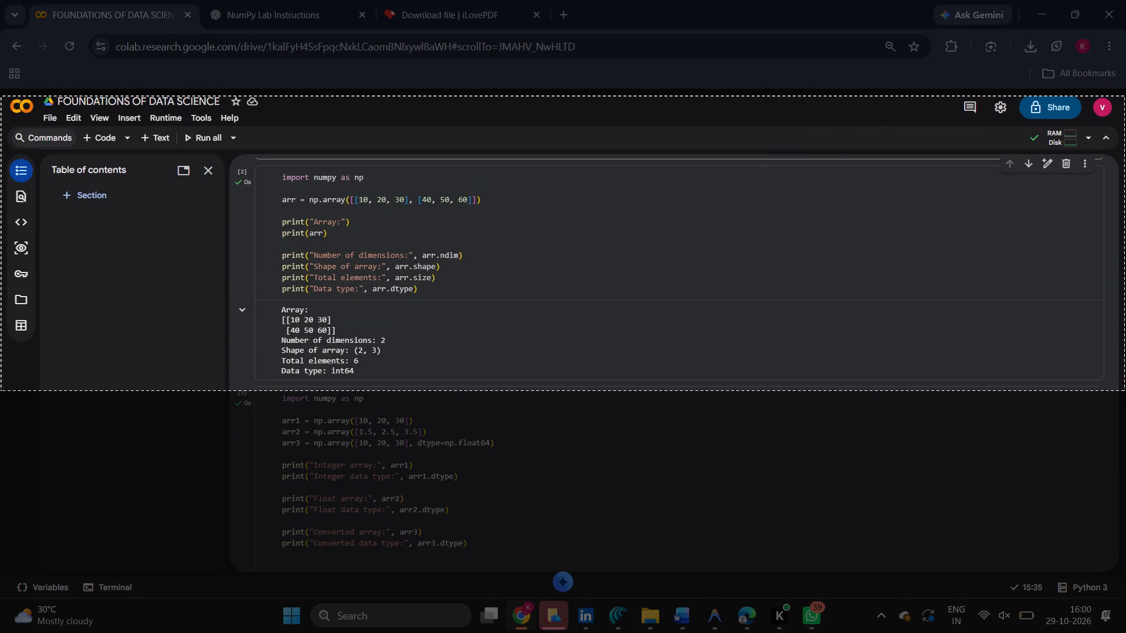
left_click_drag(1125, 390, 1125, 390)
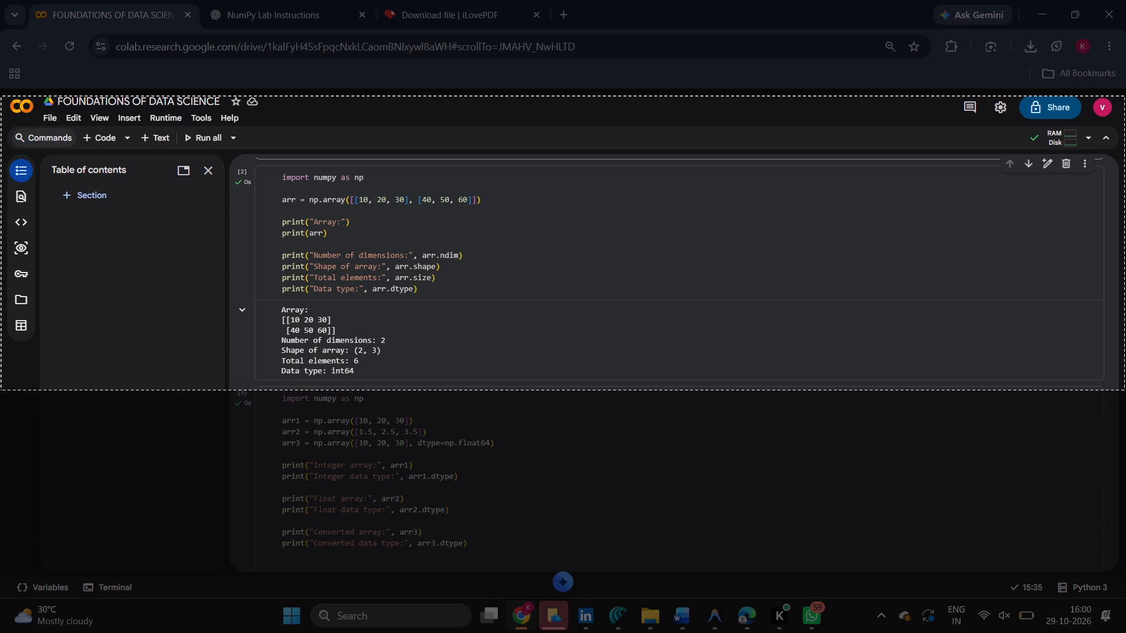
left_click_drag(1125, 390, 1125, 386)
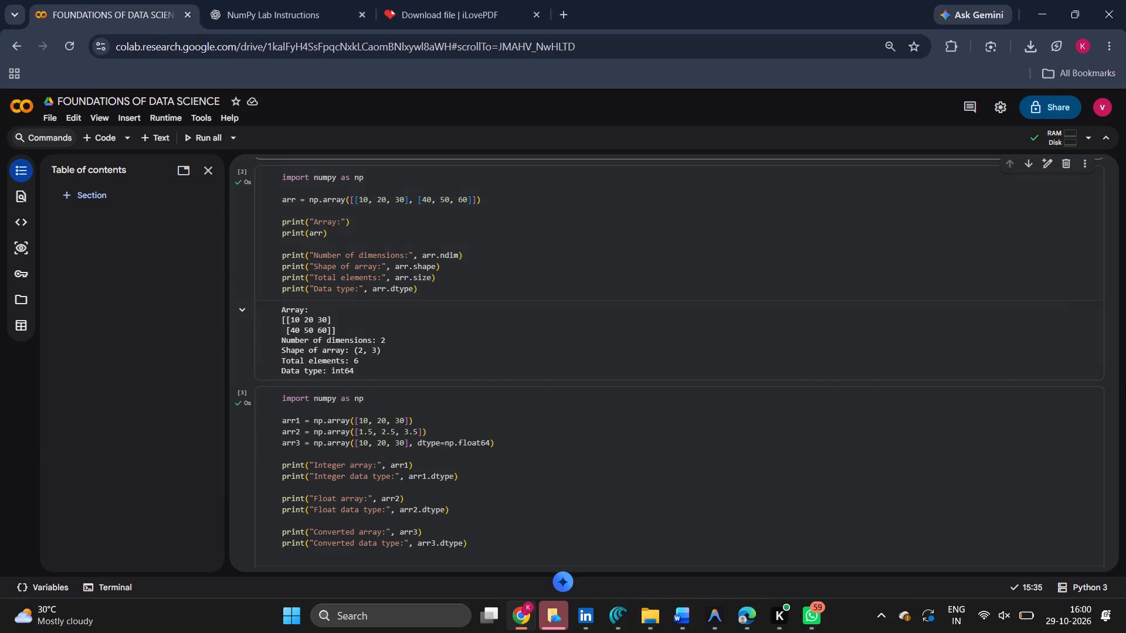
key("alt+Tab")
key("ctrl+v")
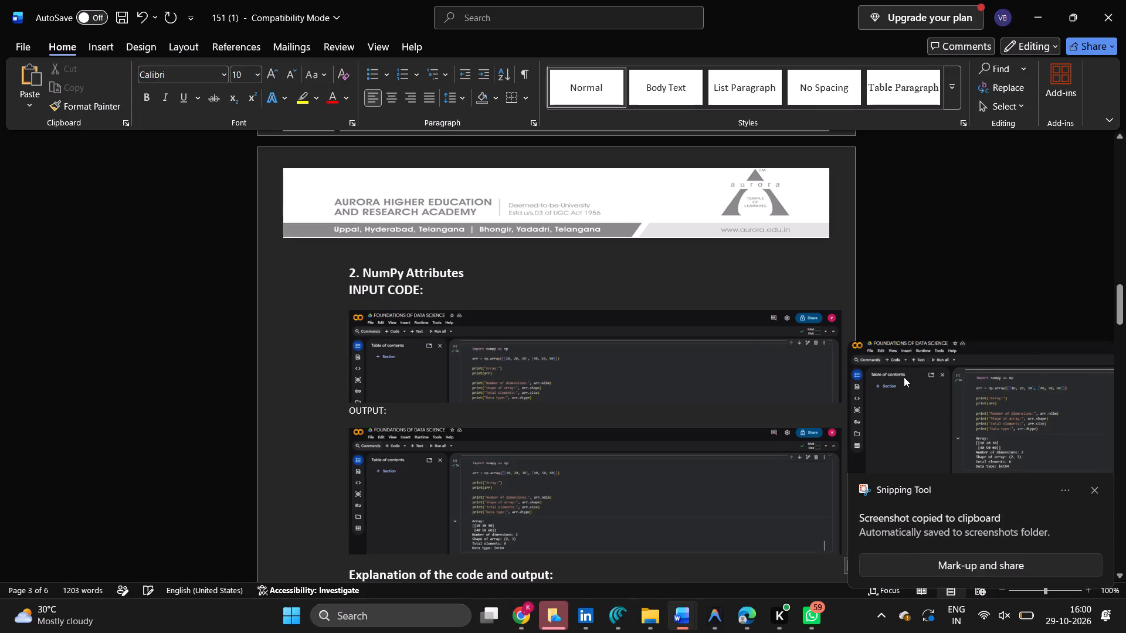
Delete the old explanation text below section 2's Explanation of the code and output heading, including its final period.
scroll(647, 346, "down", 2)
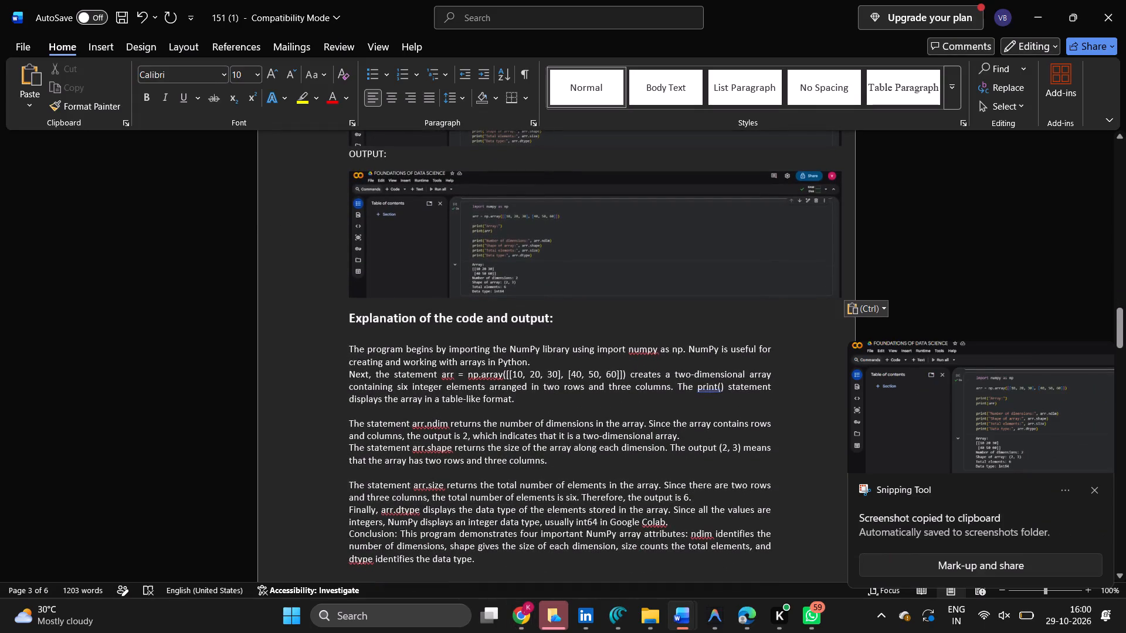
scroll(351, 348, "down", 1)
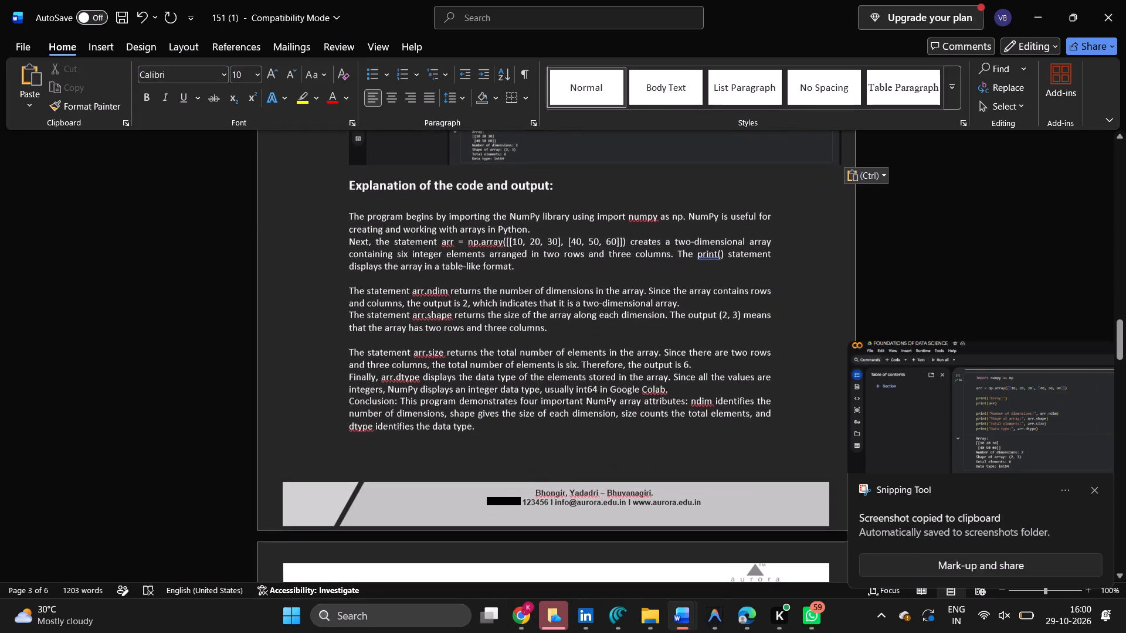
left_click_drag(351, 220, 473, 428)
key("BackSpace")
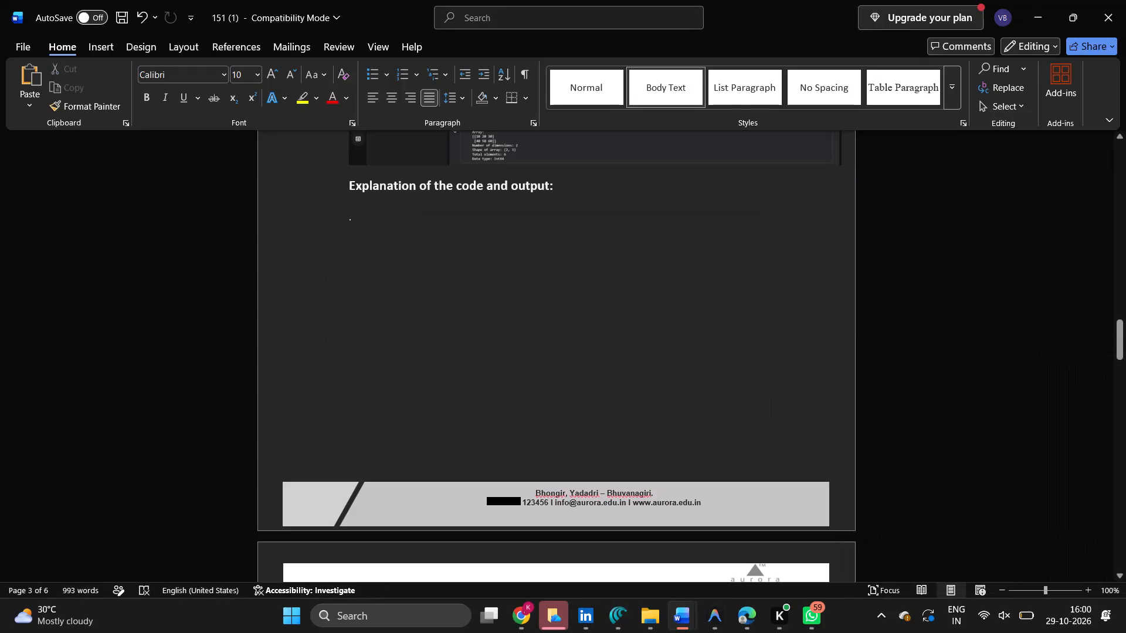
key("Right")
key("BackSpace")
Copy ChatGPT's code and output explanations for 2. NumPy Attributes and paste them under section 2's explanation heading in the Word report.
key("alt+Tab")
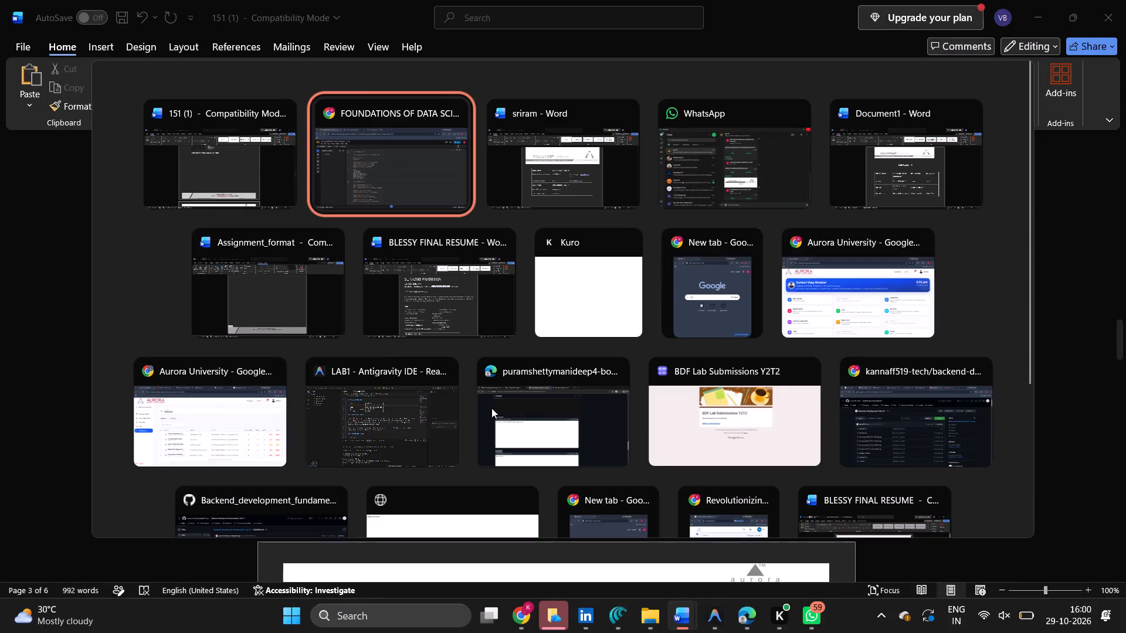
left_click(310, 26)
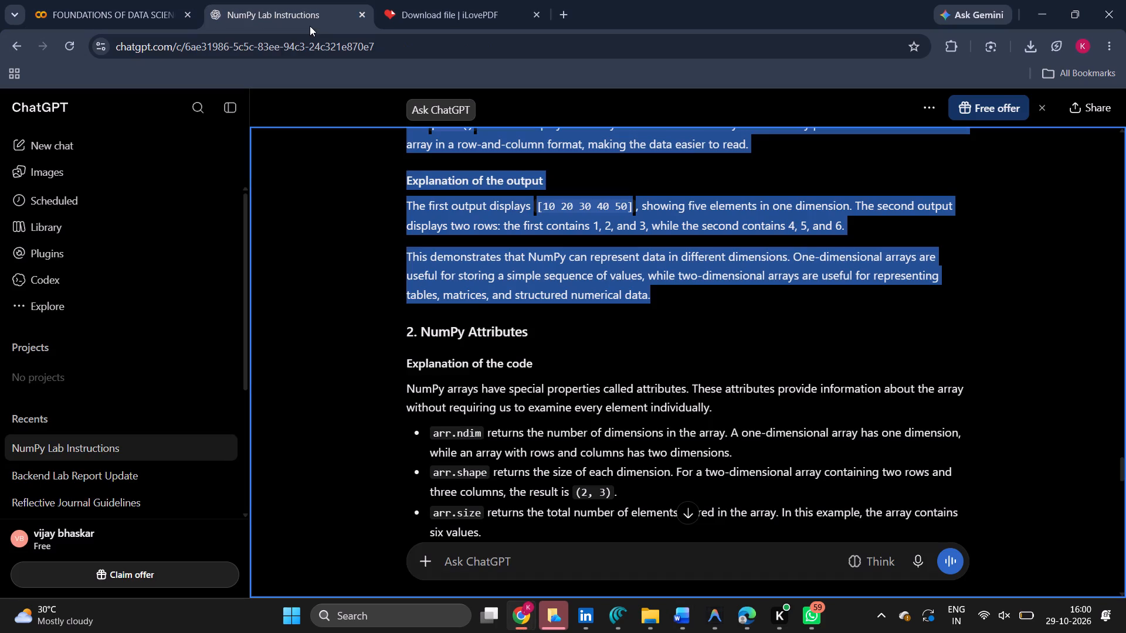
left_click(916, 264)
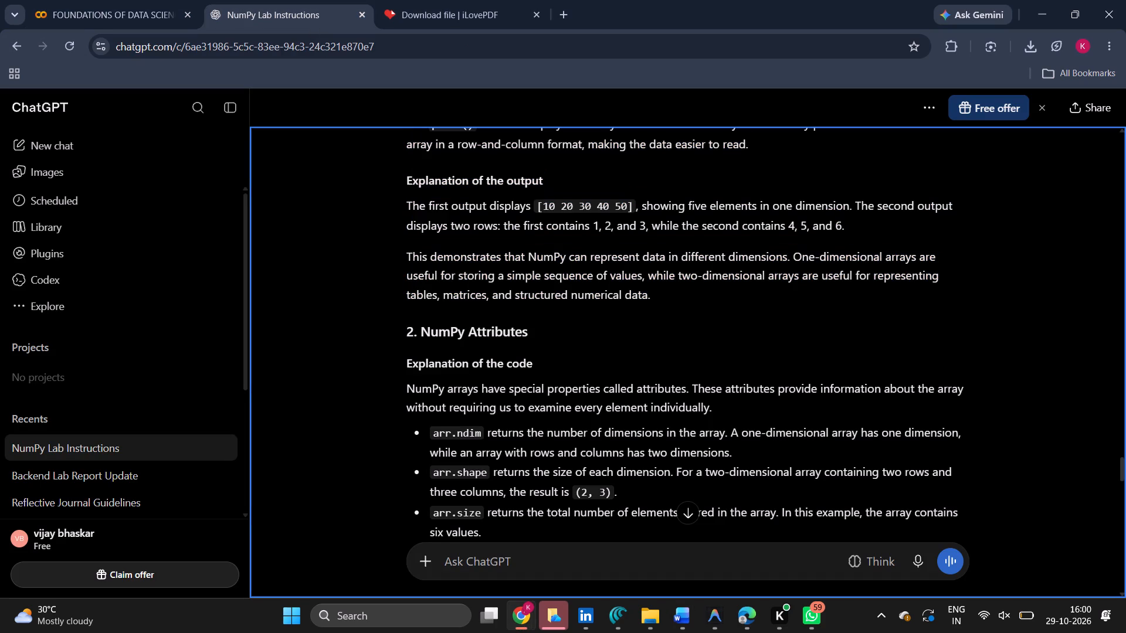
double_click(159, 341)
scroll(480, 342, "down", 1)
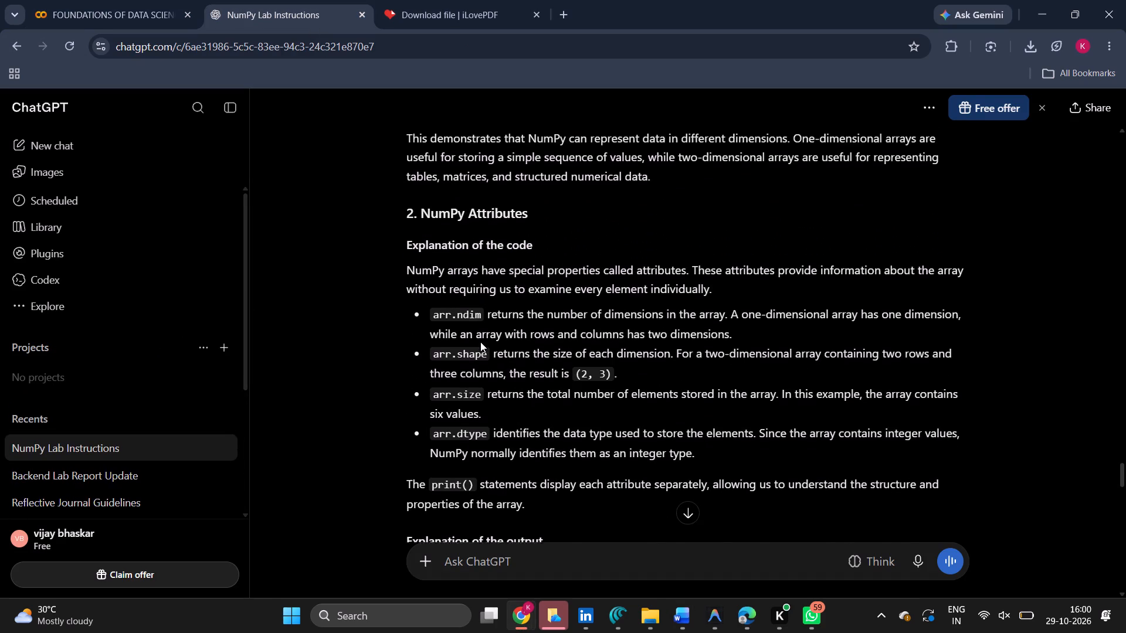
scroll(480, 342, "down", 1)
left_click_drag(409, 195, 476, 241)
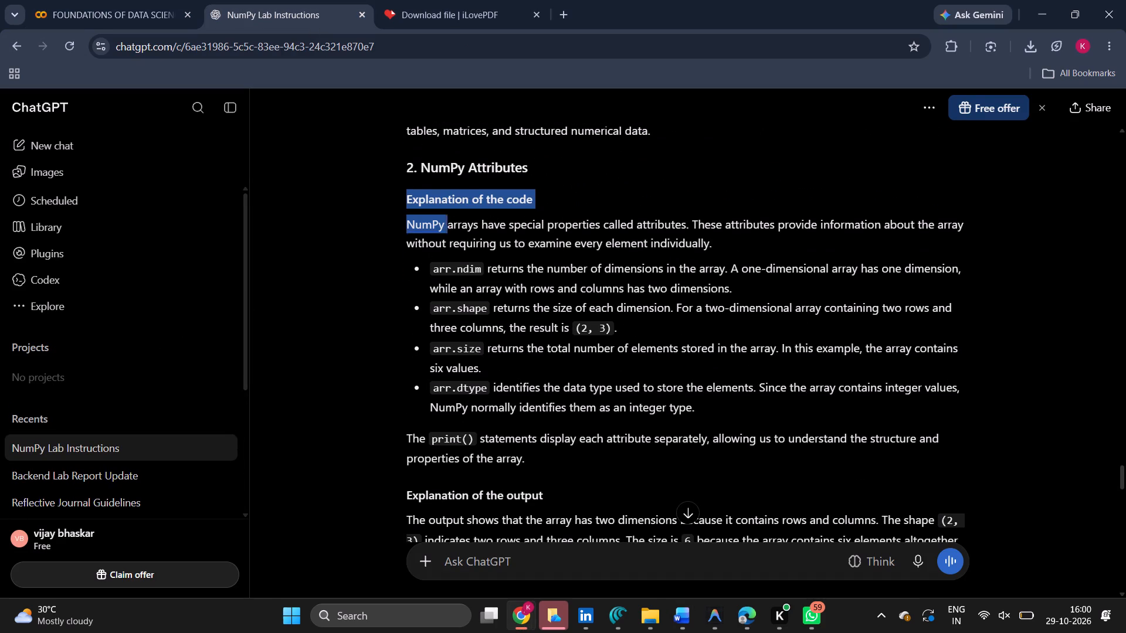
left_click_drag(476, 241, 616, 495)
scroll(616, 495, "down", 3)
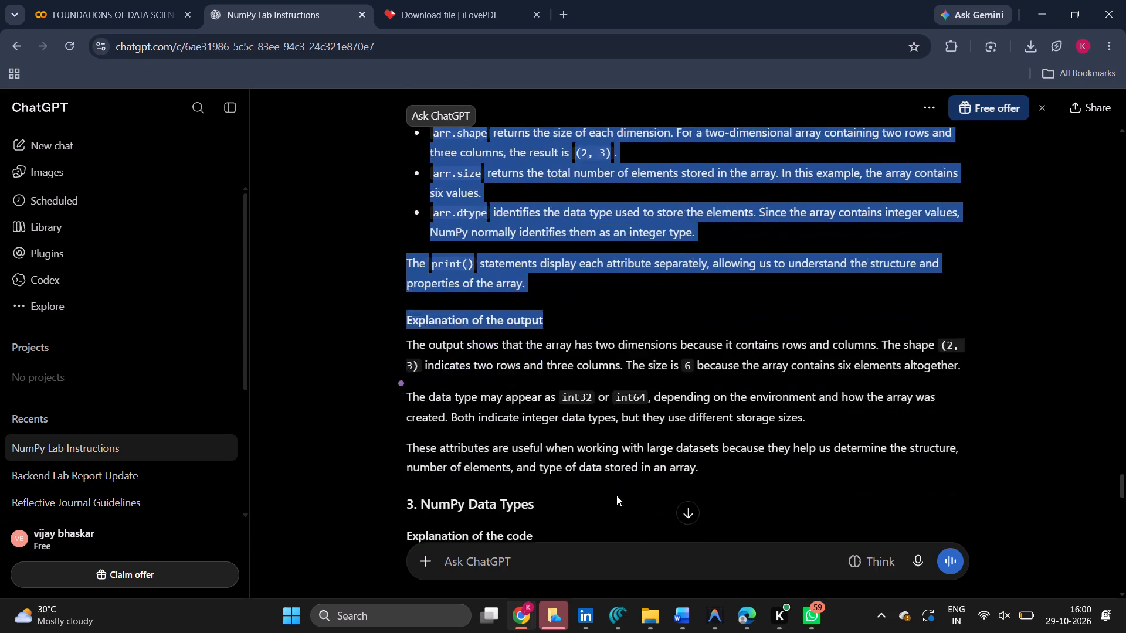
scroll(616, 495, "down", 1)
key("shift+Down")
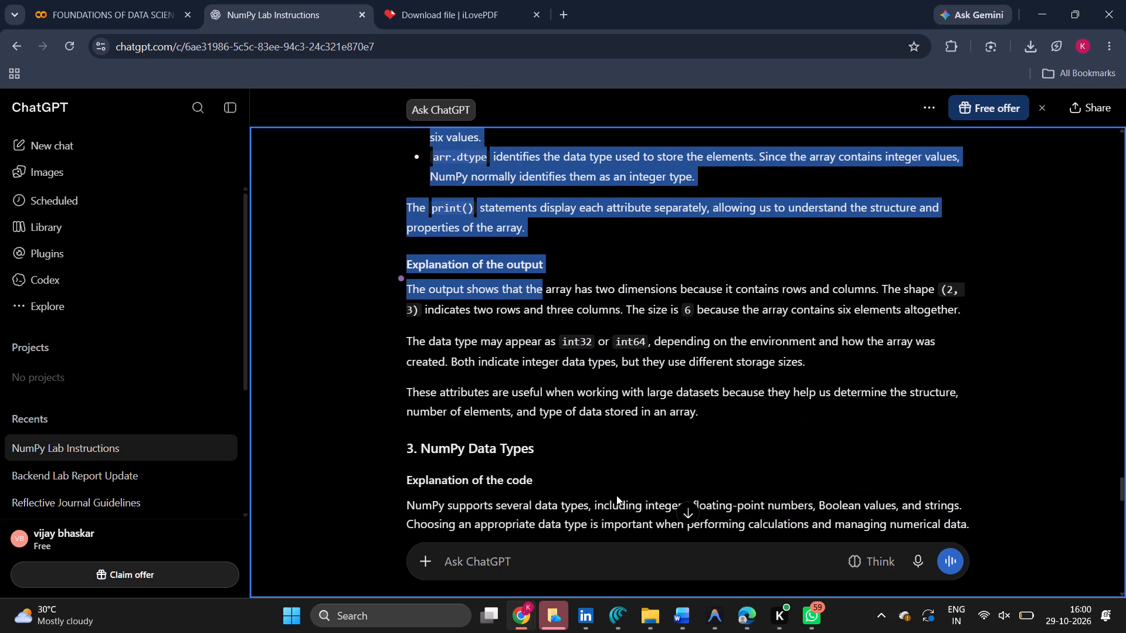
key("shift+Down")
key("shift+Down")
key("shift+Down")
key("shift+Down")
key("shift+Down")
key("shift+Right")
key("shift+Right")
key("shift+Right")
key("shift+Right")
key("shift+Right")
key("shift+Right")
key("shift+Right")
key("shift+Right")
key("shift+Right")
key("shift+Right")
key("shift+Right")
key("shift+Right")
key("shift+Right")
key("shift+Right")
key("shift+Right")
key("shift+Right")
key("shift+Right")
key("shift+Right")
key("shift+Right")
key("shift+Right")
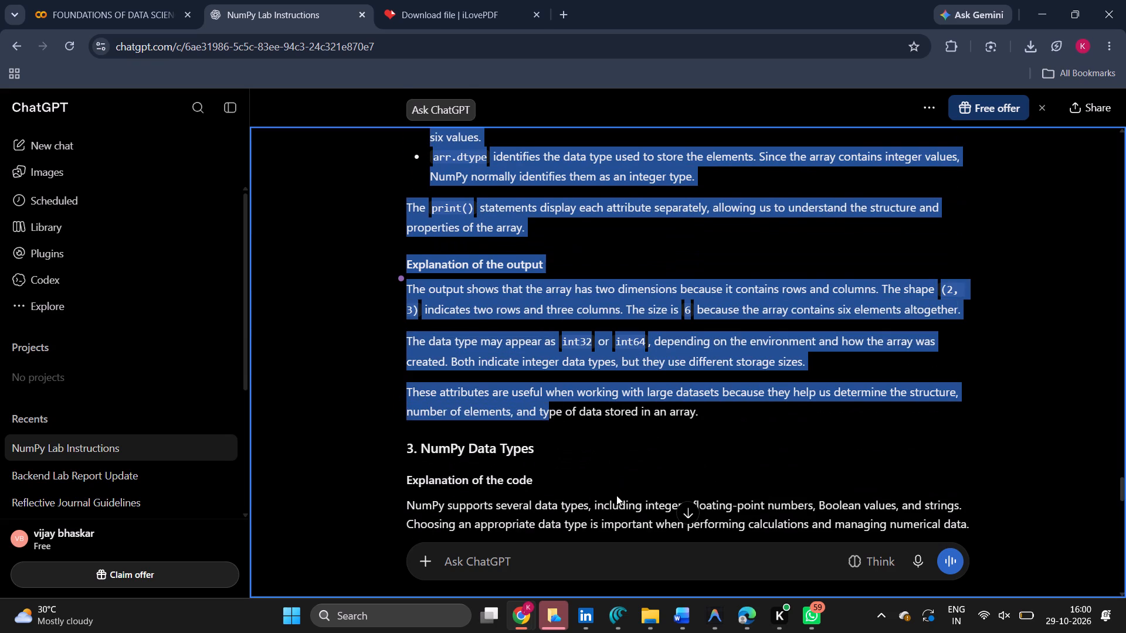
key("shift+Right")
key("shift+Right")
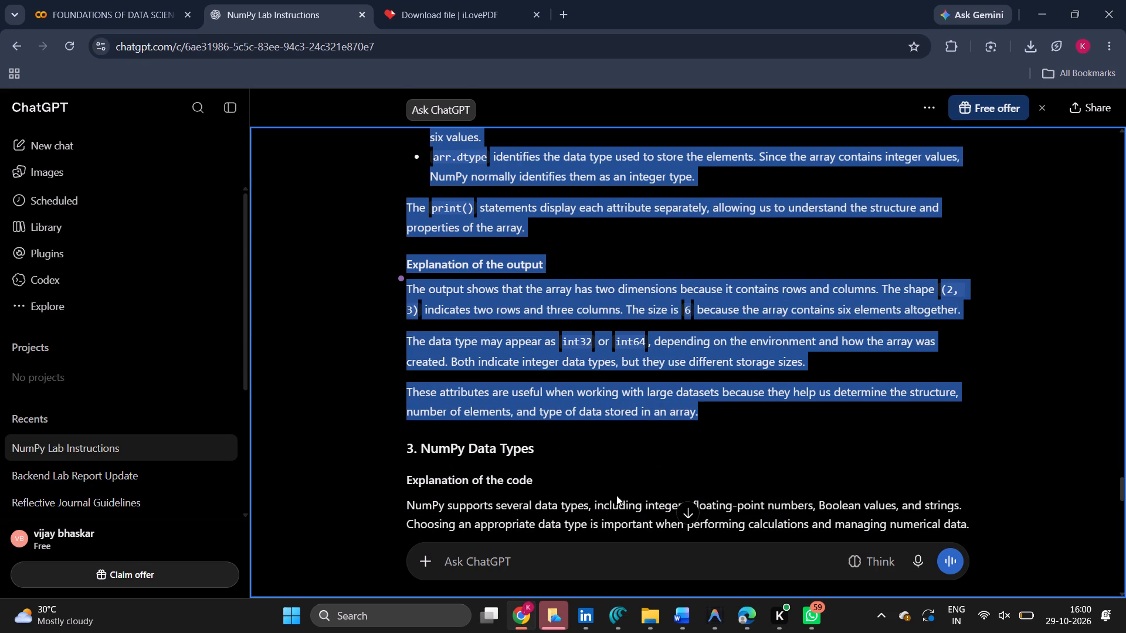
key("ctrl+c")
key("alt+Tab")
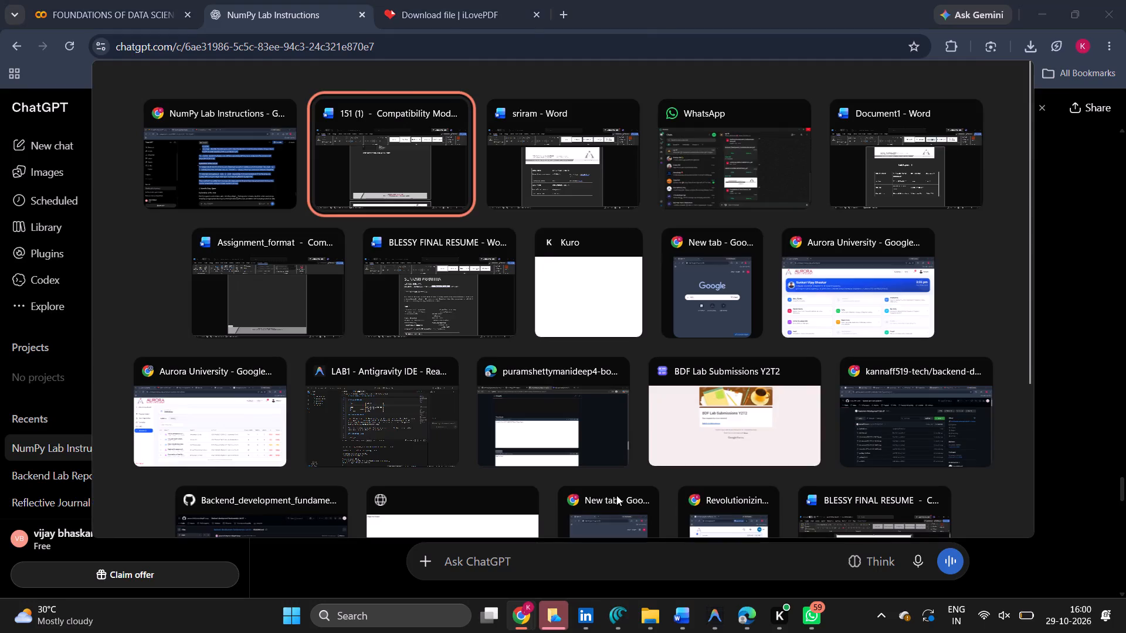
key("ctrl+v")
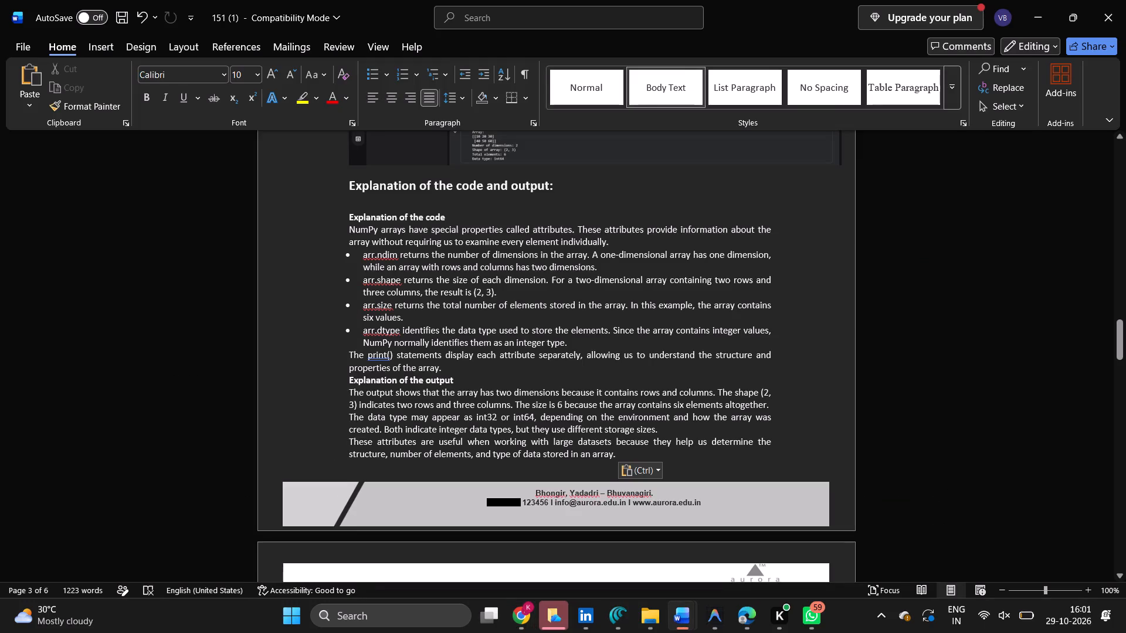
Set the font of section 2's pasted explanation text to Aptos.
left_click_drag(619, 451, 344, 212)
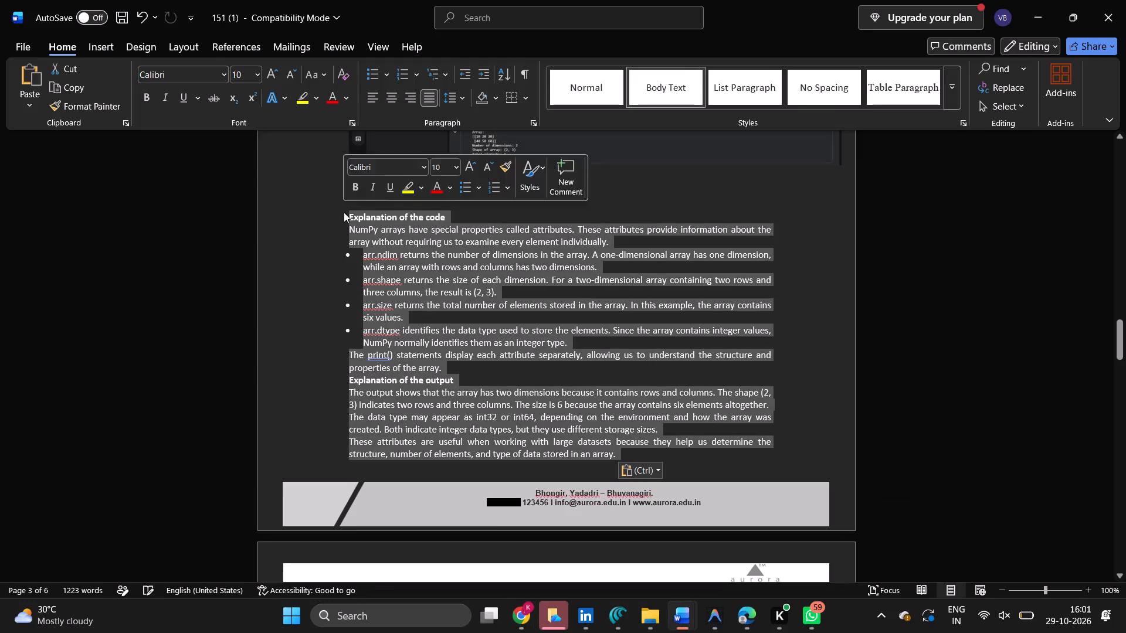
left_click(228, 73)
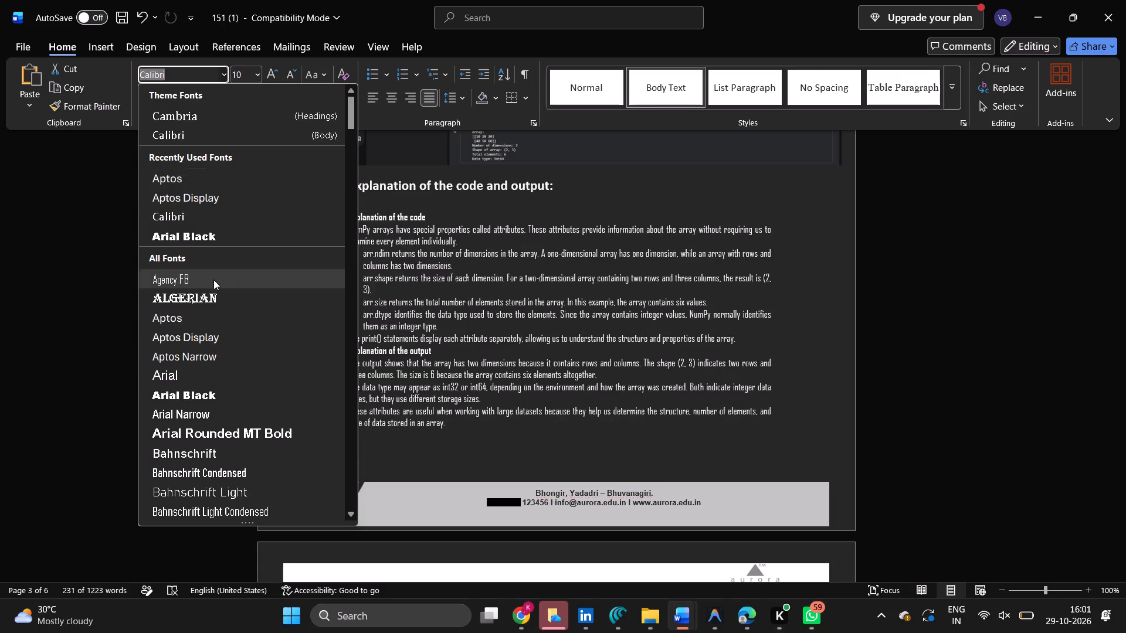
left_click(181, 322)
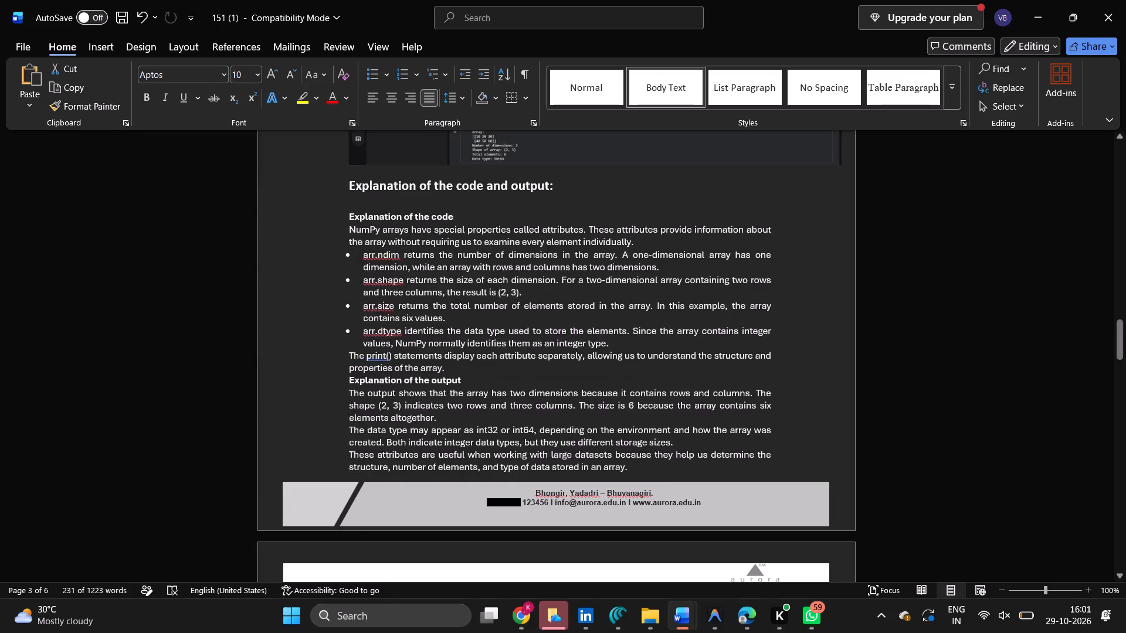
left_click(908, 352)
Delete the old input and output screenshots from section 4, NumPy Indexing.
scroll(642, 385, "down", 1)
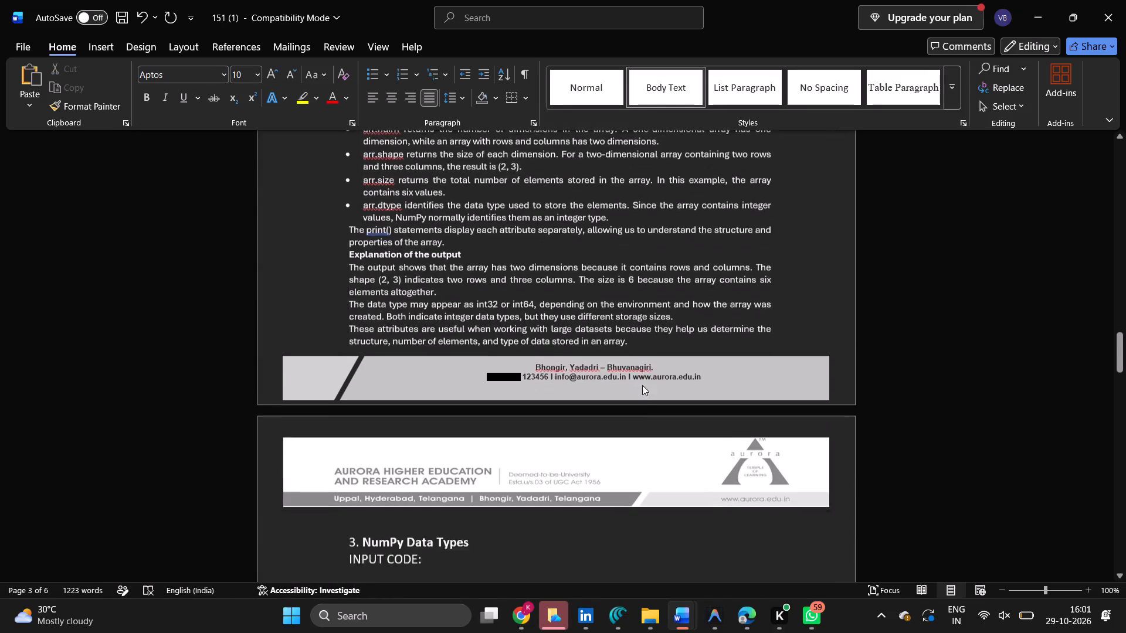
scroll(642, 385, "down", 2)
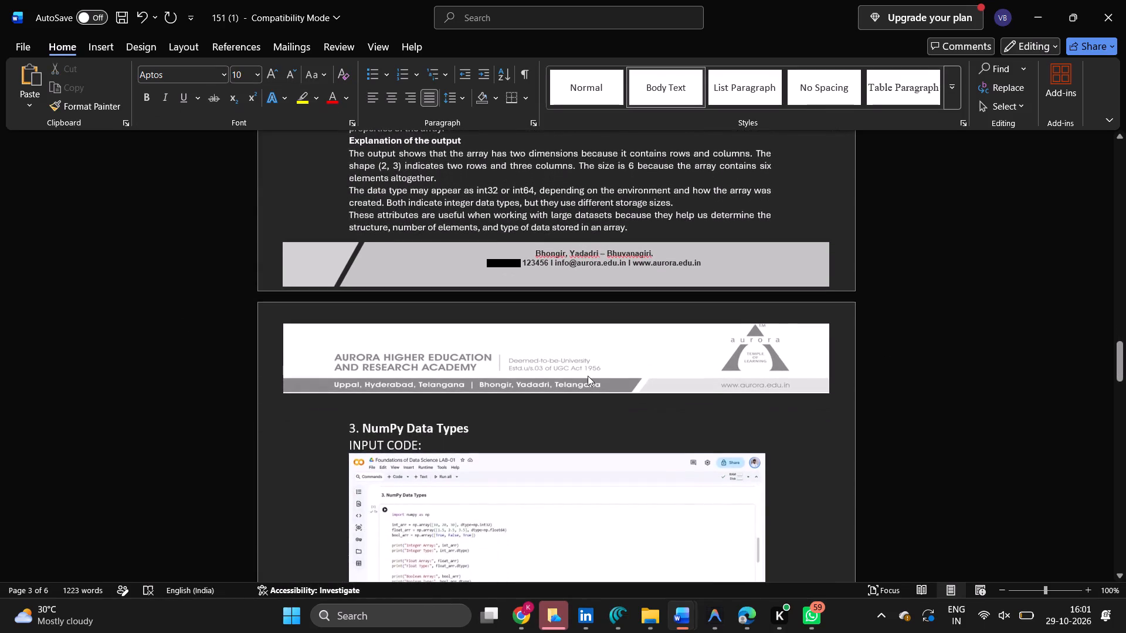
scroll(588, 376, "down", 1)
scroll(588, 376, "up", 3)
scroll(588, 376, "down", 1)
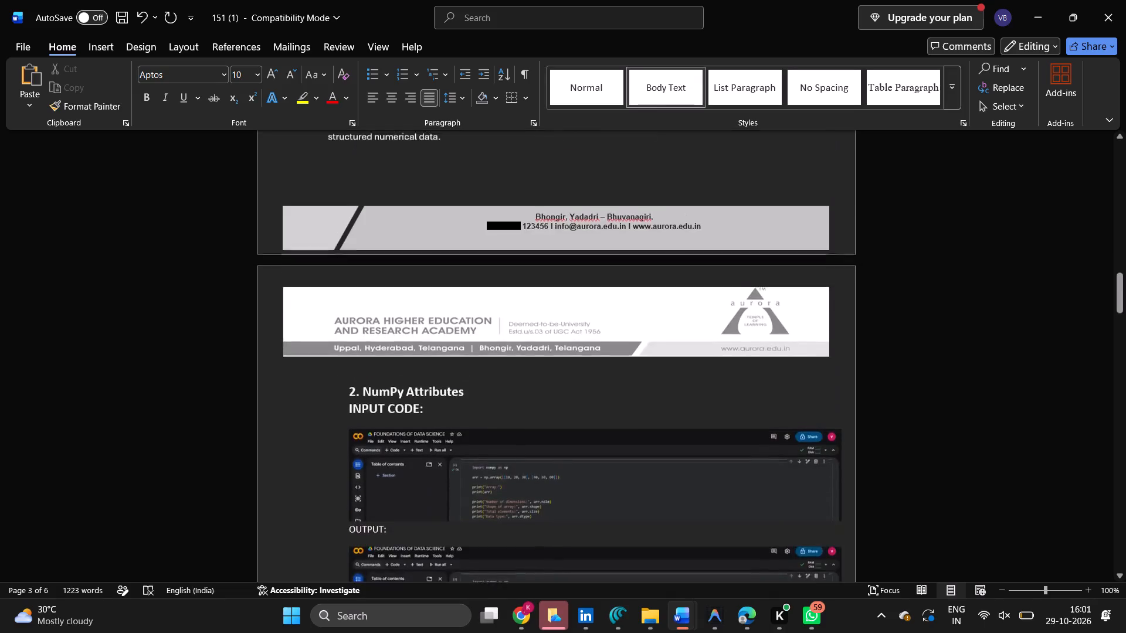
scroll(588, 376, "down", 1)
scroll(588, 376, "up", 1)
scroll(588, 376, "down", 1)
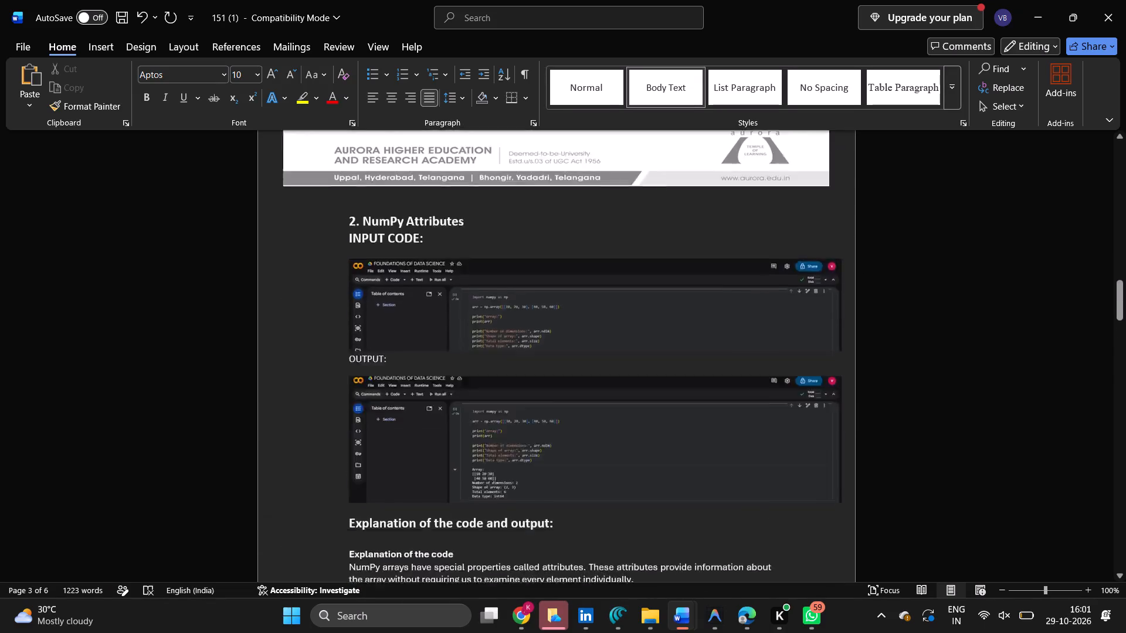
scroll(588, 376, "down", 6)
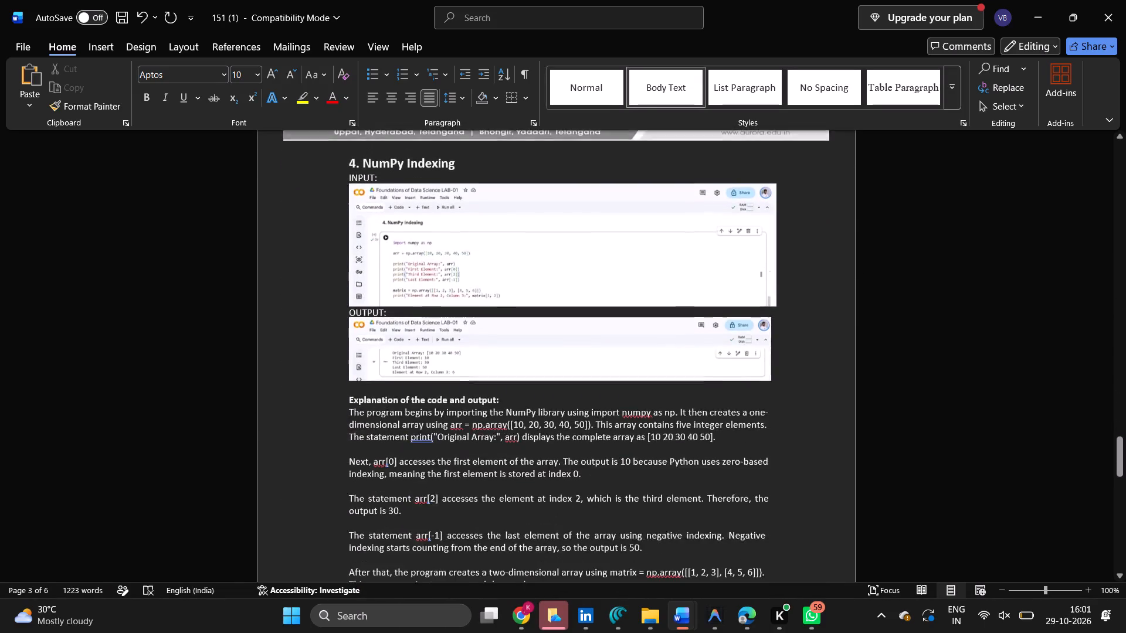
scroll(588, 376, "down", 1)
left_click(521, 239)
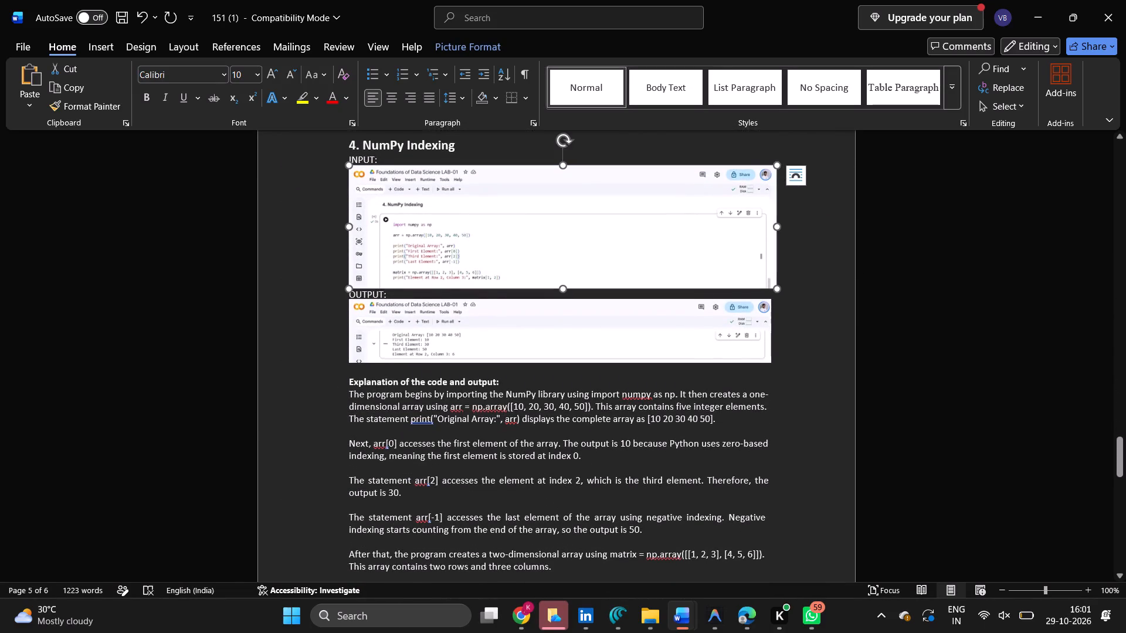
key("BackSpace")
left_click(541, 219)
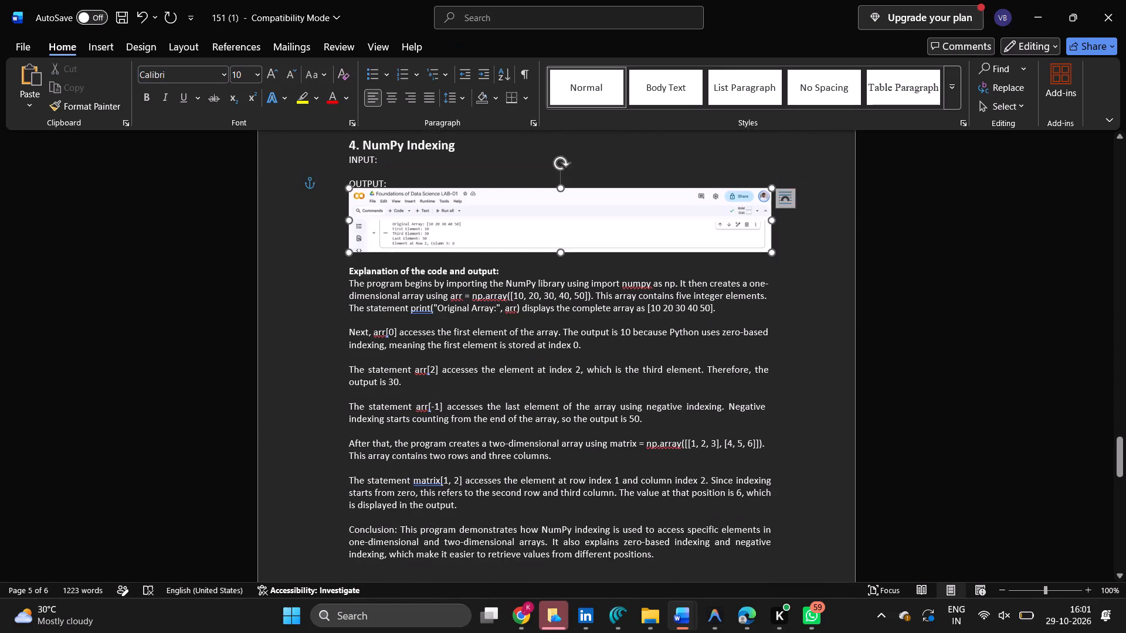
key("BackSpace")
Insert a blank line below section 4's INPUT label.
scroll(541, 219, "up", 1)
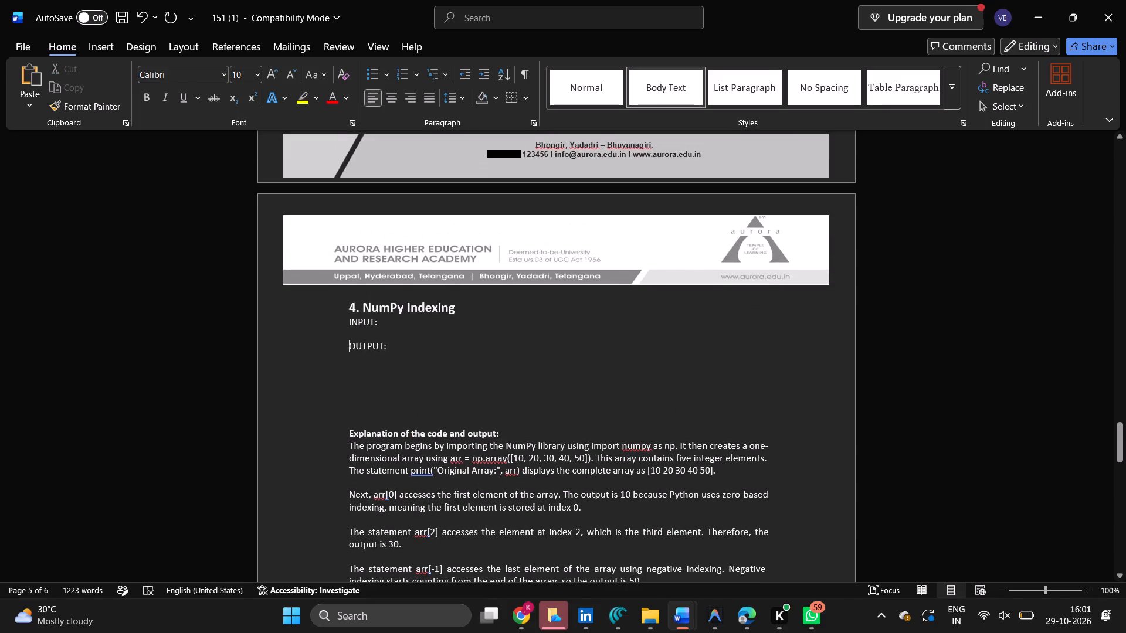
left_click(388, 316)
key("Return")
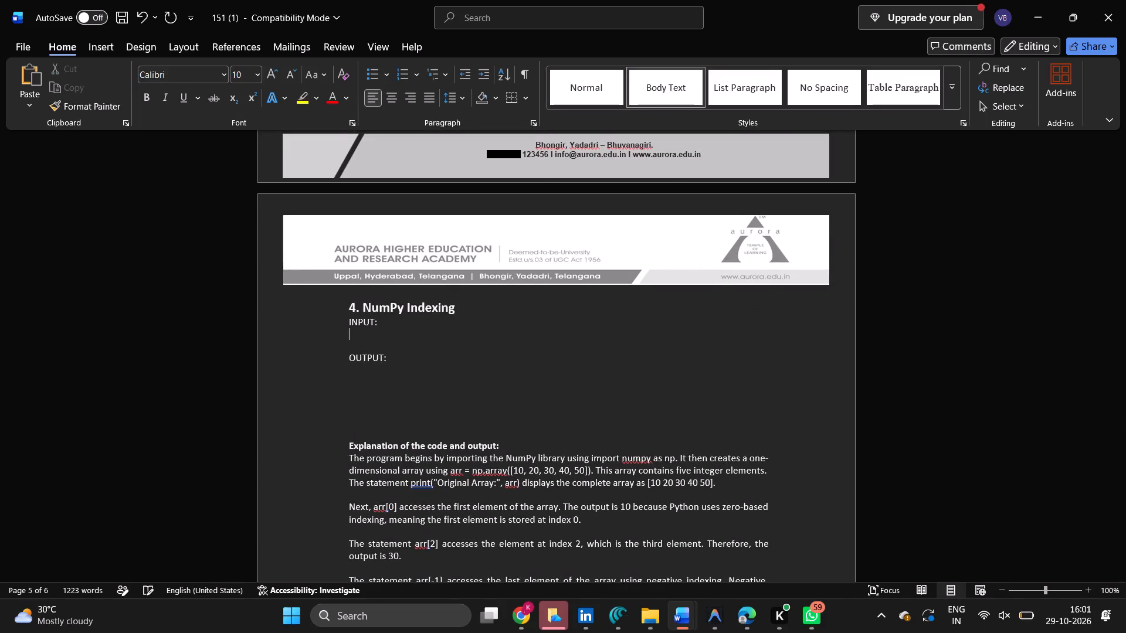
In the Colab notebook, capture a screen snip of the data types cell's code with arr1, arr2 and arr3, including the notebook header.
key("alt+Tab")
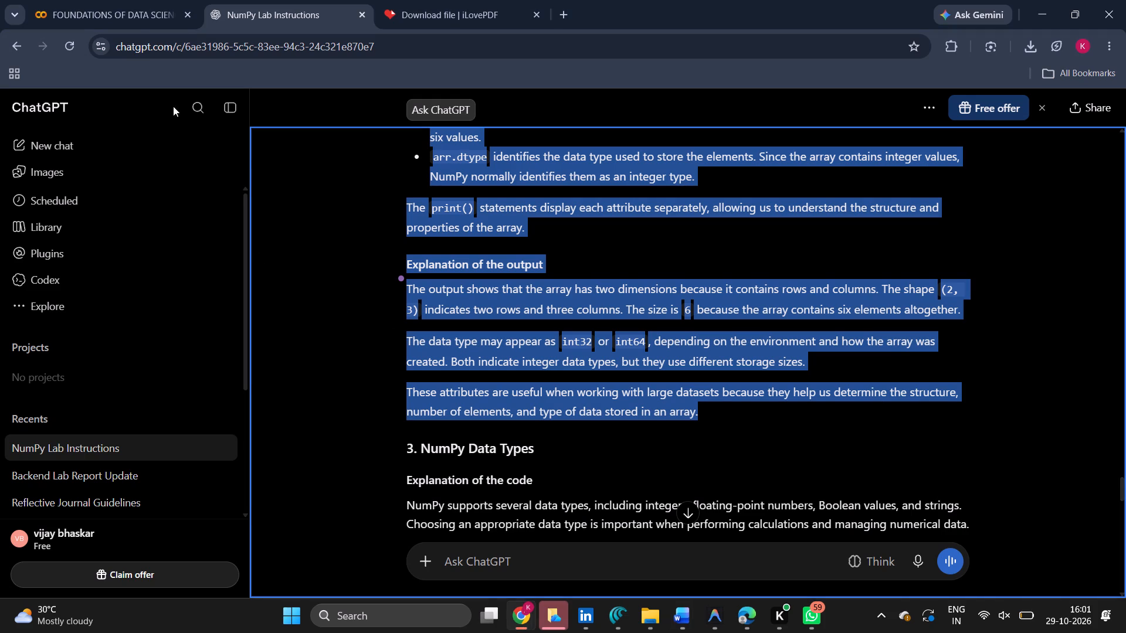
left_click(121, 14)
scroll(291, 238, "down", 1)
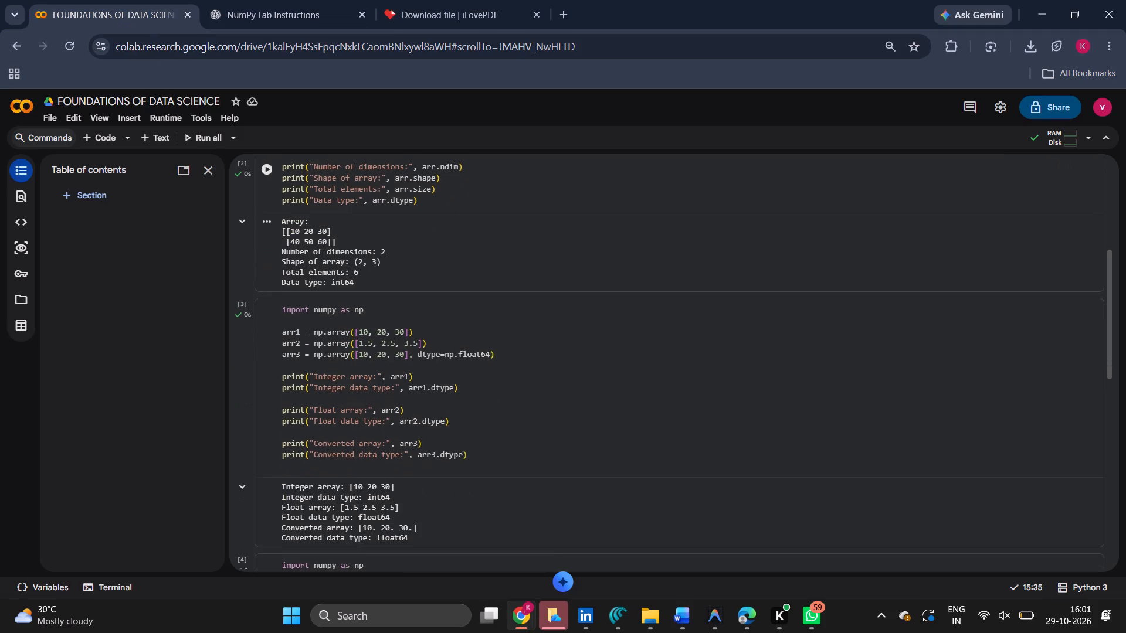
scroll(291, 238, "down", 2)
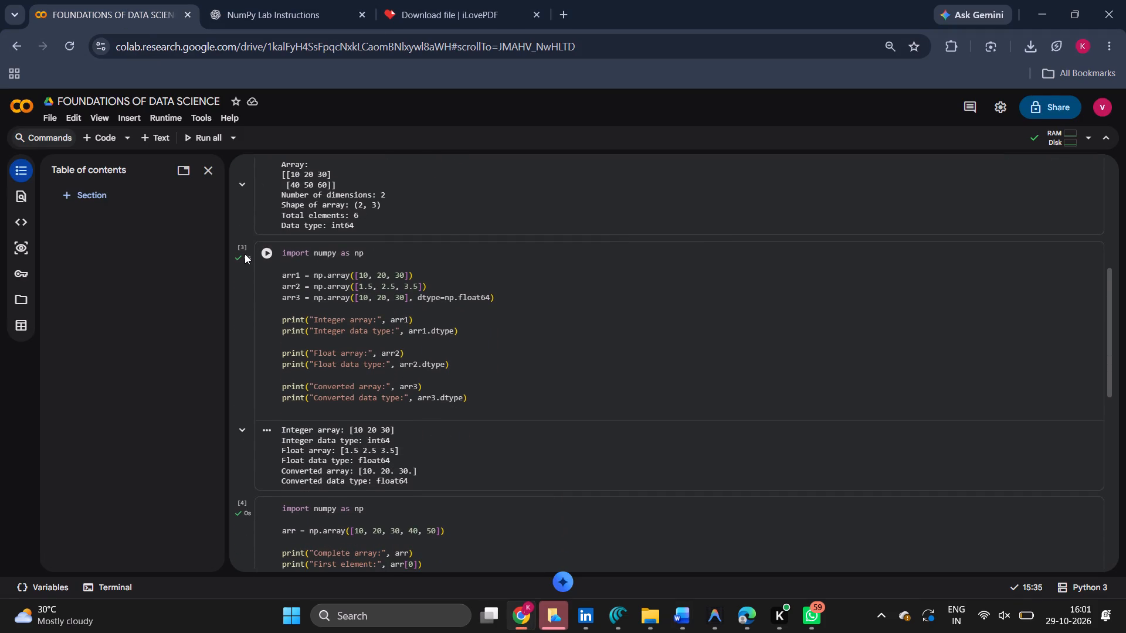
scroll(245, 254, "down", 1)
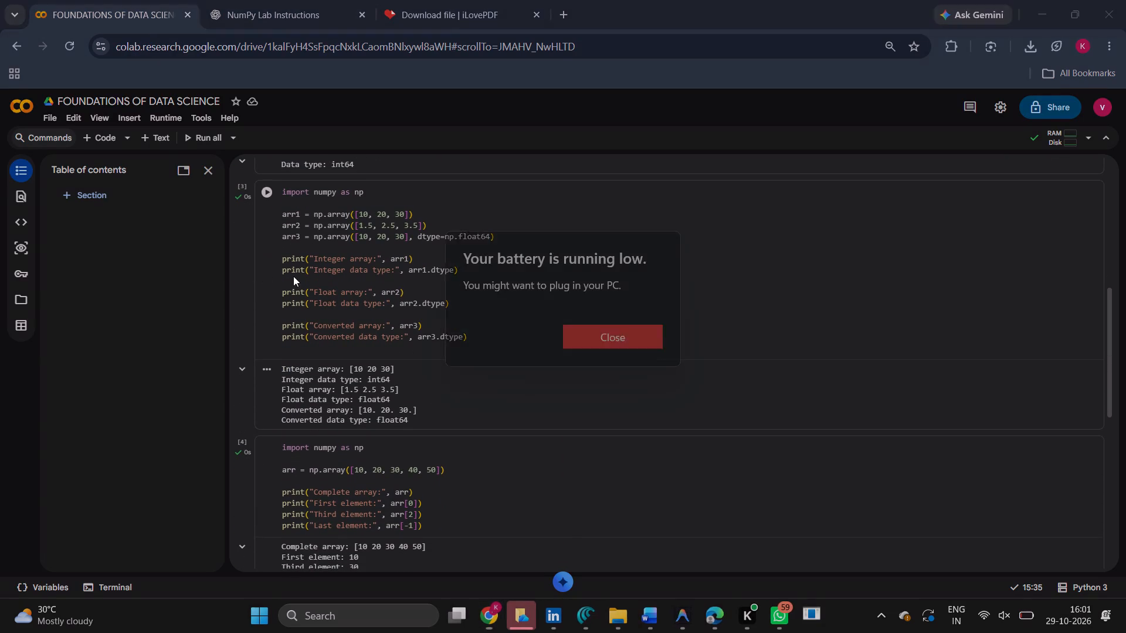
left_click(595, 341)
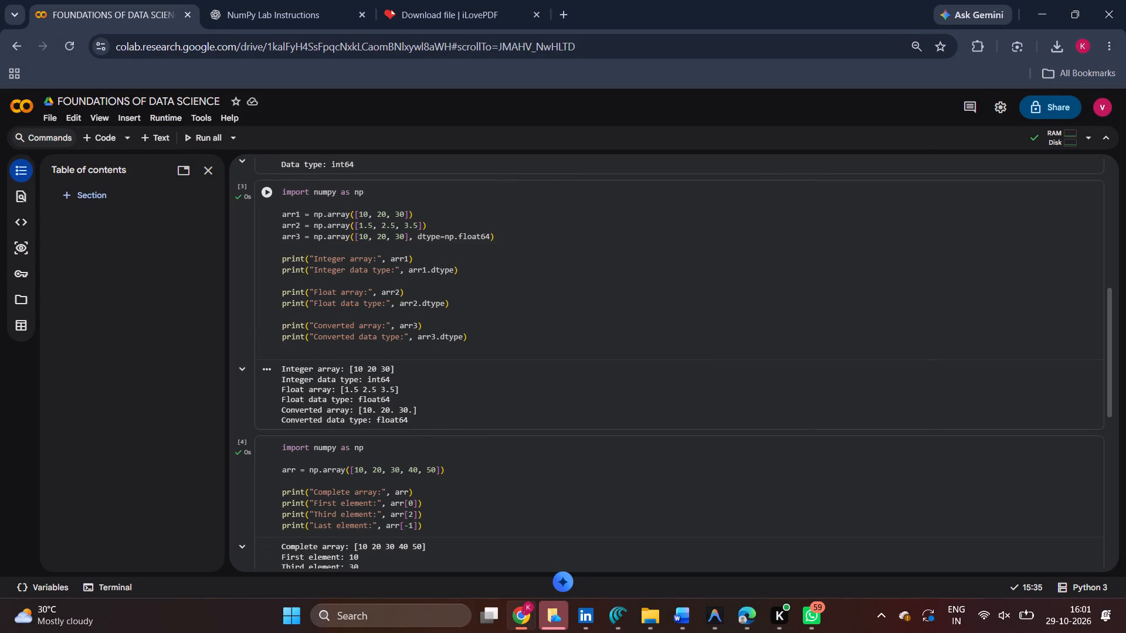
scroll(324, 297, "down", 1)
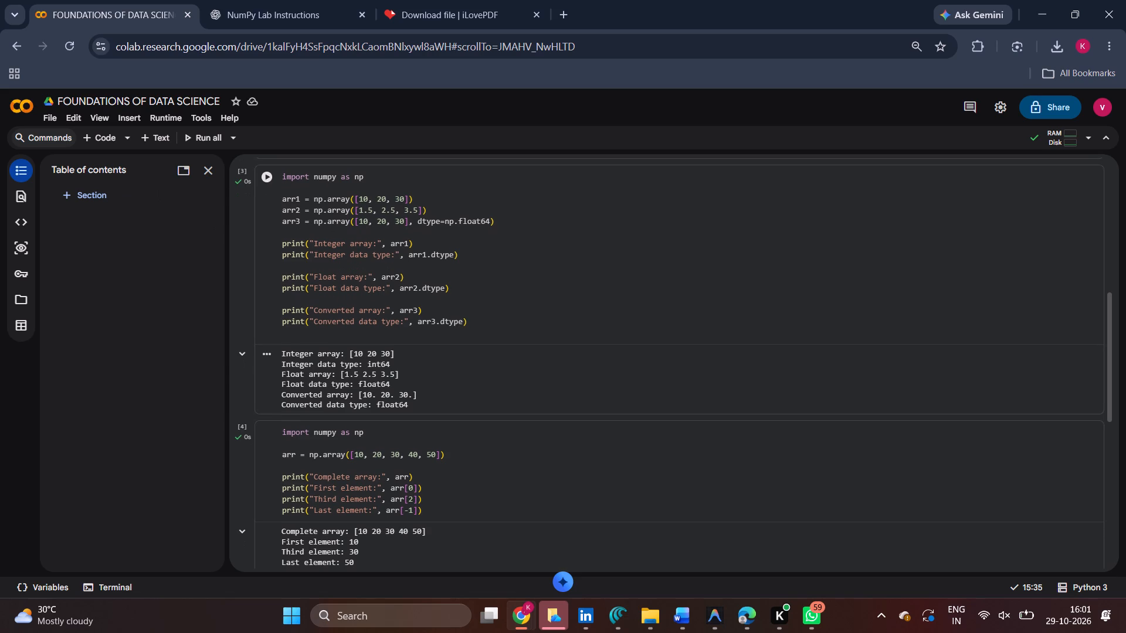
scroll(324, 297, "down", 1)
key("Print")
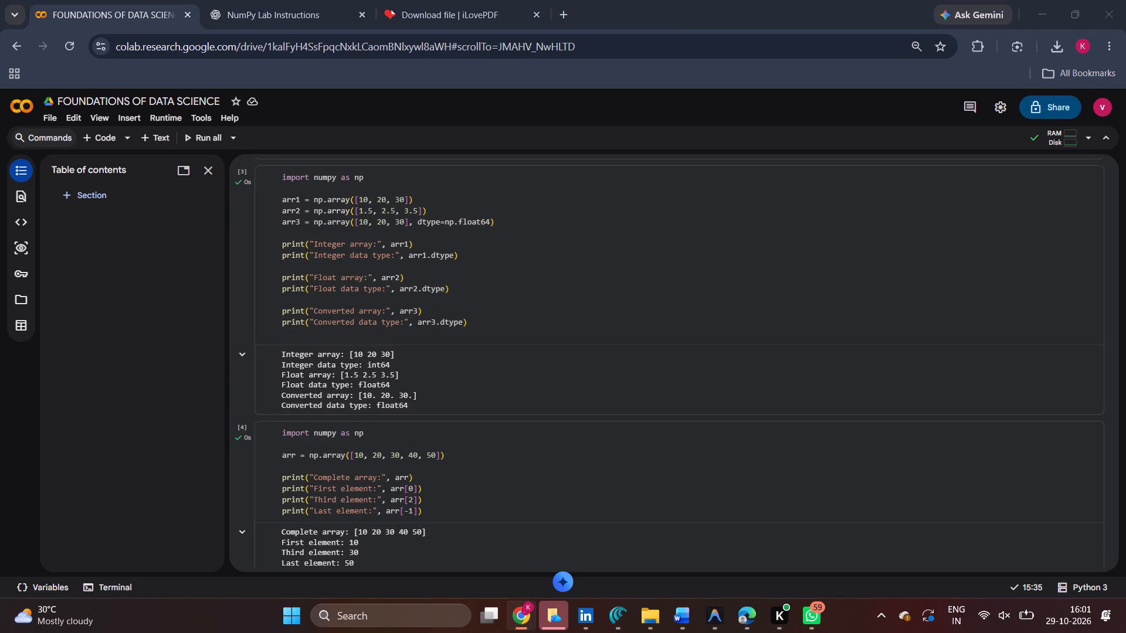
left_click_drag(1, 90, 840, 277)
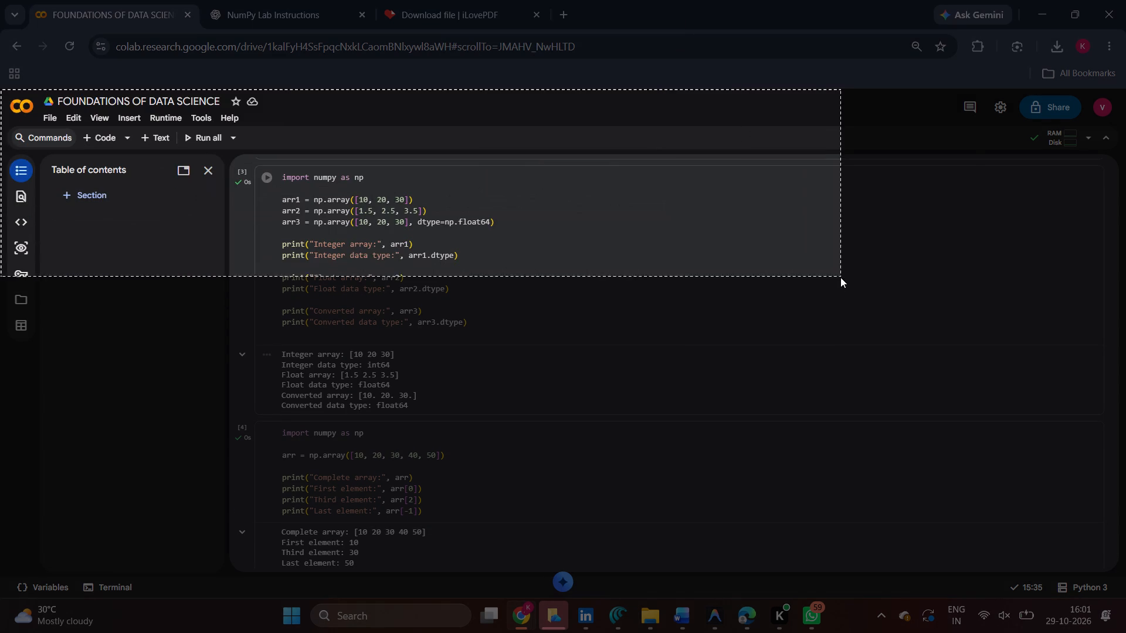
left_click_drag(840, 277, 1125, 326)
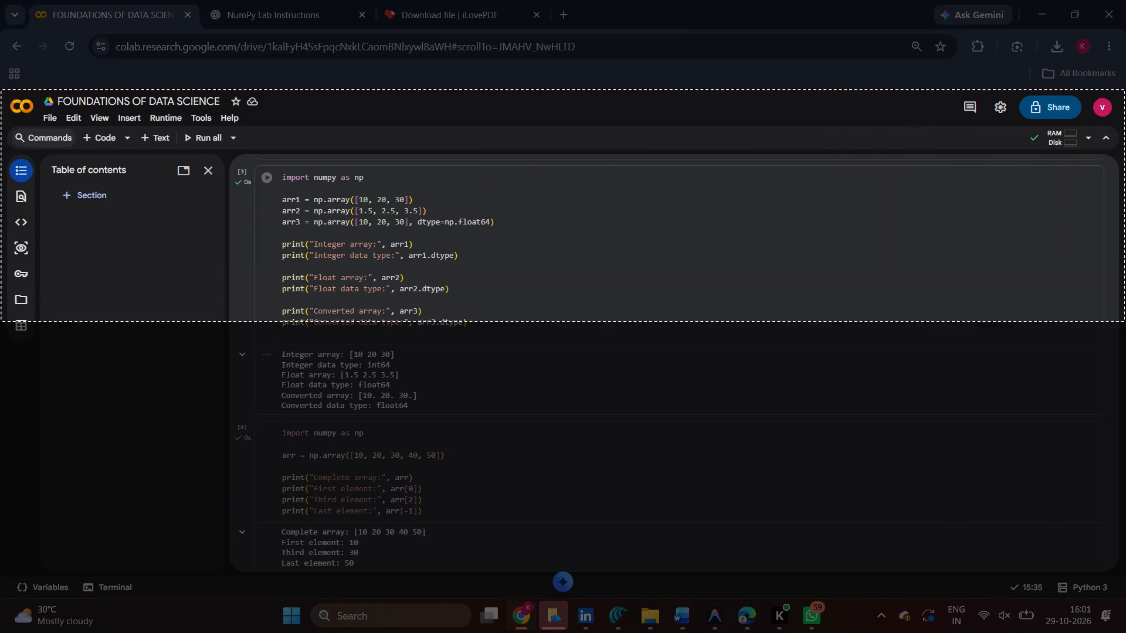
left_click_drag(1125, 326, 1125, 335)
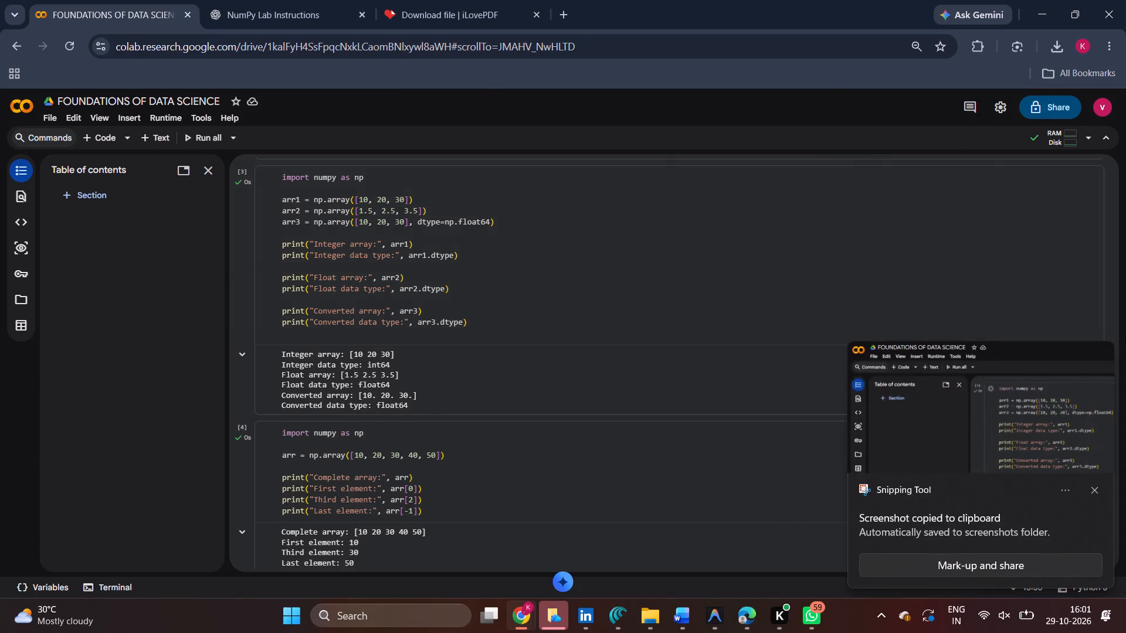
In the Word report, replace the old INPUT CODE screenshot of section 3, NumPy Data Types, with the captured Colab snip.
key("alt+Tab")
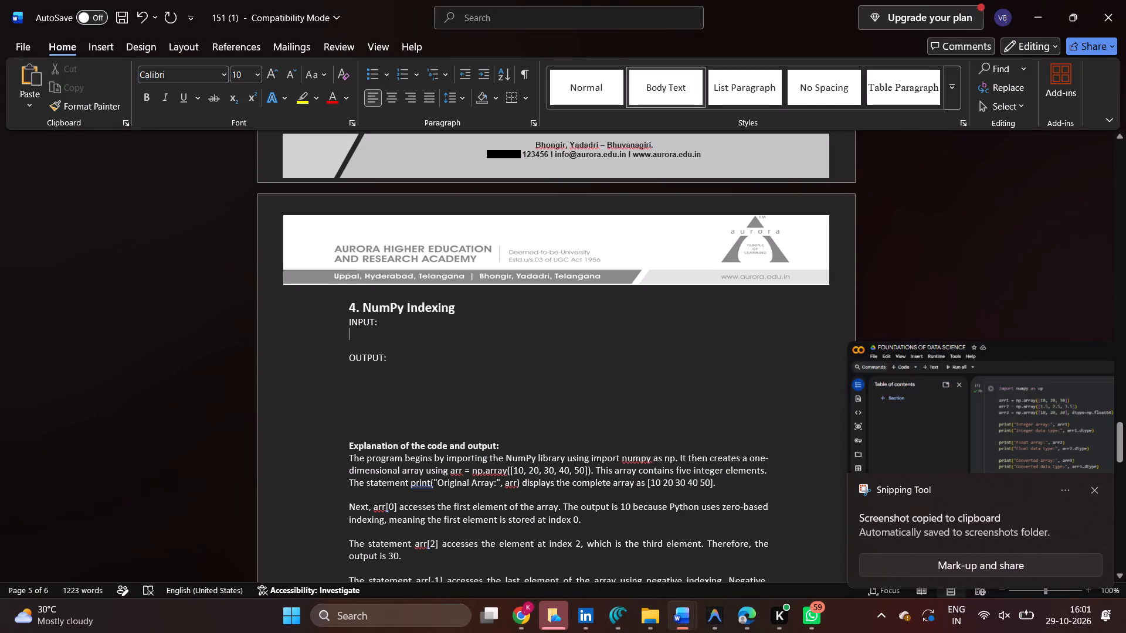
scroll(510, 326, "up", 2)
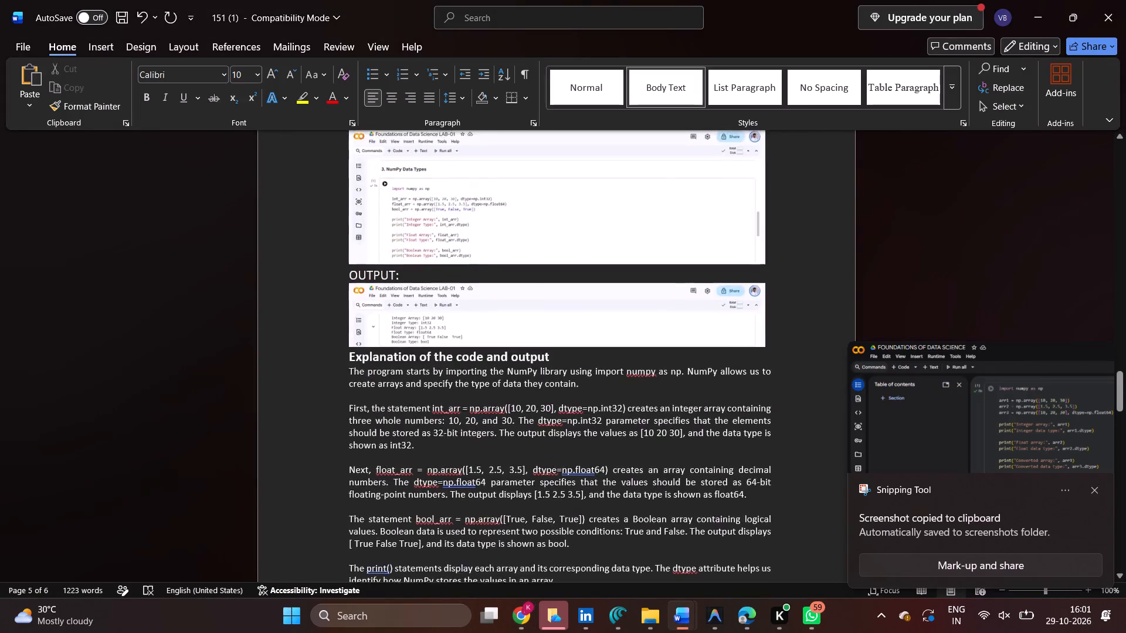
scroll(510, 326, "up", 3)
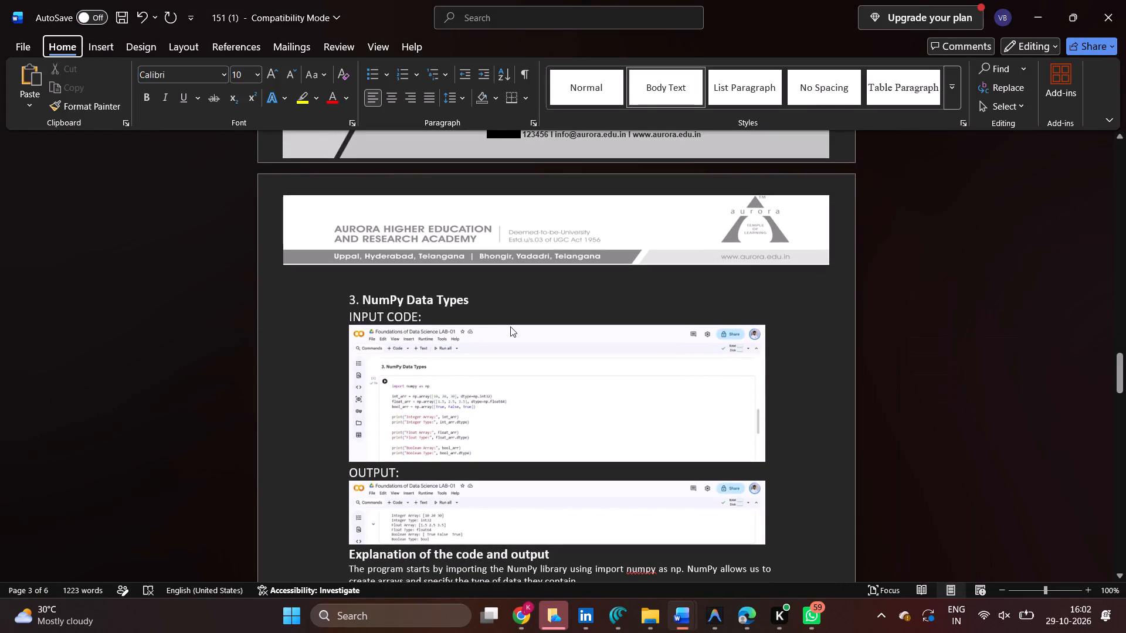
scroll(442, 295, "up", 3)
scroll(442, 295, "down", 1)
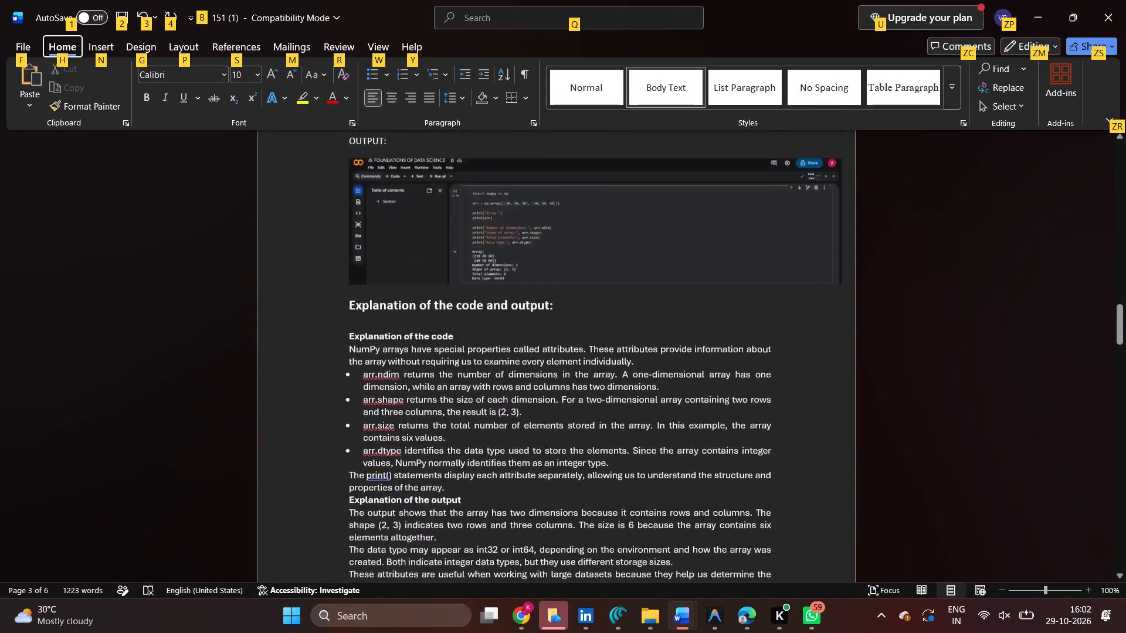
scroll(442, 295, "down", 1)
scroll(442, 295, "up", 1)
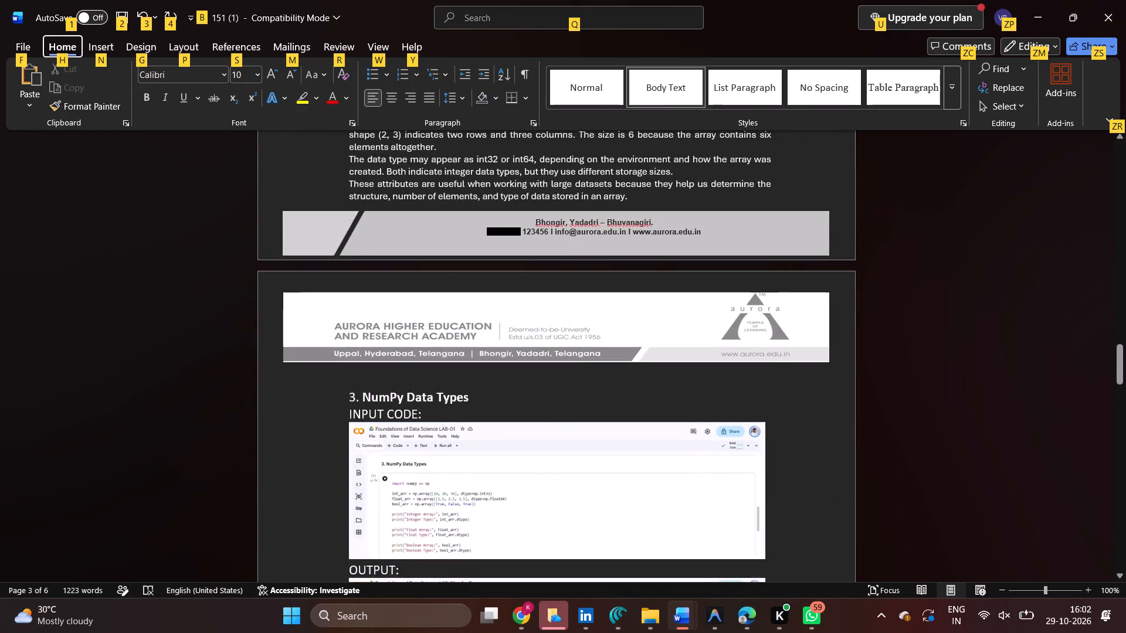
left_click(428, 529)
key("BackSpace")
key("ctrl+v")
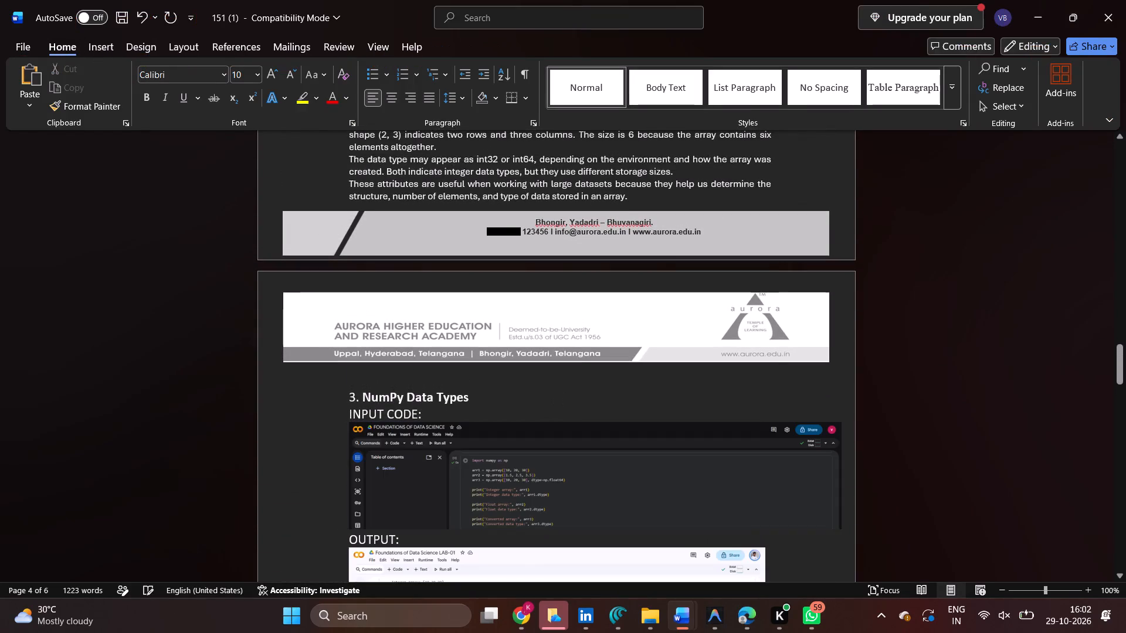
Delete section 3's old OUTPUT screenshot from the report and return to the Colab notebook.
scroll(531, 498, "down", 1)
left_click(493, 502)
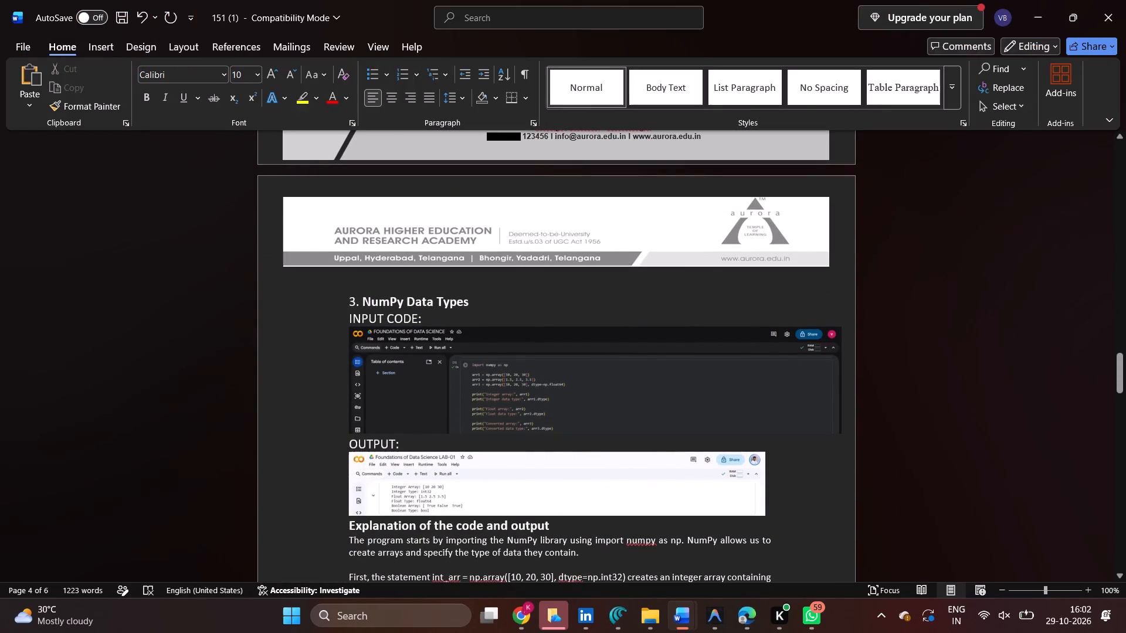
key("BackSpace")
key("alt+Tab")
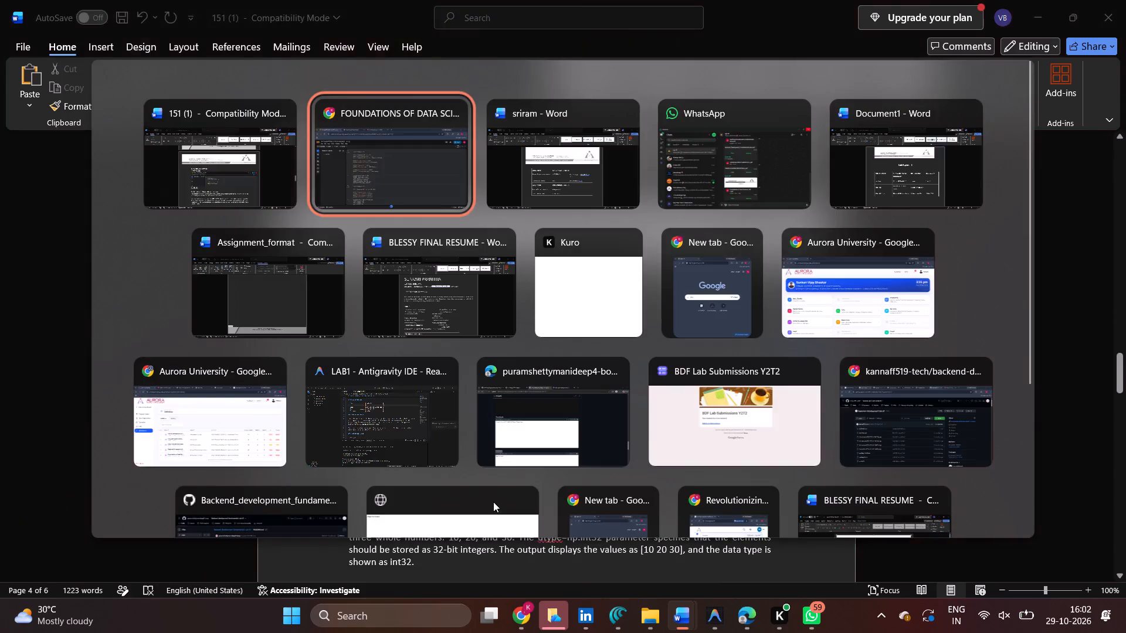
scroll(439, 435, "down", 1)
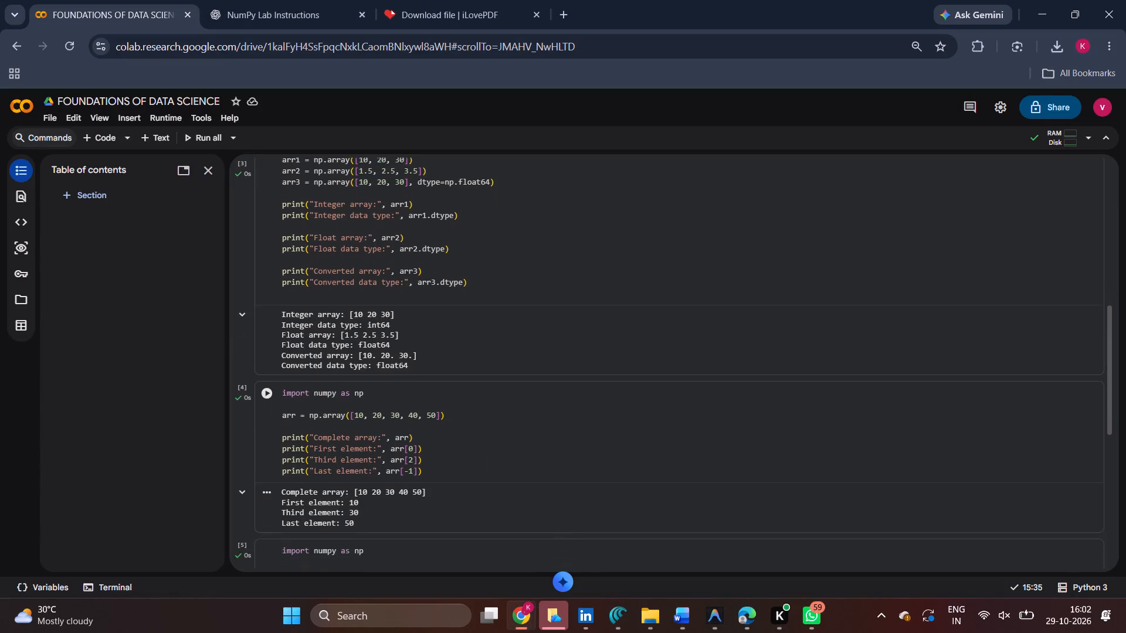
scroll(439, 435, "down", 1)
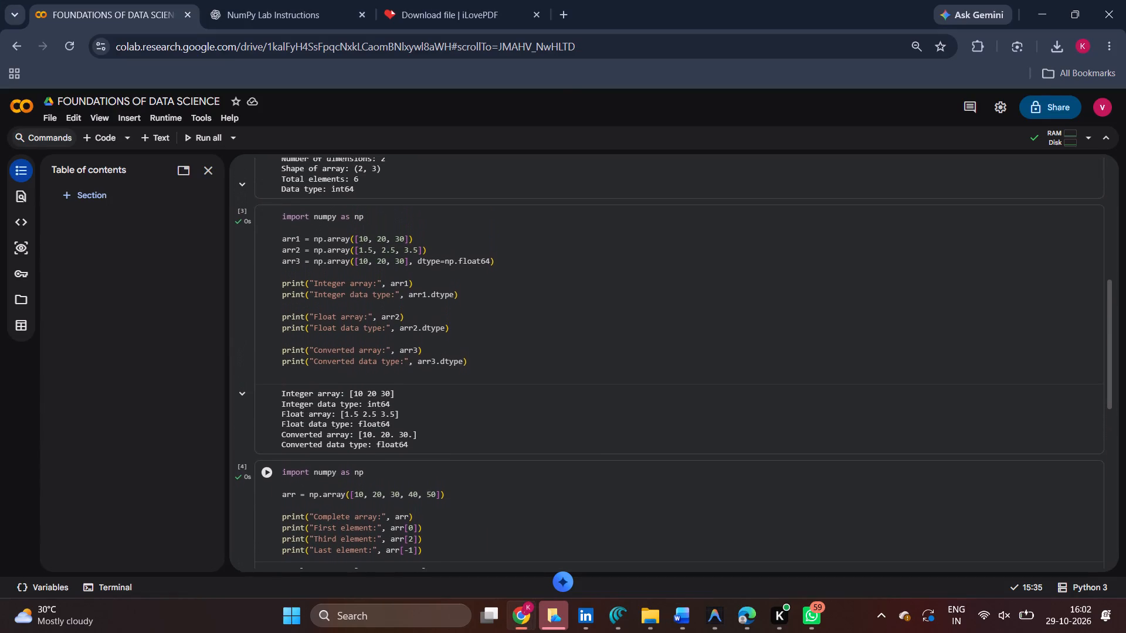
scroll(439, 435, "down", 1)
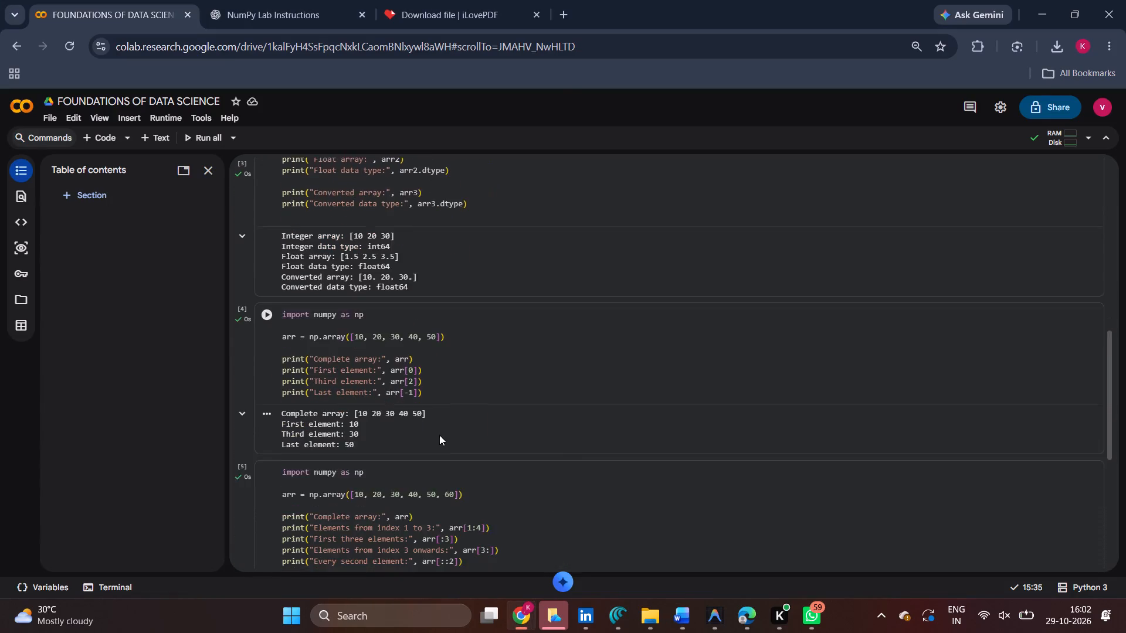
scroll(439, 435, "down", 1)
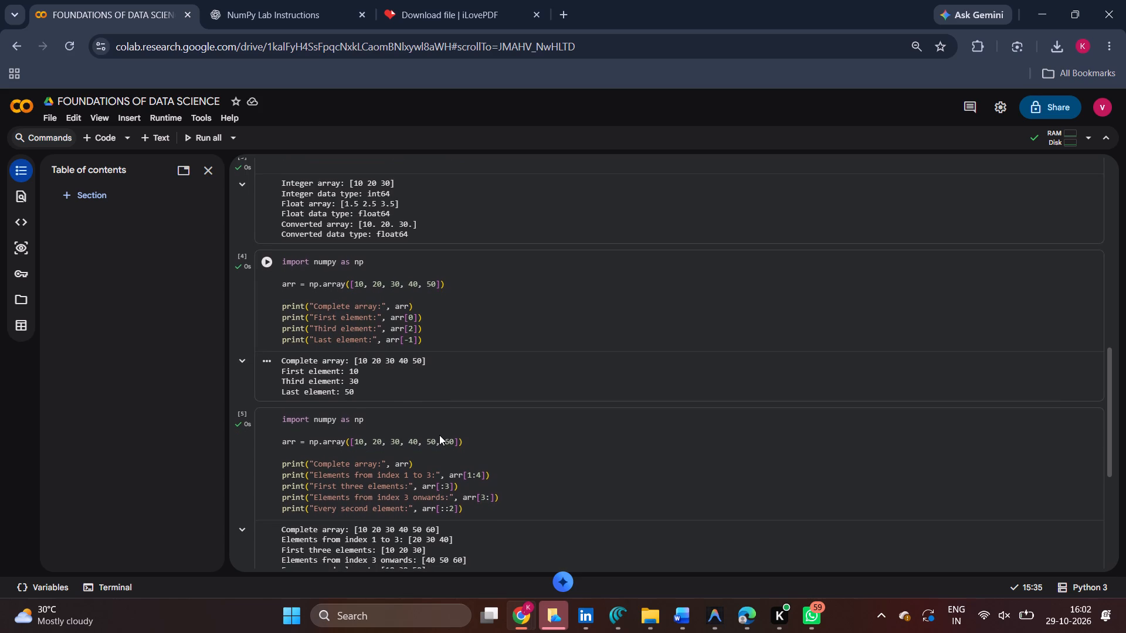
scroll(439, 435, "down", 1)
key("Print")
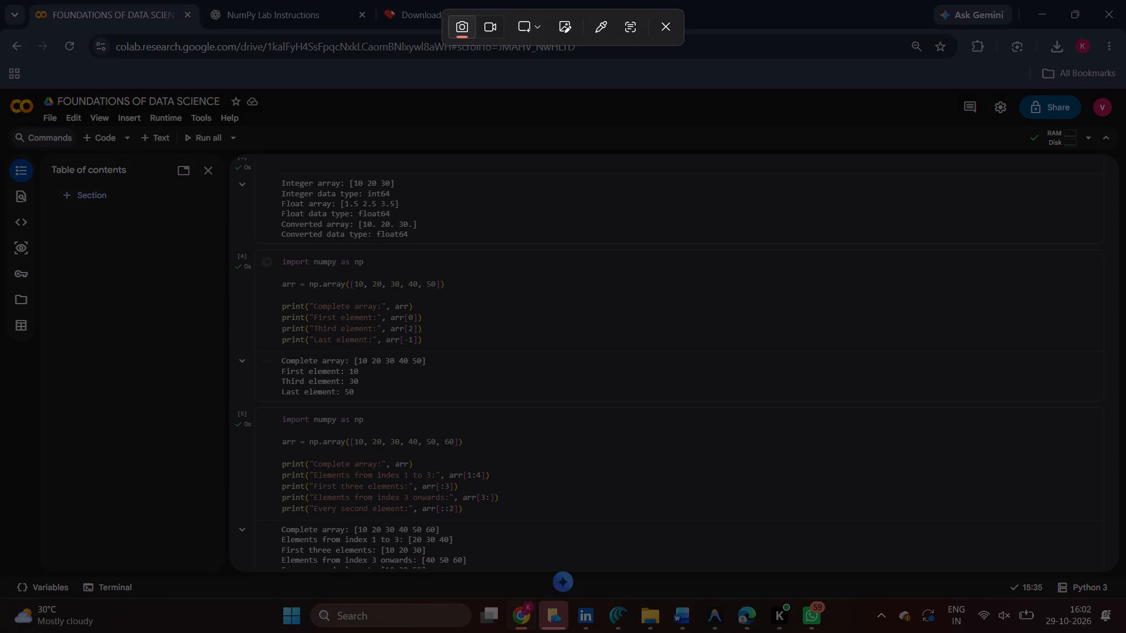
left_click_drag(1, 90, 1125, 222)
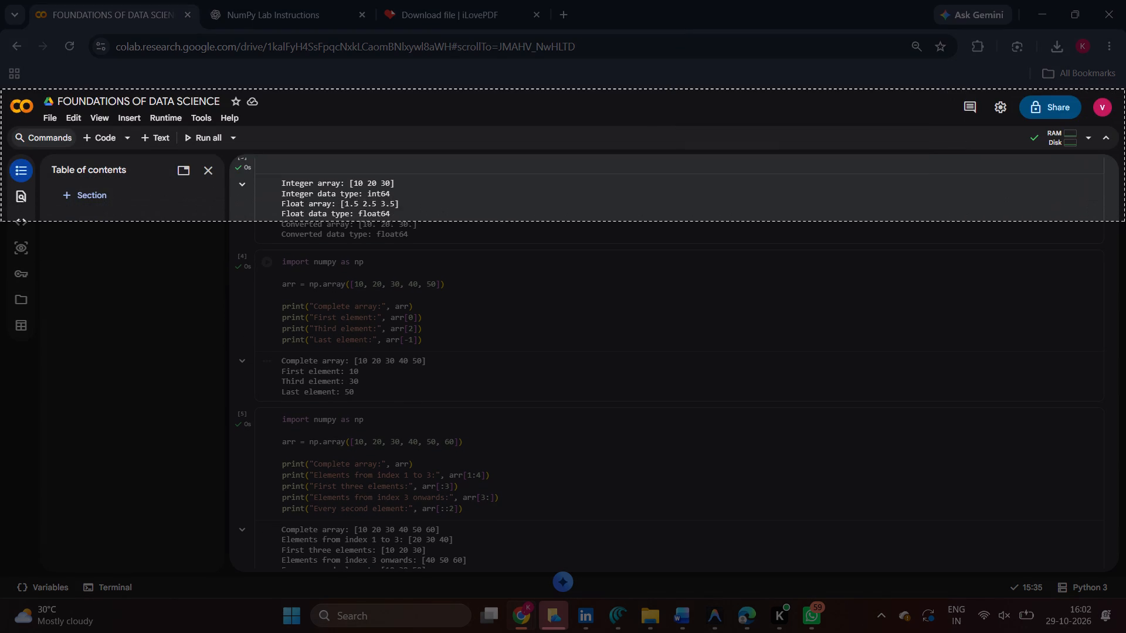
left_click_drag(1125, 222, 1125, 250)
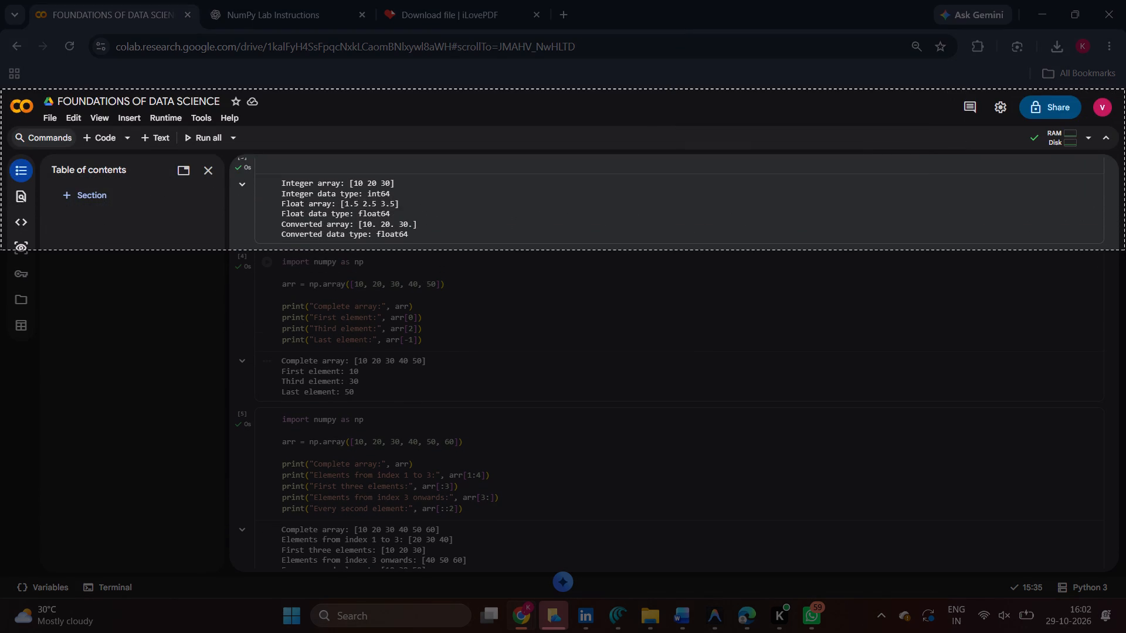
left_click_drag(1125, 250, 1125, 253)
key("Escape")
Capture the Colab data types cell with its code and full output, and paste the snip under section 3's OUTPUT label in Word.
scroll(1125, 253, "up", 1)
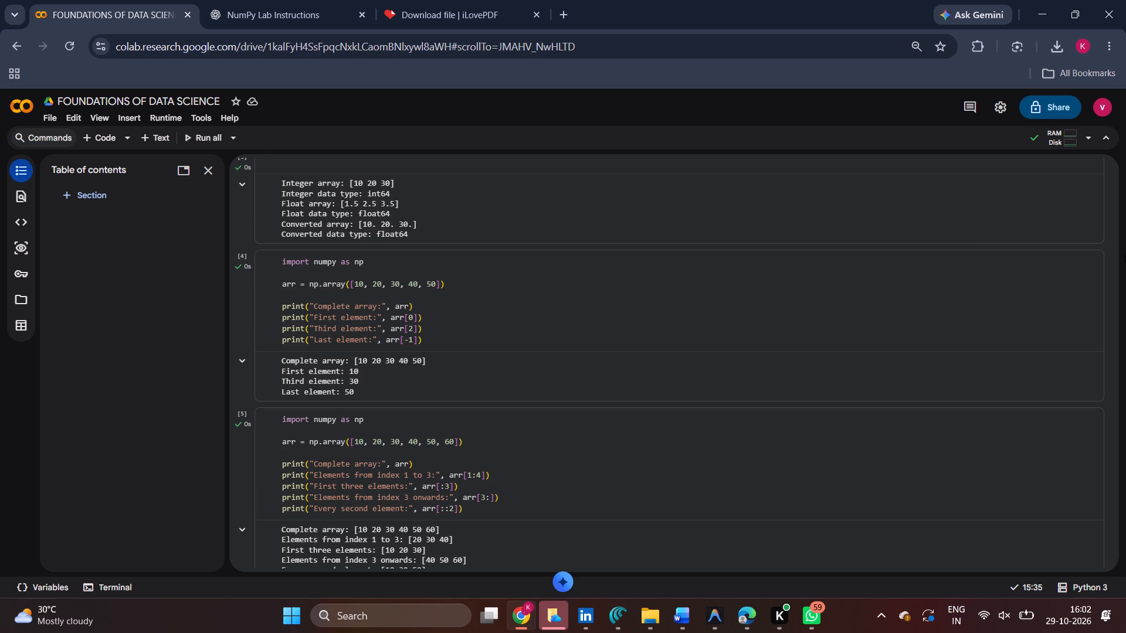
scroll(1125, 253, "up", 1)
scroll(616, 382, "up", 1)
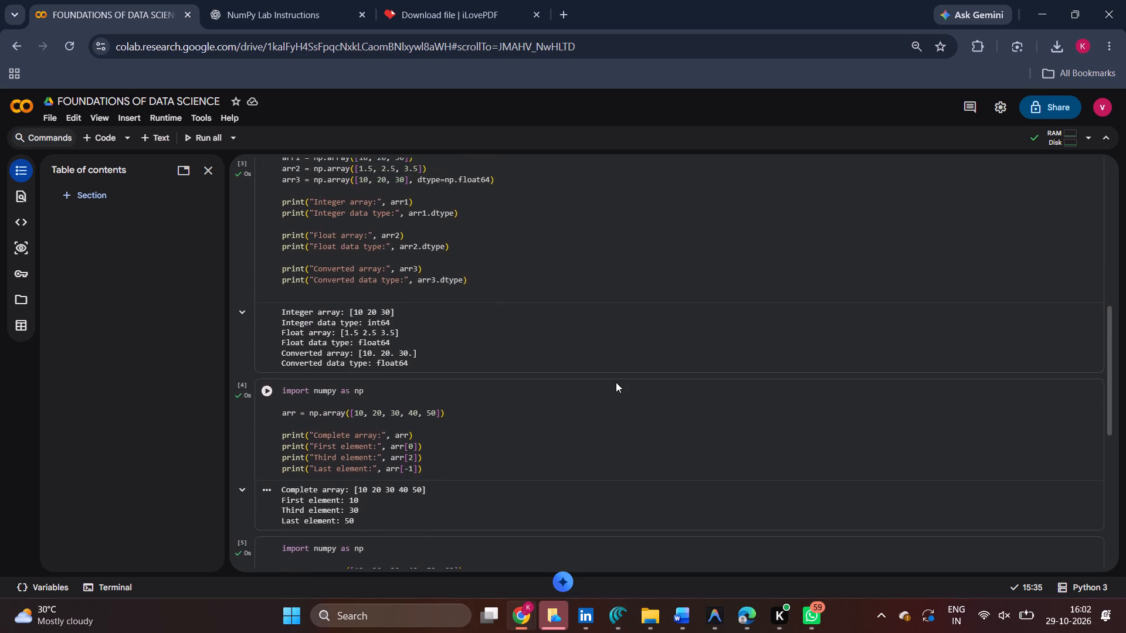
scroll(616, 382, "up", 2)
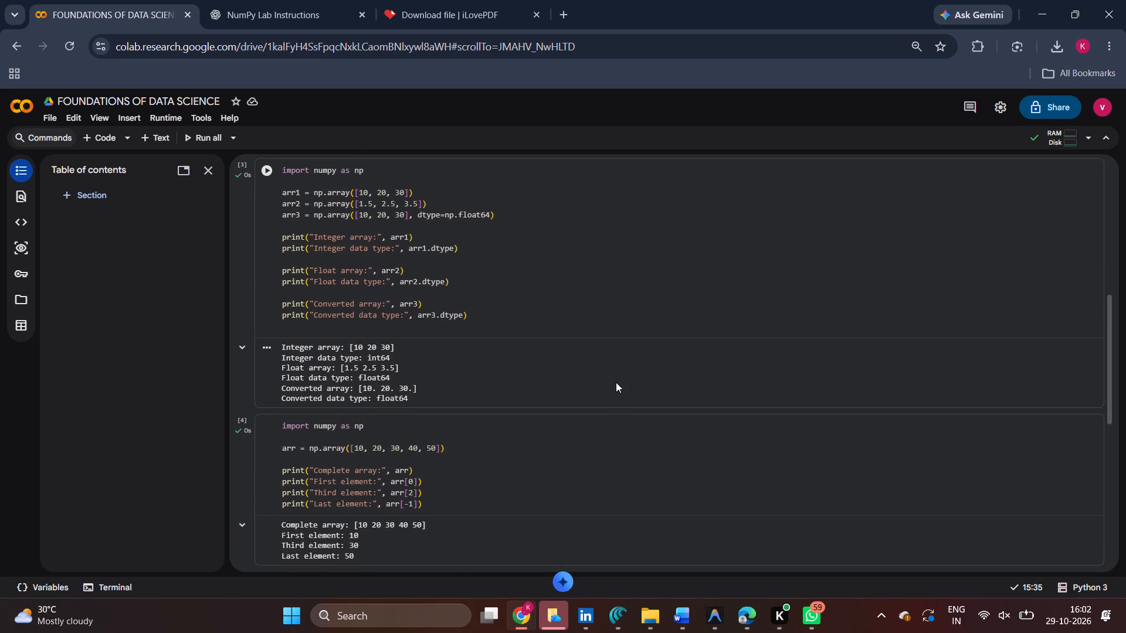
key("Print")
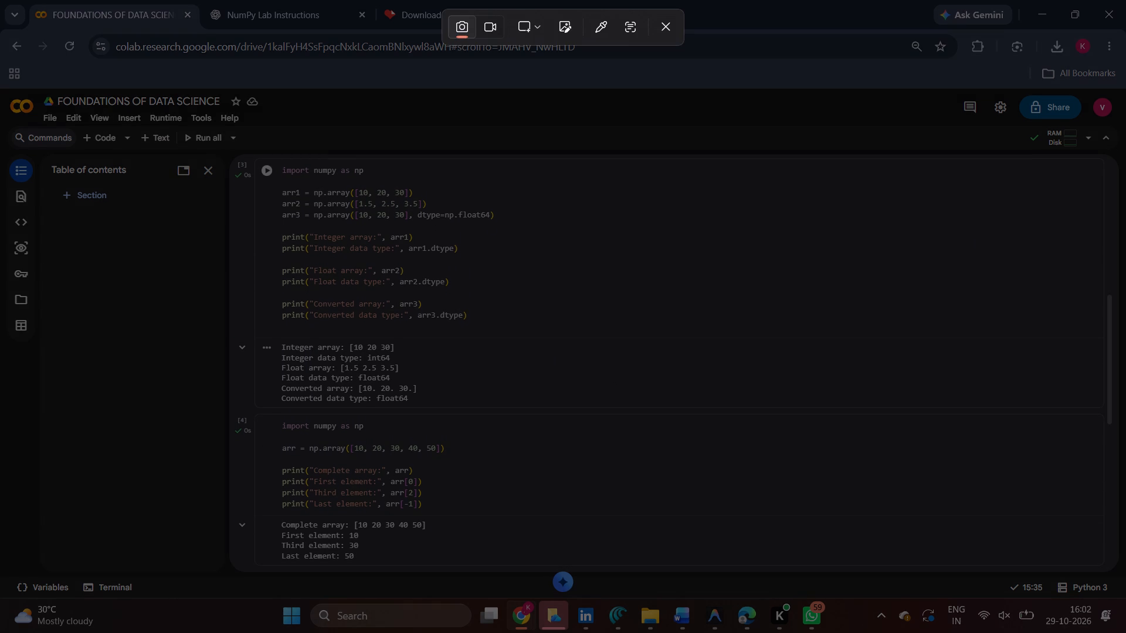
left_click_drag(0, 93, 894, 212)
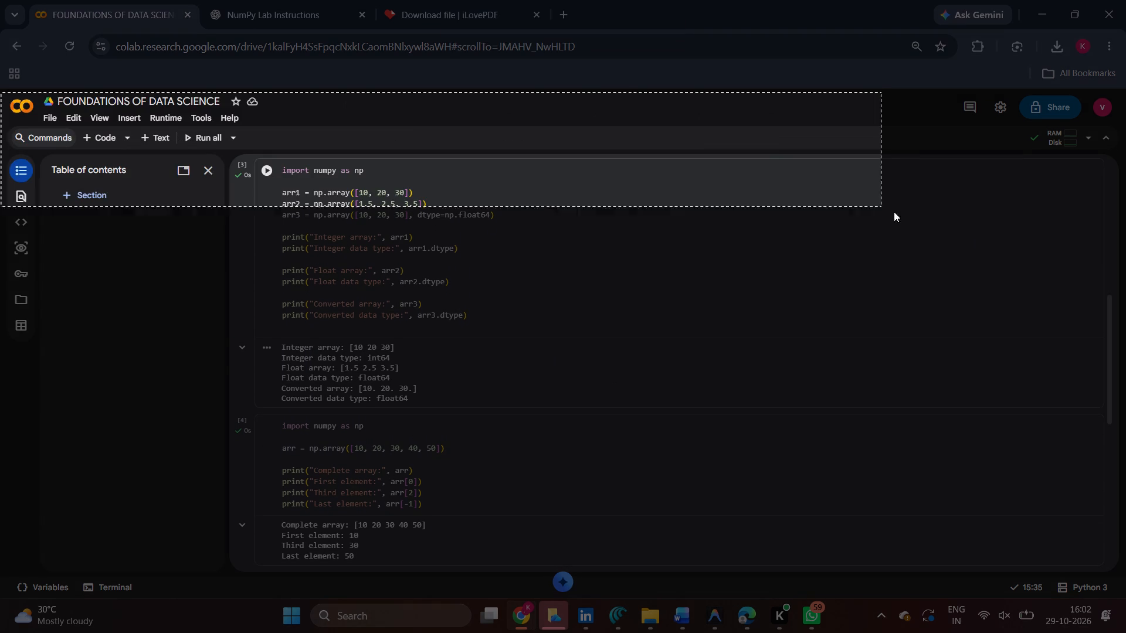
left_click_drag(894, 212, 1125, 407)
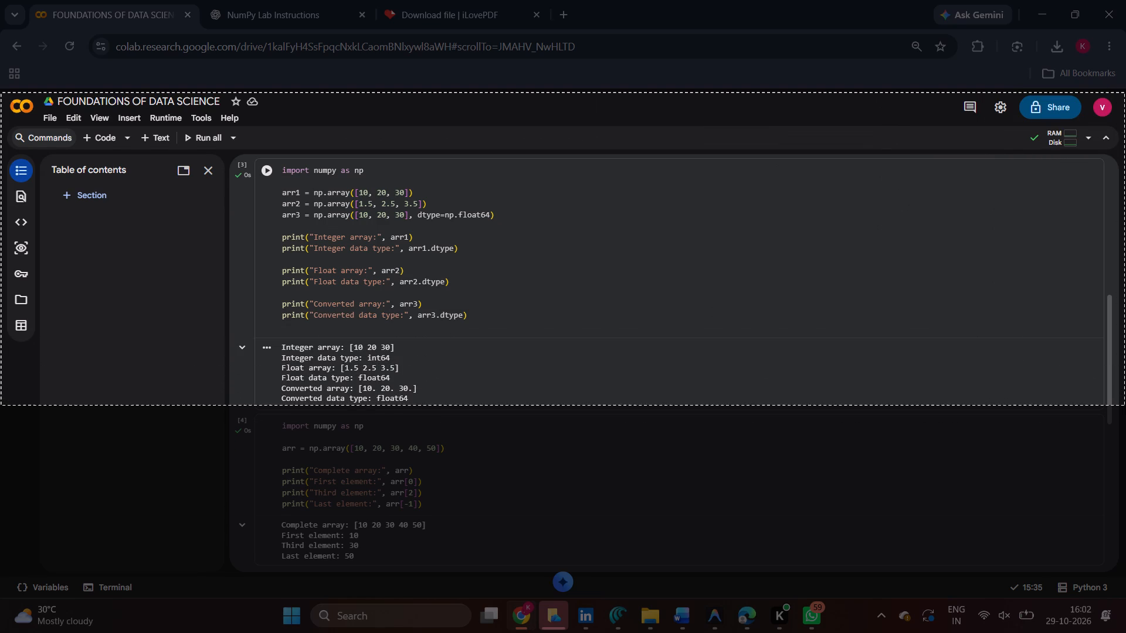
left_click_drag(1125, 407, 1125, 411)
key("alt+Tab")
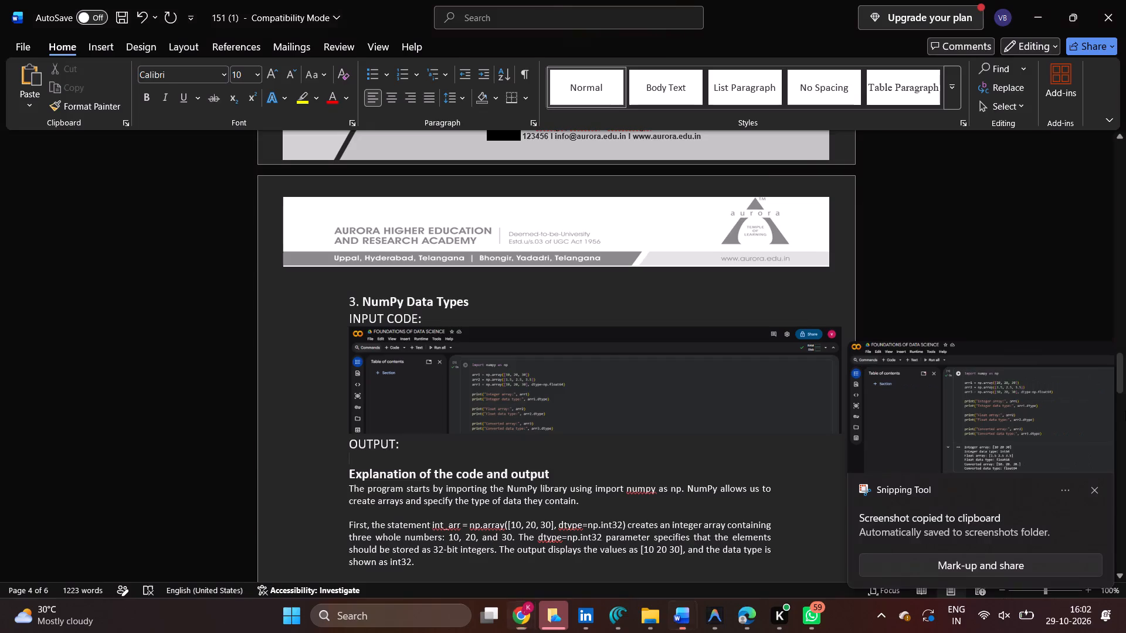
key("ctrl+v")
Delete section 3's old explanation paragraphs below the 'Explanation of the code and output' heading and add a new line there.
scroll(590, 448, "down", 1)
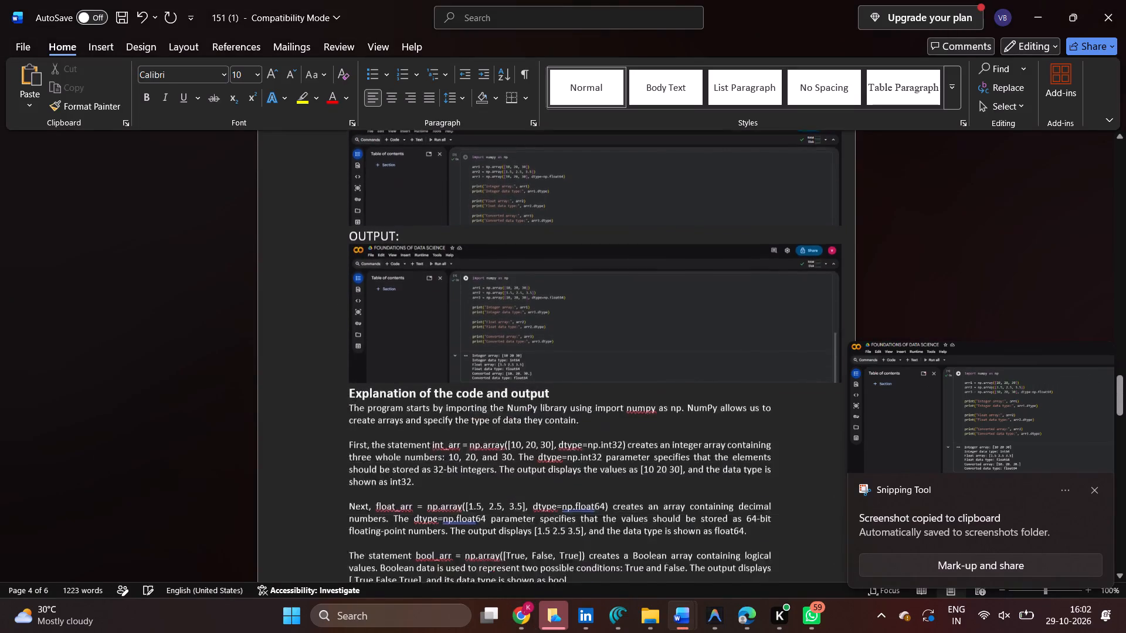
scroll(590, 448, "down", 2)
scroll(590, 427, "up", 1)
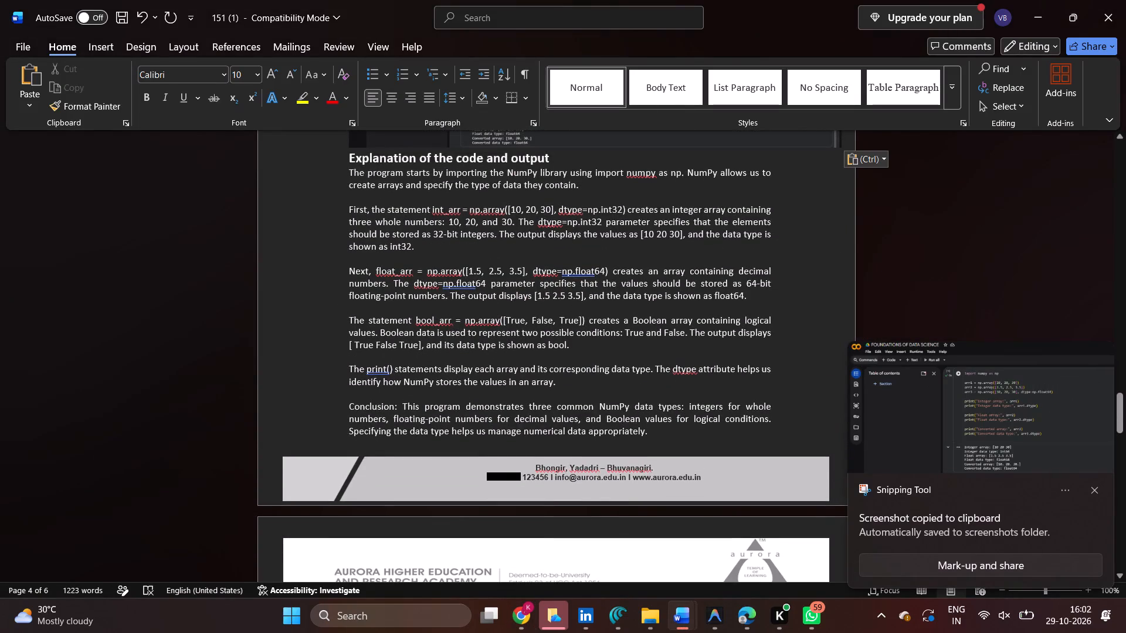
left_click_drag(674, 440, 353, 171)
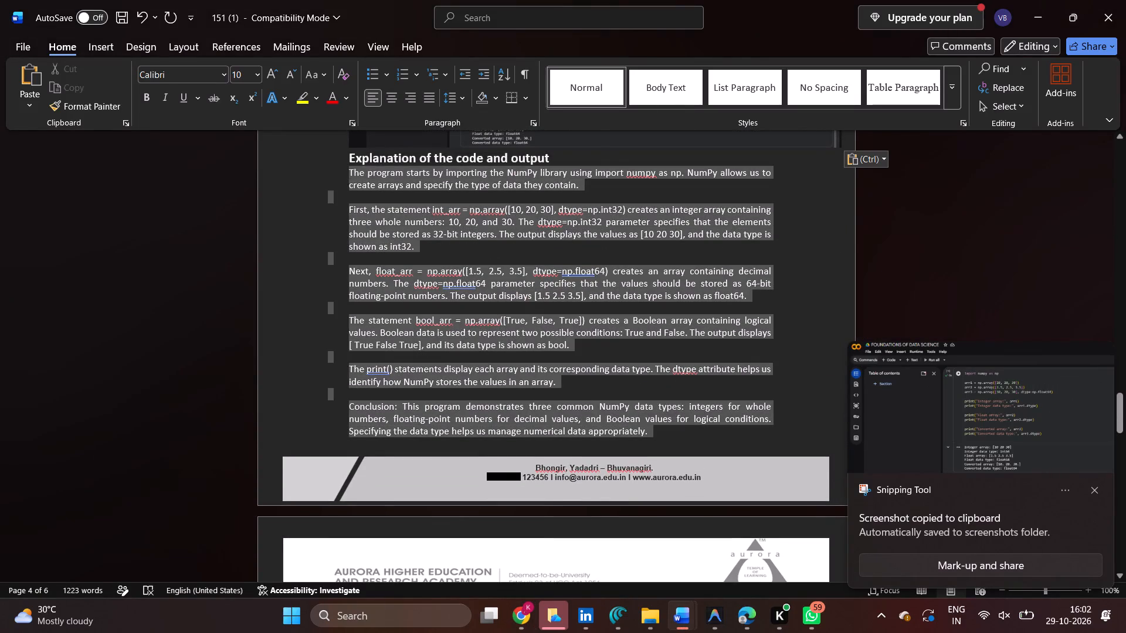
left_click_drag(353, 171, 351, 173)
key("BackSpace")
scroll(351, 173, "up", 1)
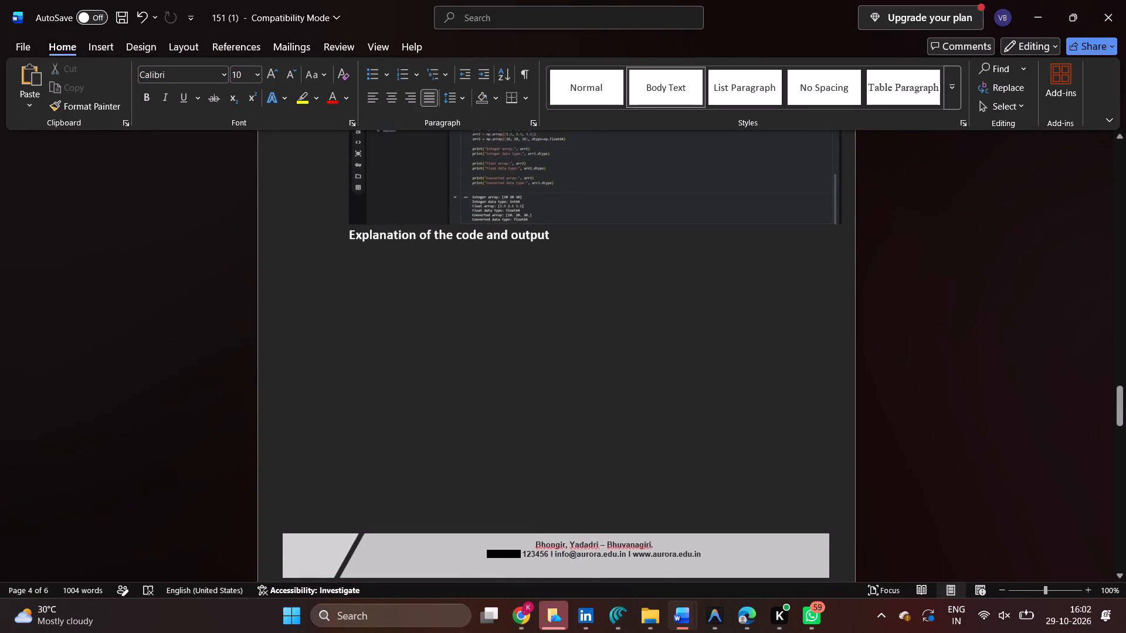
key("Return")
In the ChatGPT chat in Chrome, copy the full code and output explanations of section 3, NumPy Data Types, including their subheadings.
key("alt+Tab")
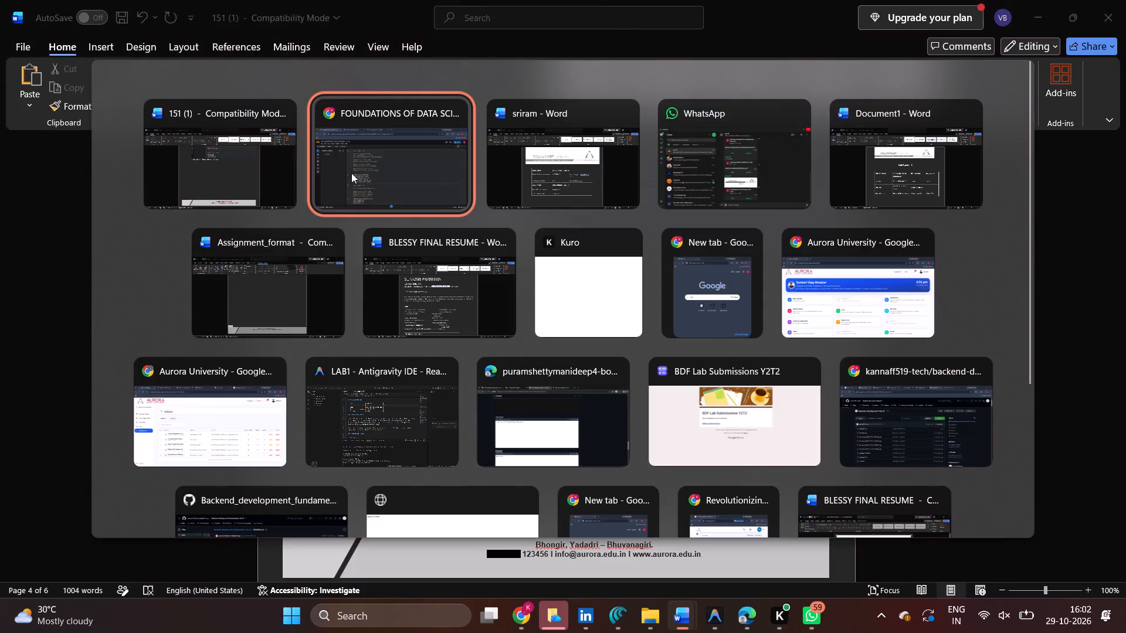
left_click(260, 10)
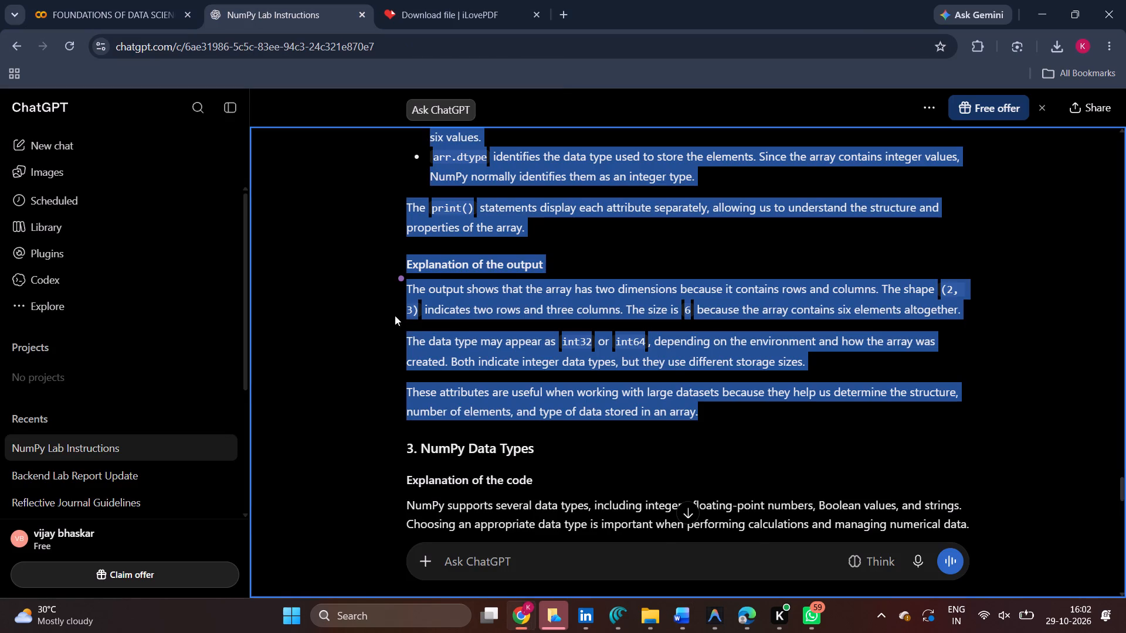
scroll(386, 337, "down", 2)
left_click(386, 337)
double_click(386, 337)
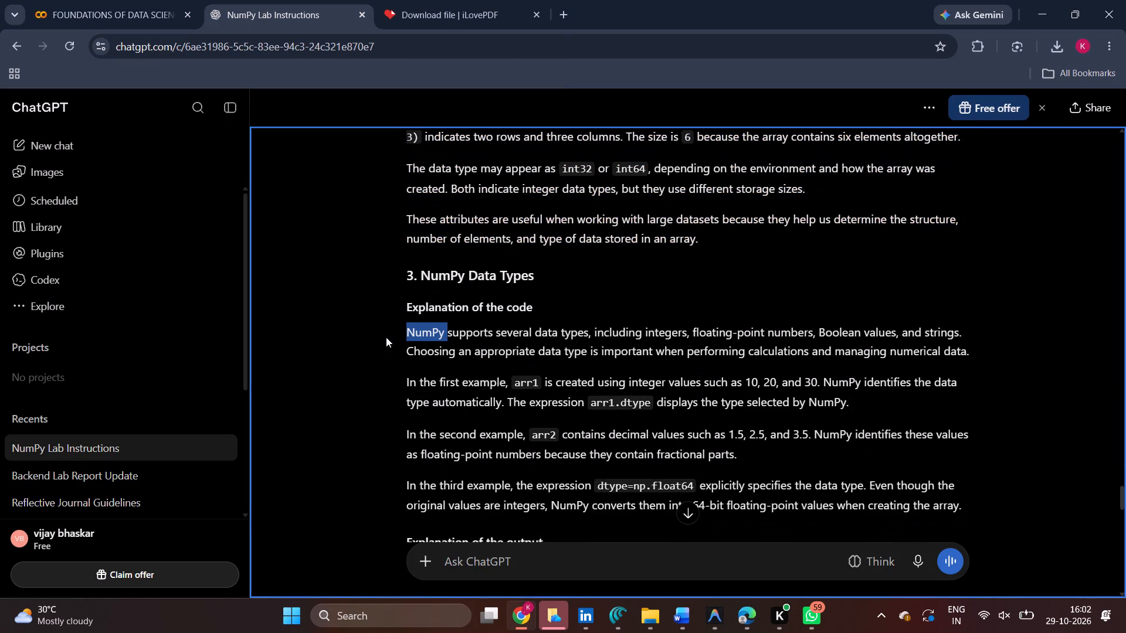
left_click(237, 331)
scroll(473, 367, "down", 2)
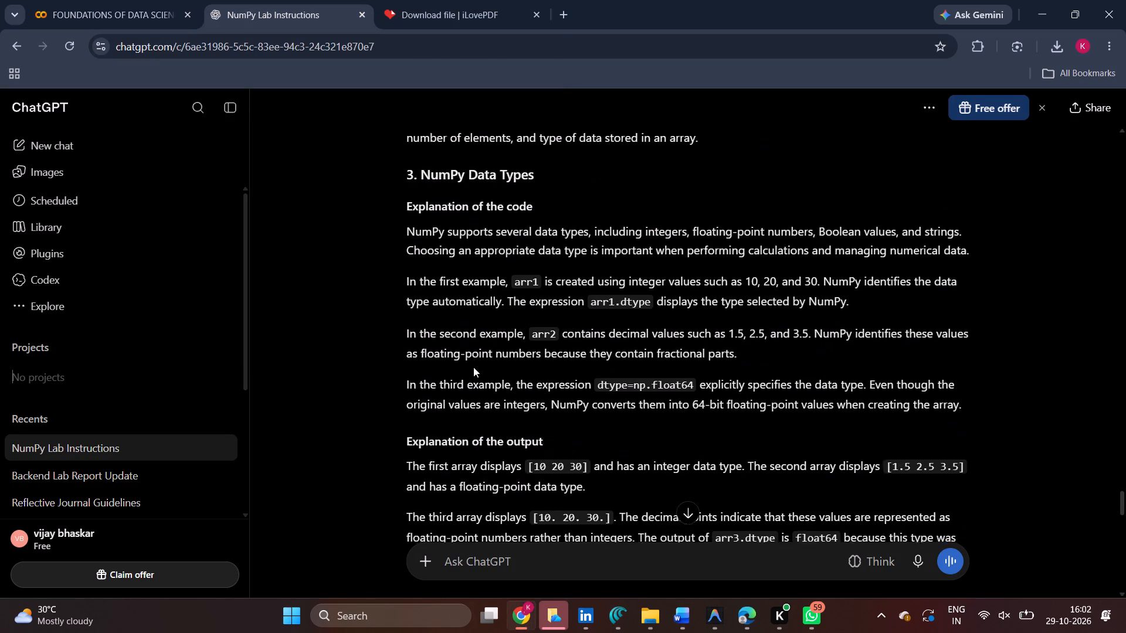
scroll(473, 367, "down", 3)
scroll(473, 367, "up", 2)
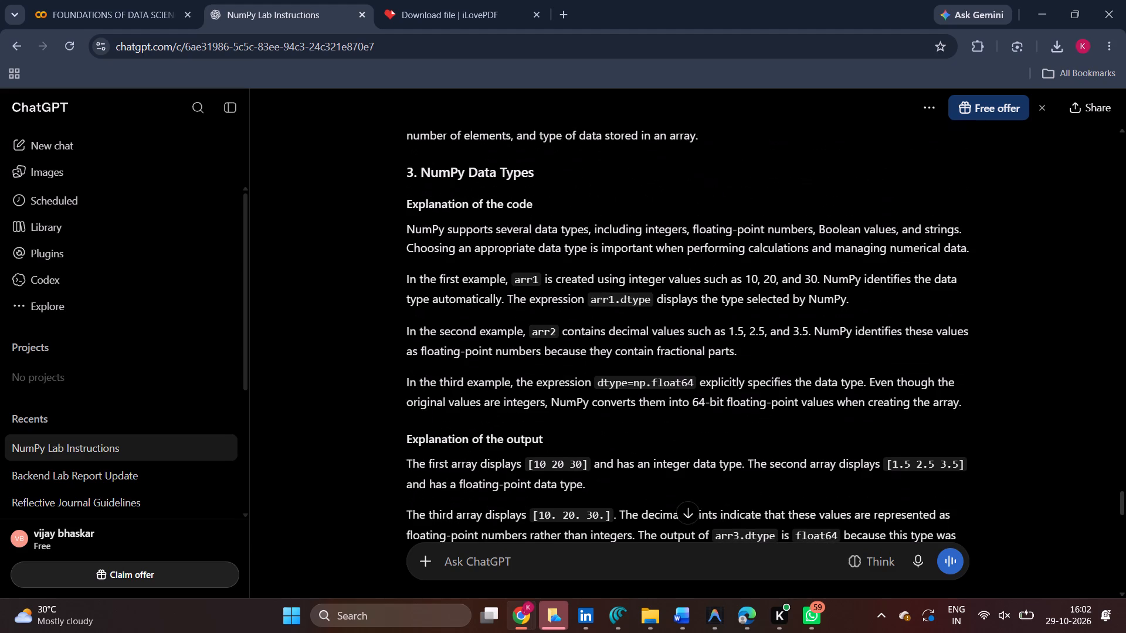
left_click_drag(406, 230, 618, 440)
left_click(618, 440)
left_click_drag(405, 197, 420, 207)
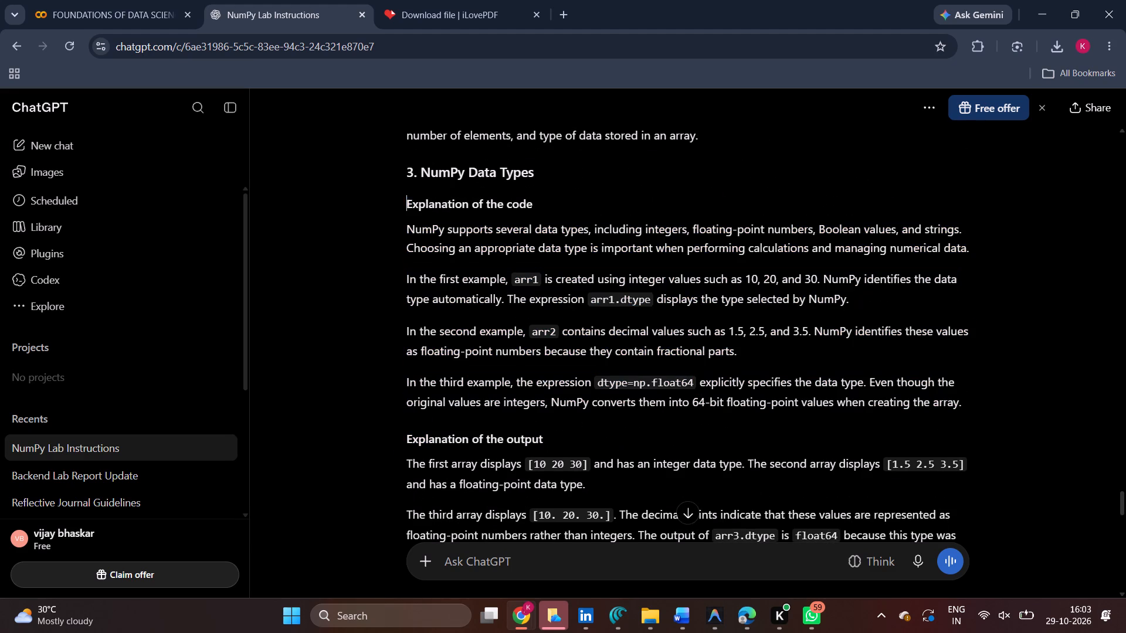
left_click_drag(420, 207, 662, 502)
scroll(662, 502, "down", 5)
scroll(662, 502, "up", 1)
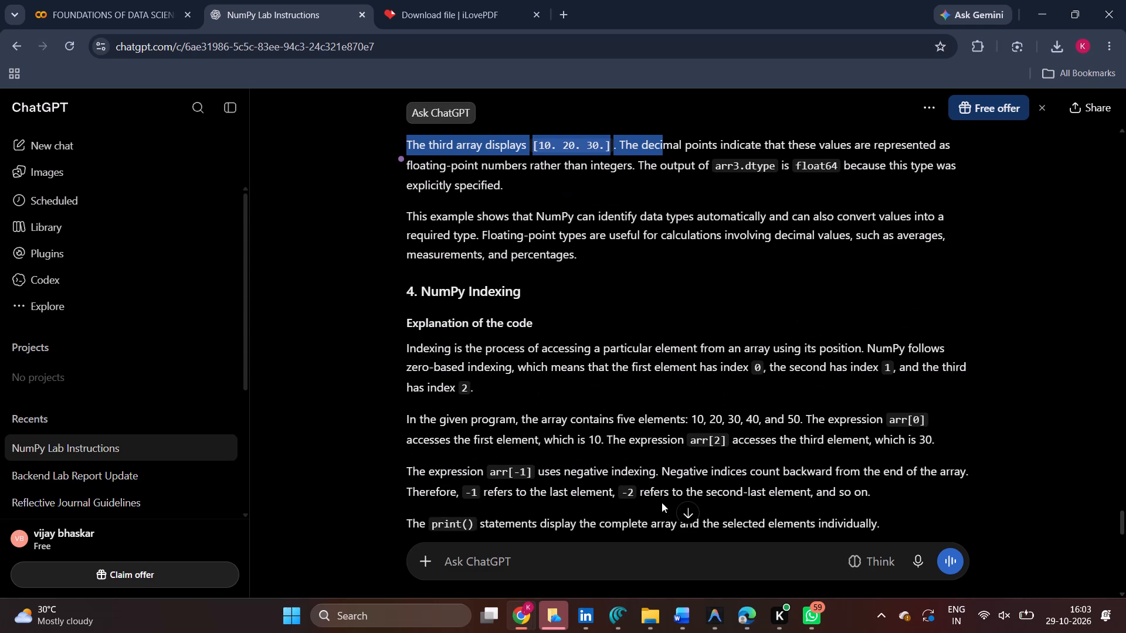
scroll(662, 502, "up", 1)
key("shift+Down")
key("shift+Down")
key("shift+Down")
key("shift+Down")
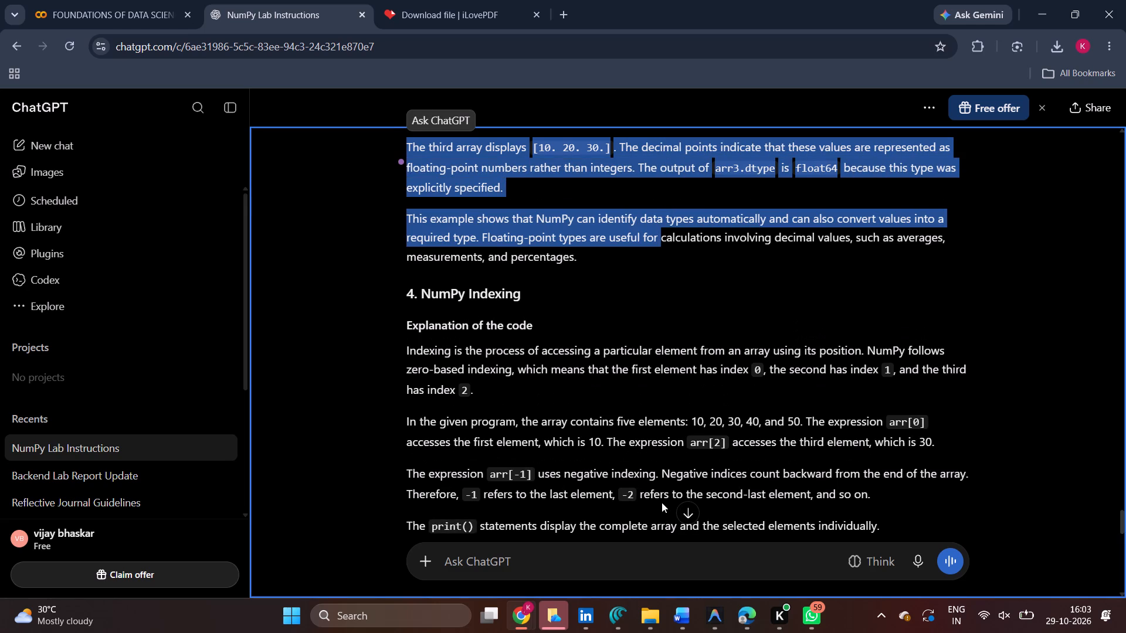
key("shift+Down")
key("ctrl+c")
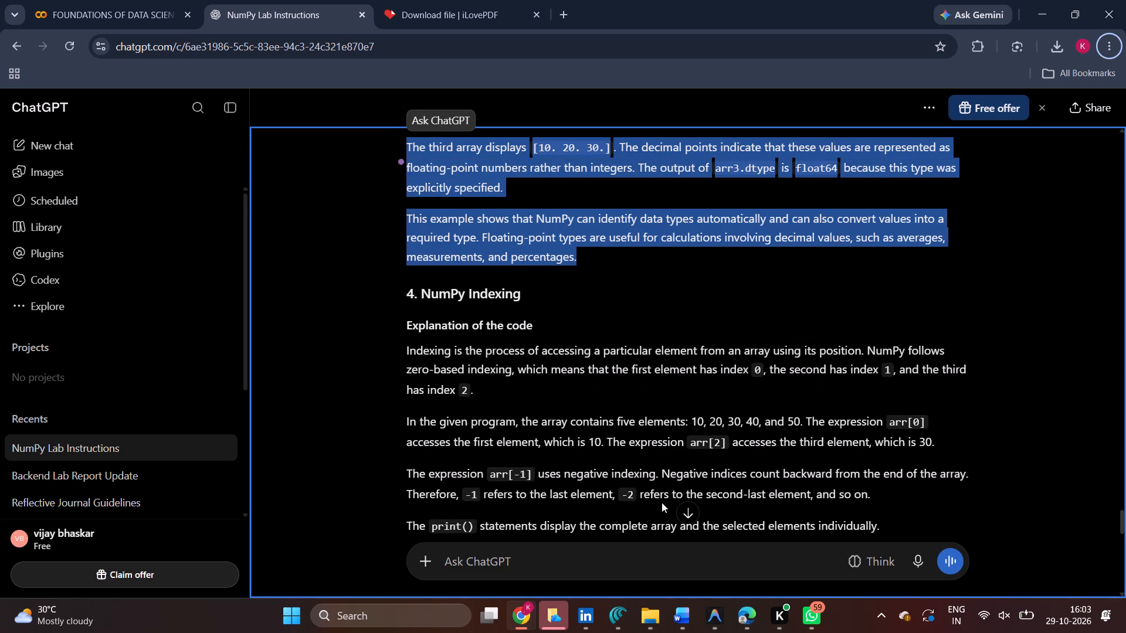
Switch to Word and paste the copied NumPy data types code and output explanations below section 3's 'Explanation of the code and output' heading.
key("alt+Tab")
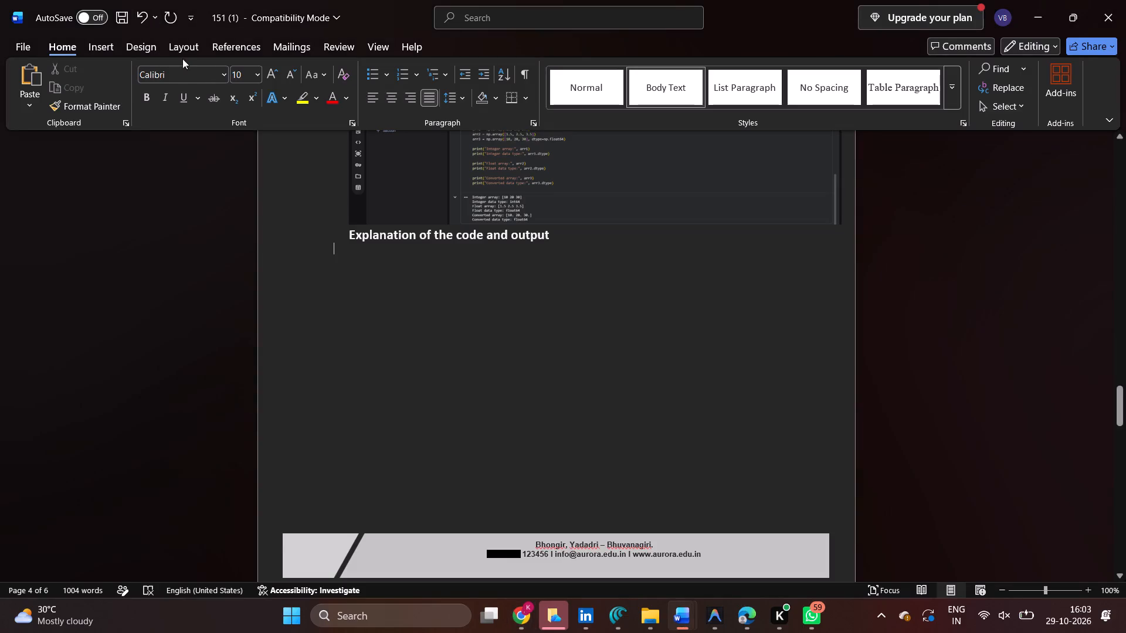
key("ctrl+v")
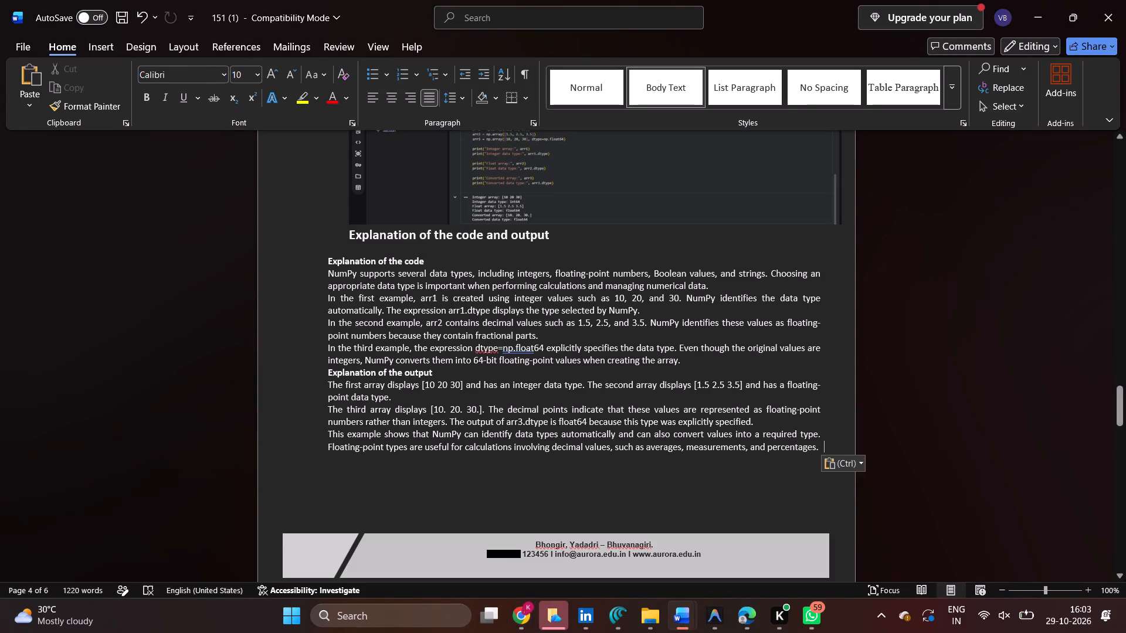
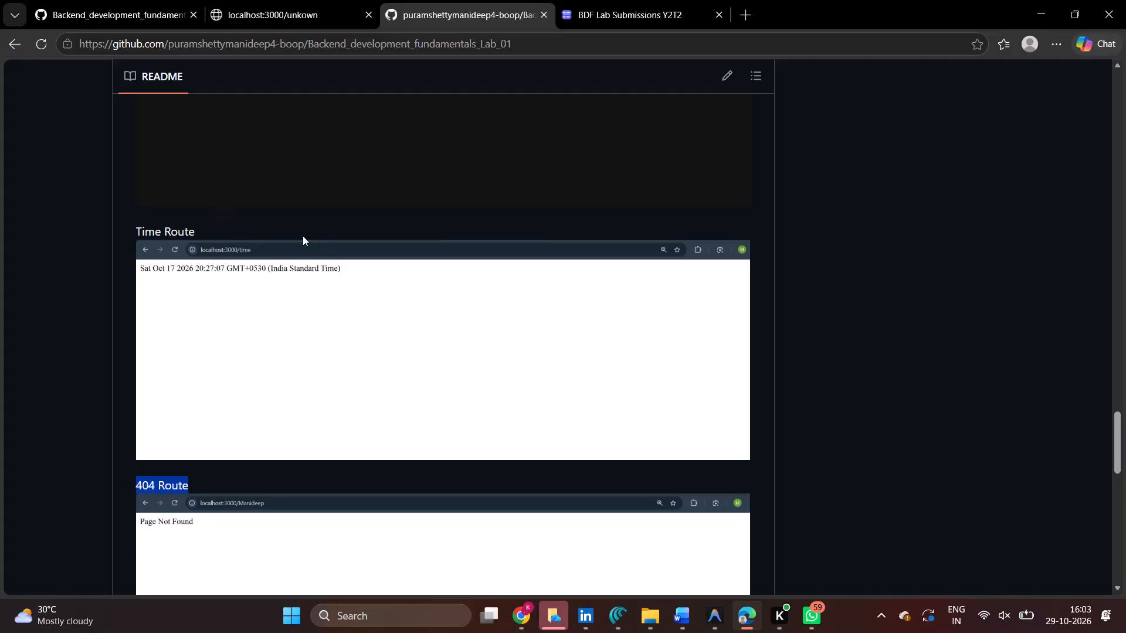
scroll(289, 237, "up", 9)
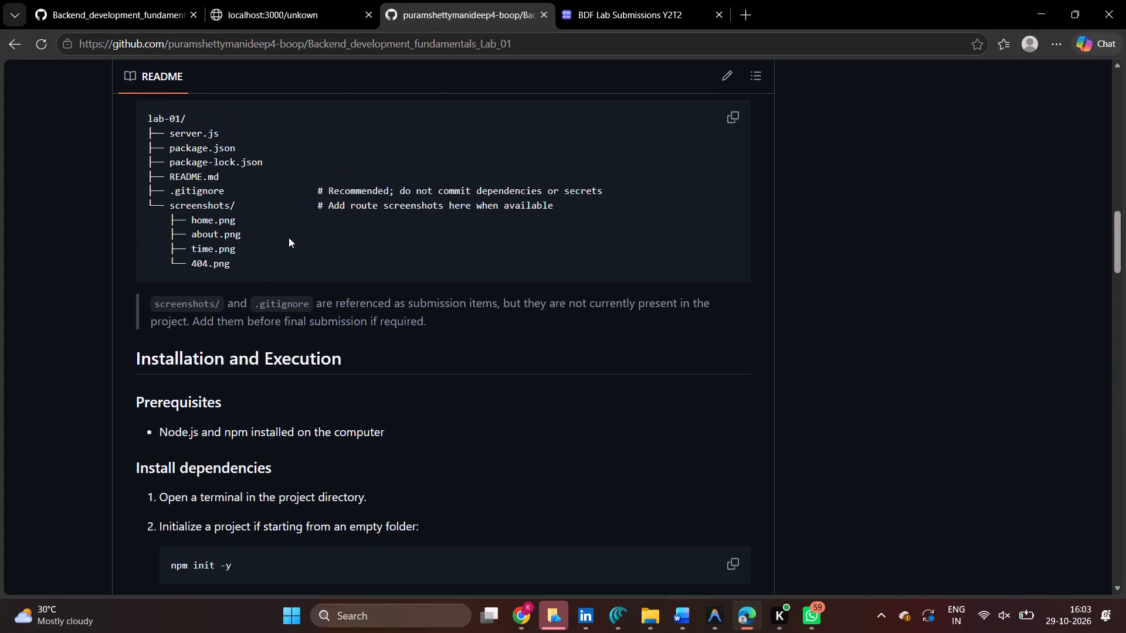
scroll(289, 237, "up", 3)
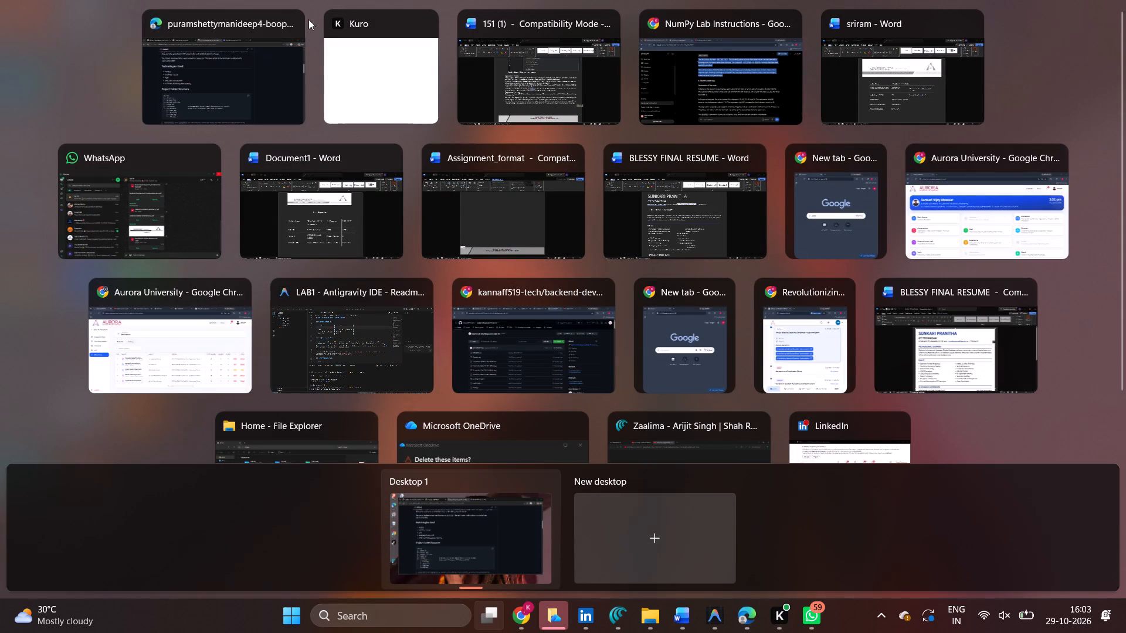
Close the open Edge window from the window overview and switch to the 151 (1) Word document.
left_click(300, 19)
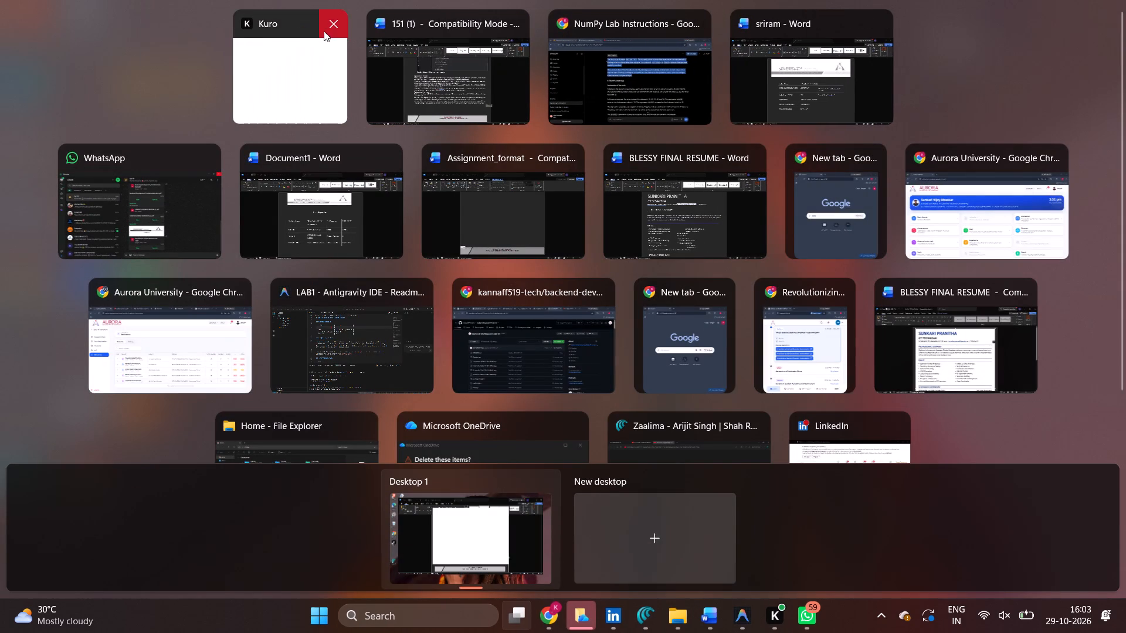
left_click(446, 63)
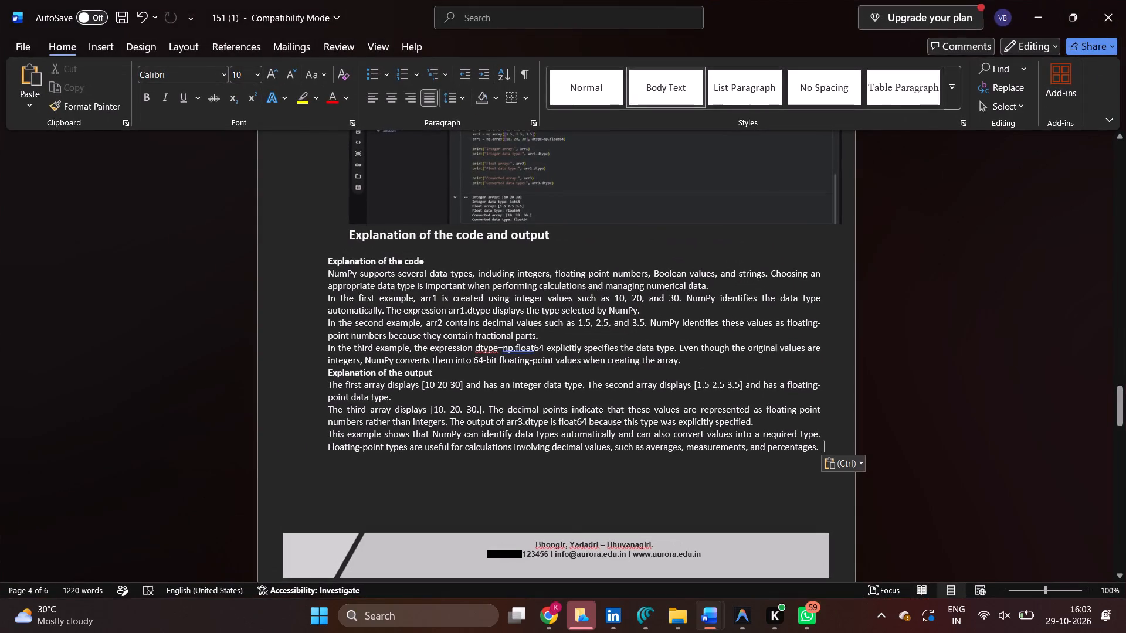
Set the font of section 3's pasted code and output explanations, including their subheadings, to Aptos.
scroll(518, 476, "down", 1)
scroll(518, 476, "up", 1)
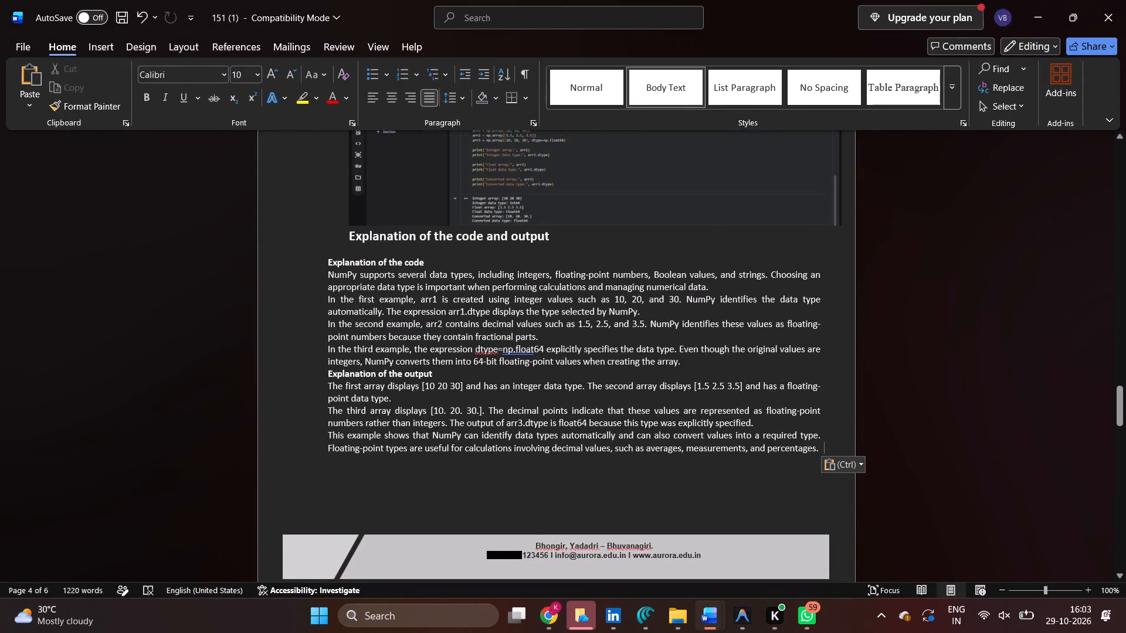
left_click_drag(827, 451, 330, 269)
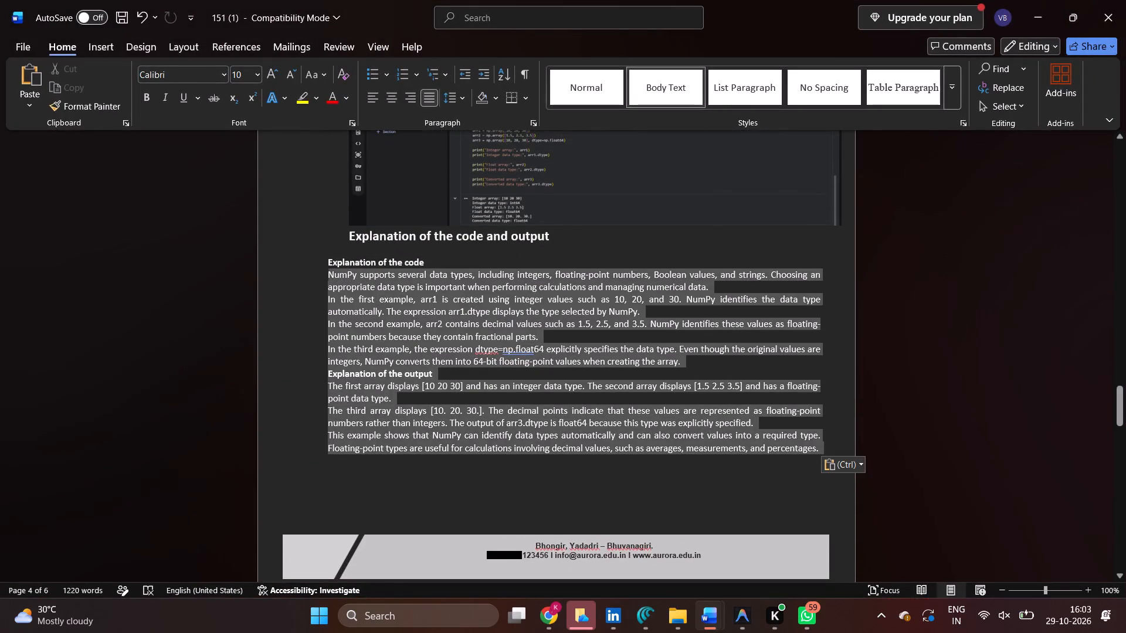
left_click_drag(330, 269, 327, 257)
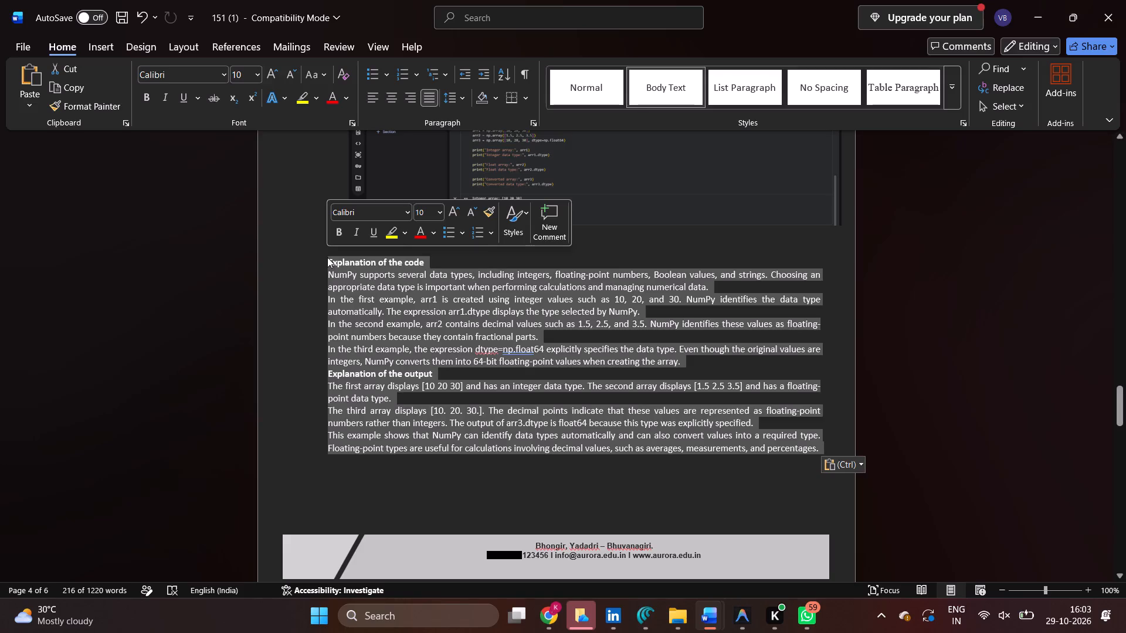
left_click(222, 74)
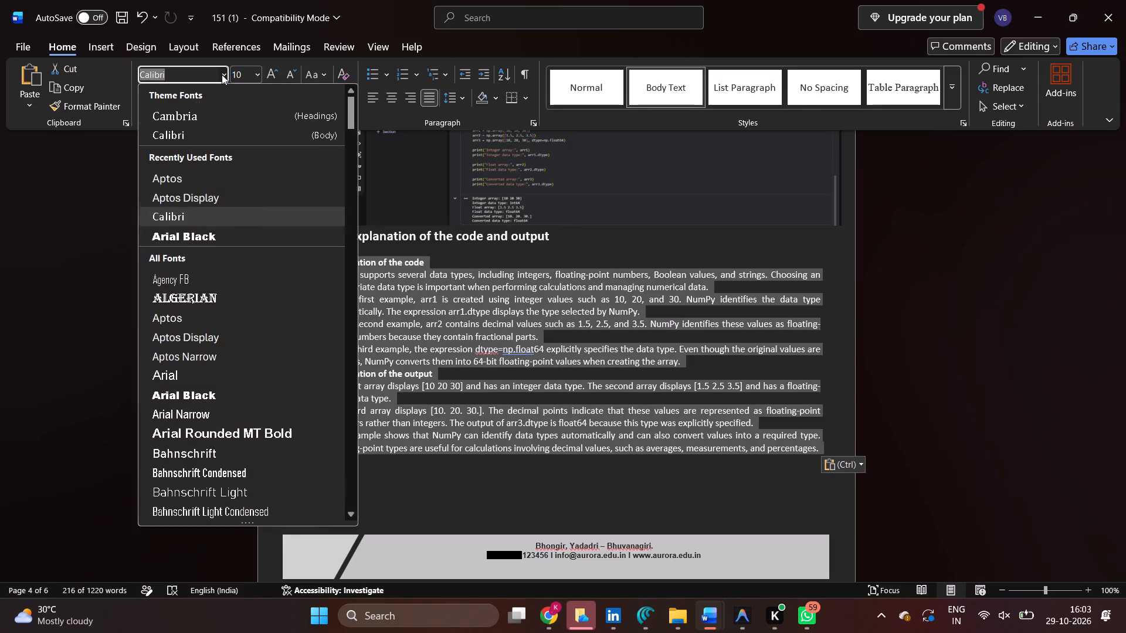
left_click(180, 315)
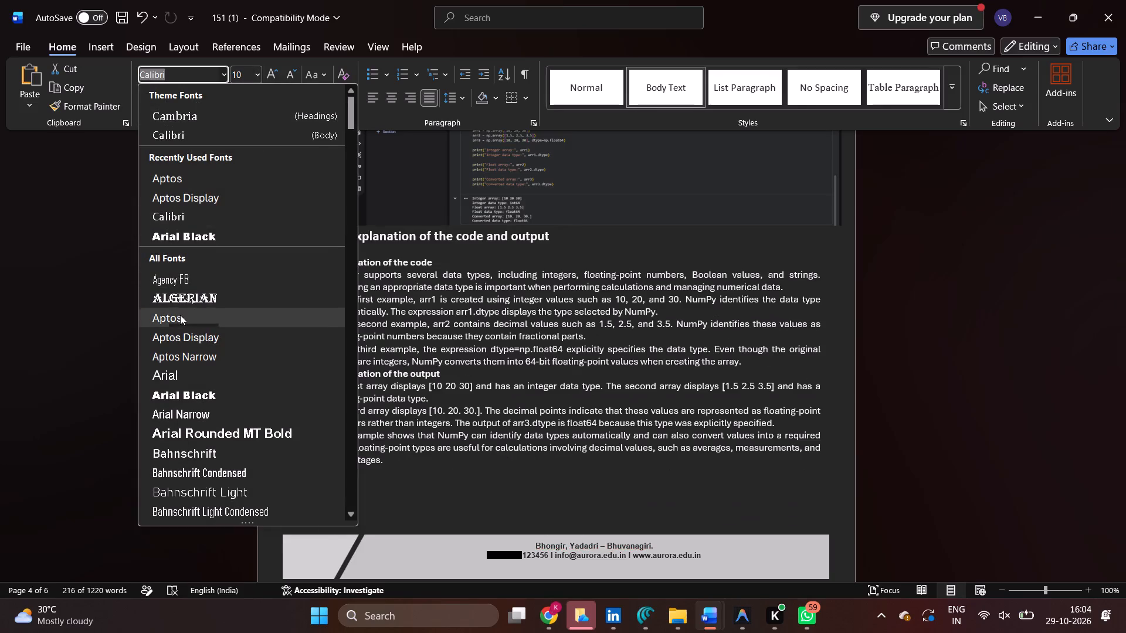
left_click(903, 342)
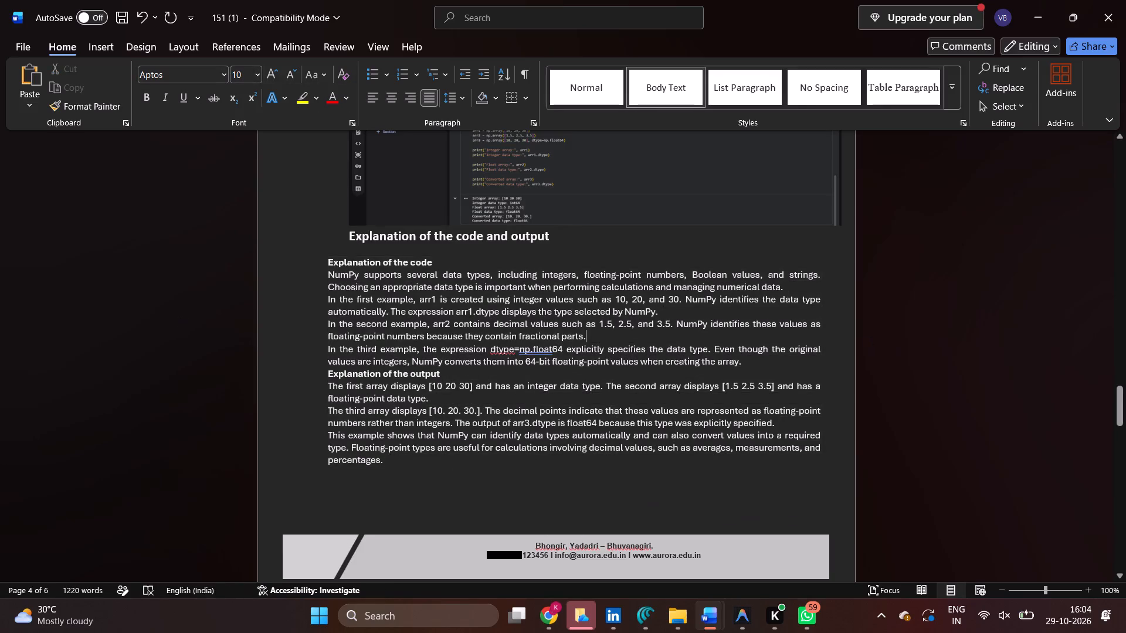
Capture the Colab indexing cell's code without its output and paste the snip on a new line under section 4's INPUT label in Word.
scroll(558, 394, "down", 3)
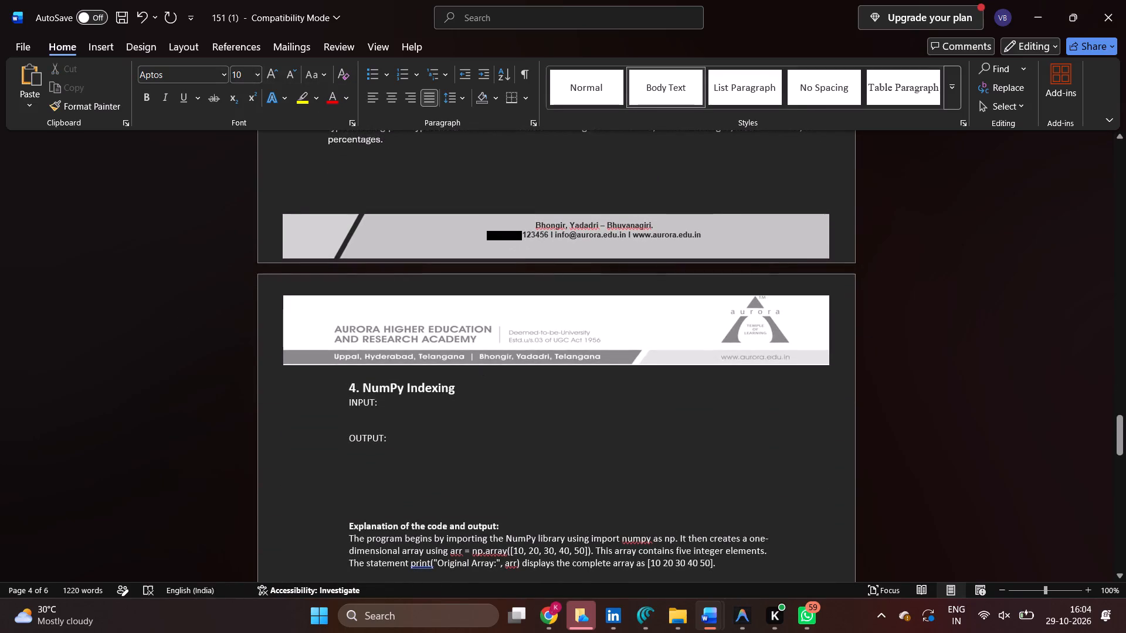
left_click(393, 400)
key("Return")
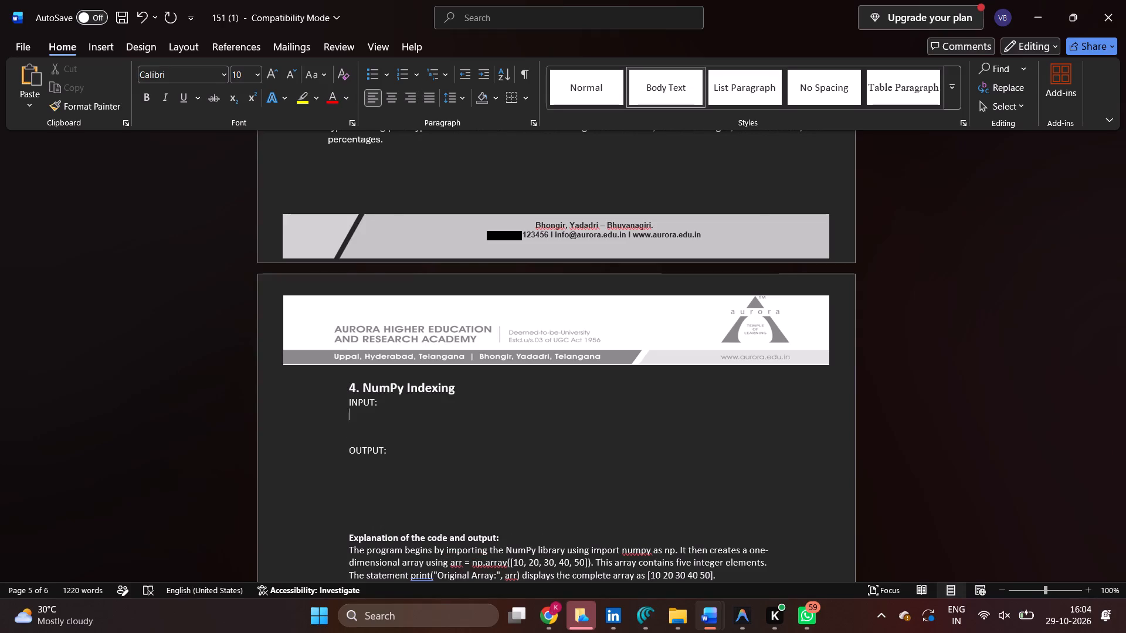
key("alt+Tab")
key("alt+Tab")
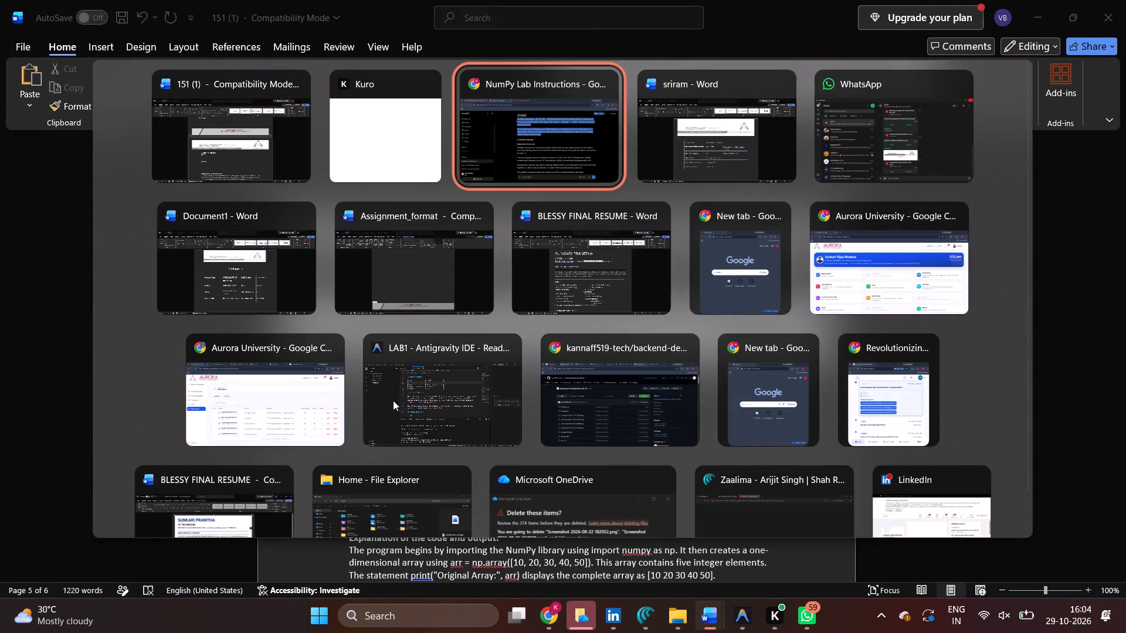
left_click(106, 16)
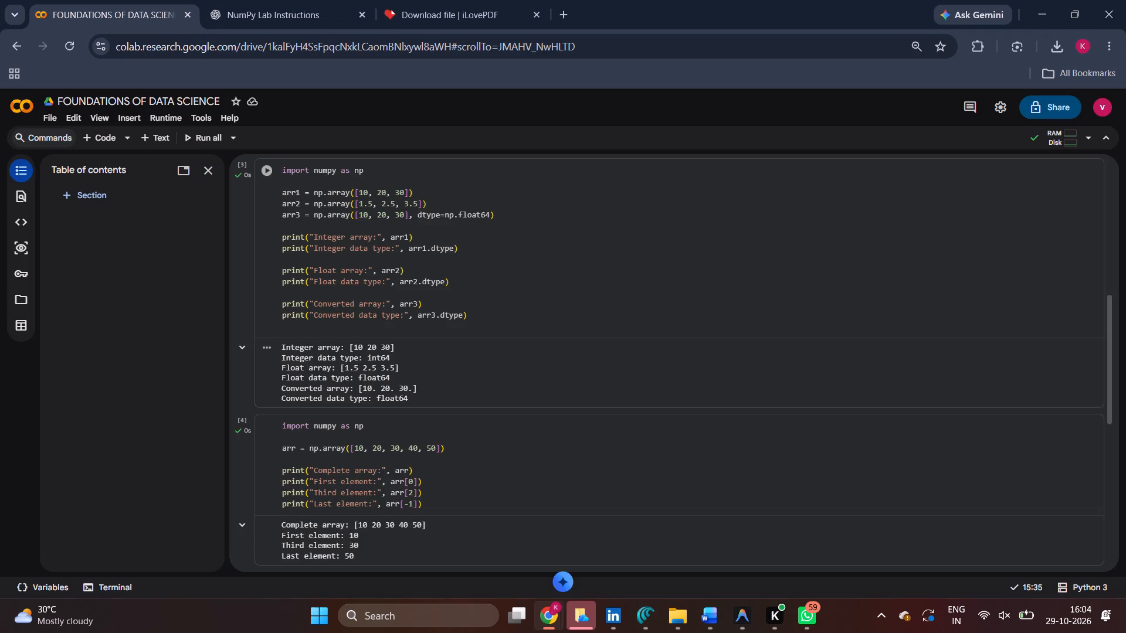
scroll(306, 372, "down", 3)
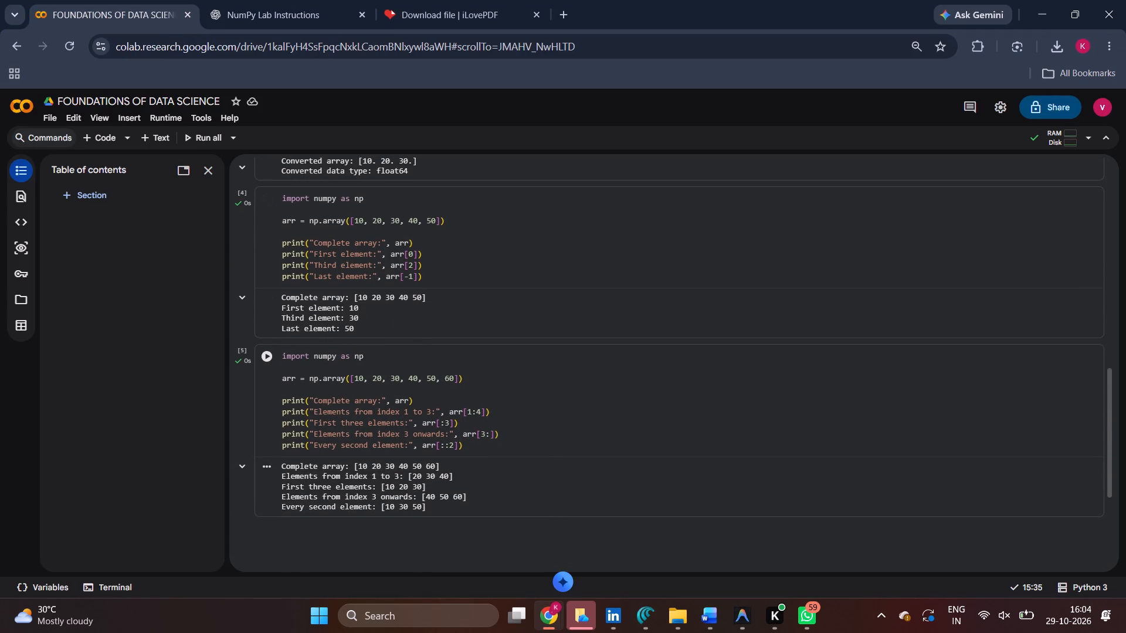
scroll(306, 372, "down", 2)
key("Print")
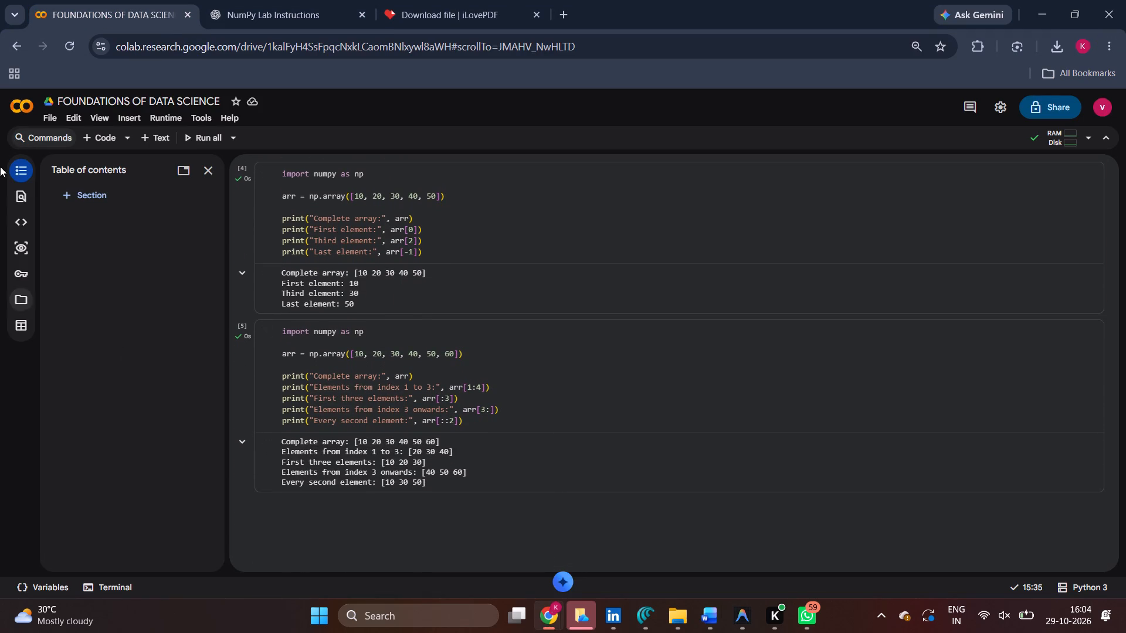
left_click_drag(0, 89, 1125, 216)
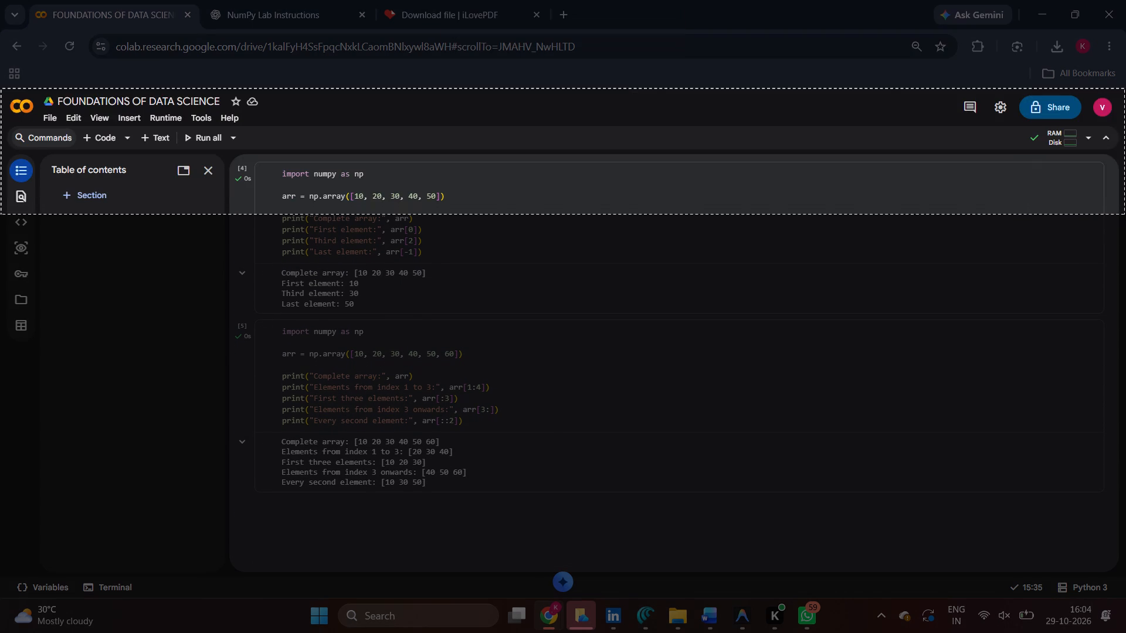
left_click_drag(1125, 216, 1125, 265)
key("alt+Tab")
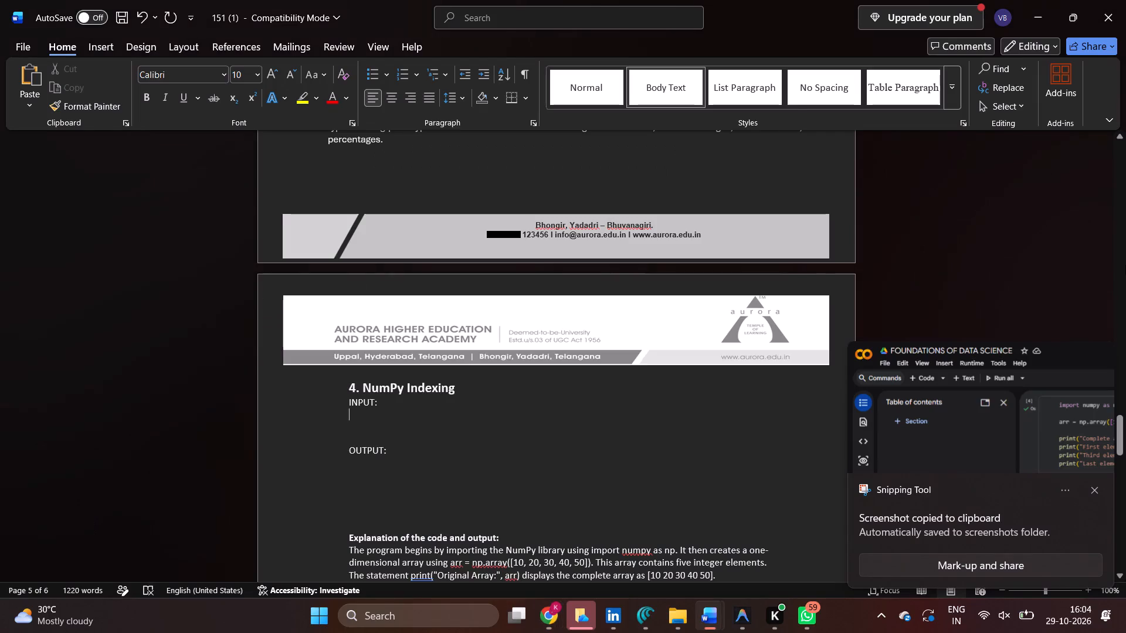
key("ctrl+v")
Capture the Colab indexing cell with its code and full output, and paste the snip under section 4's OUTPUT label in Word.
scroll(613, 457, "down", 1)
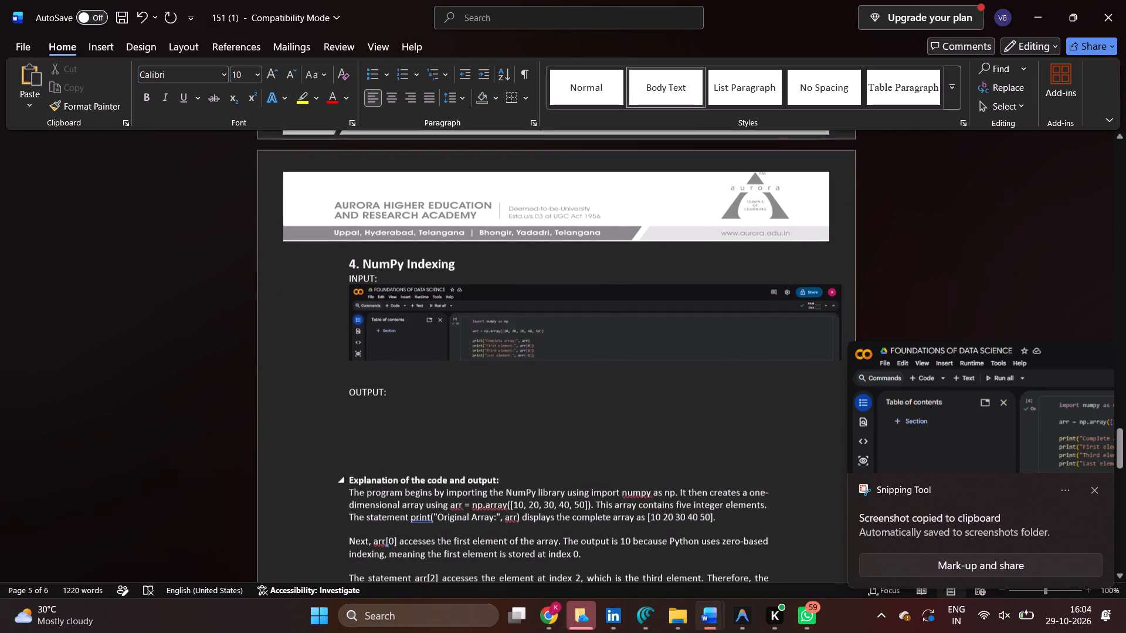
left_click(357, 392)
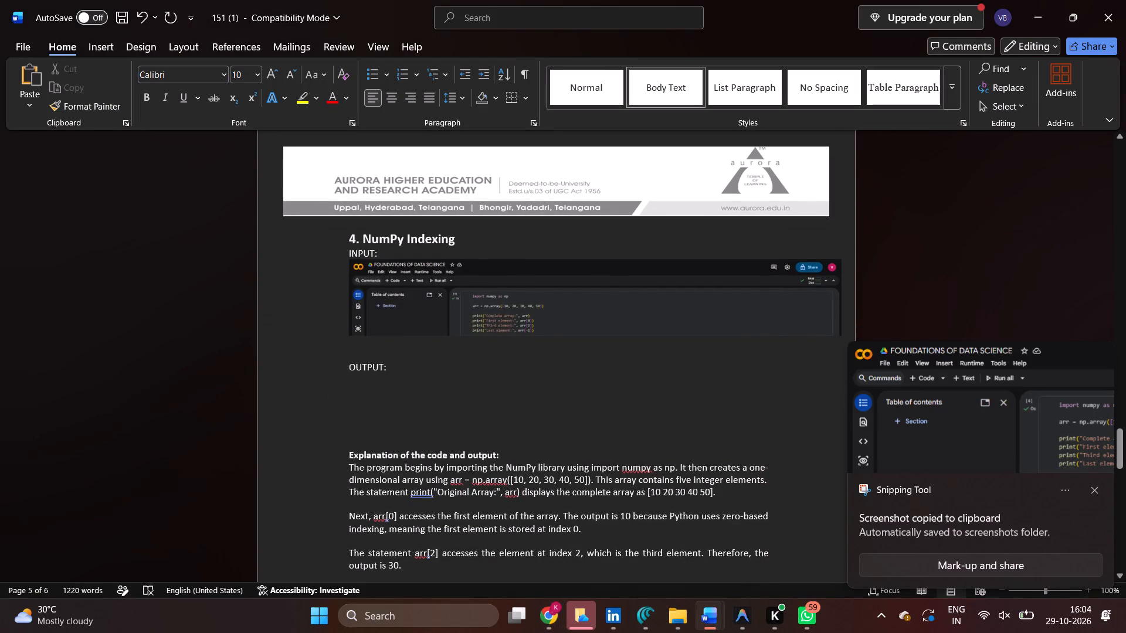
key("alt+Tab")
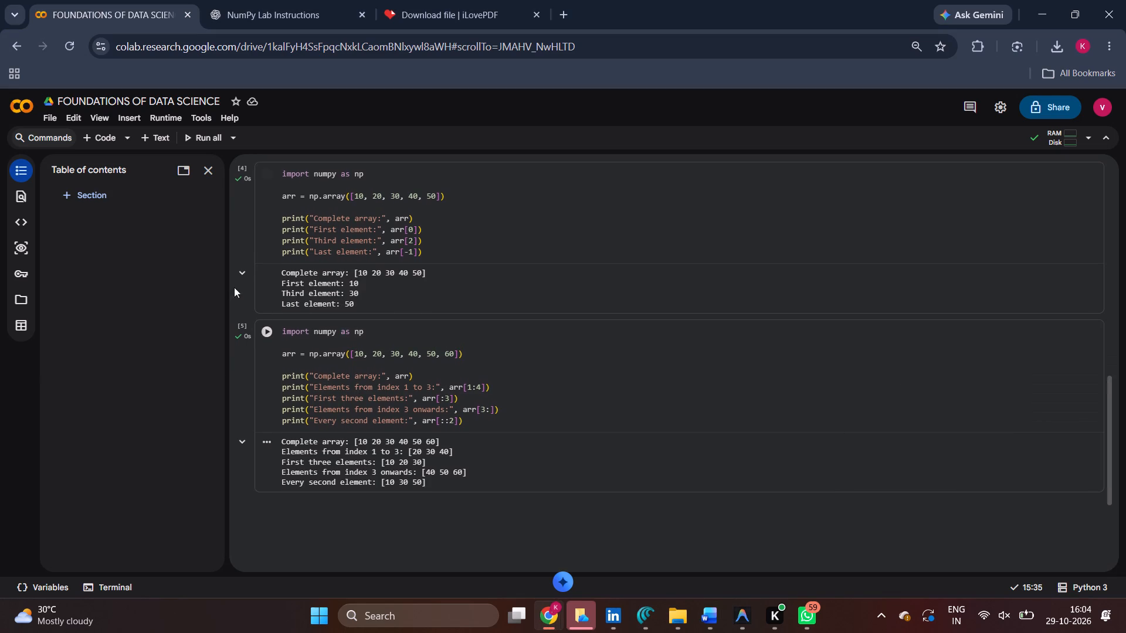
key("Print")
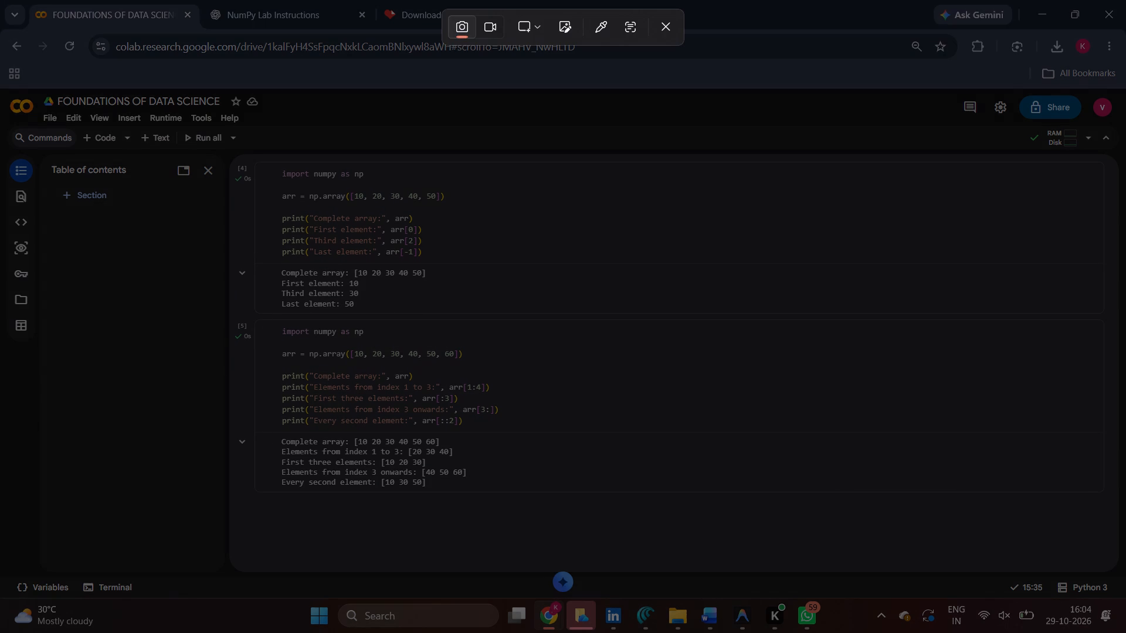
left_click_drag(2, 92, 1125, 309)
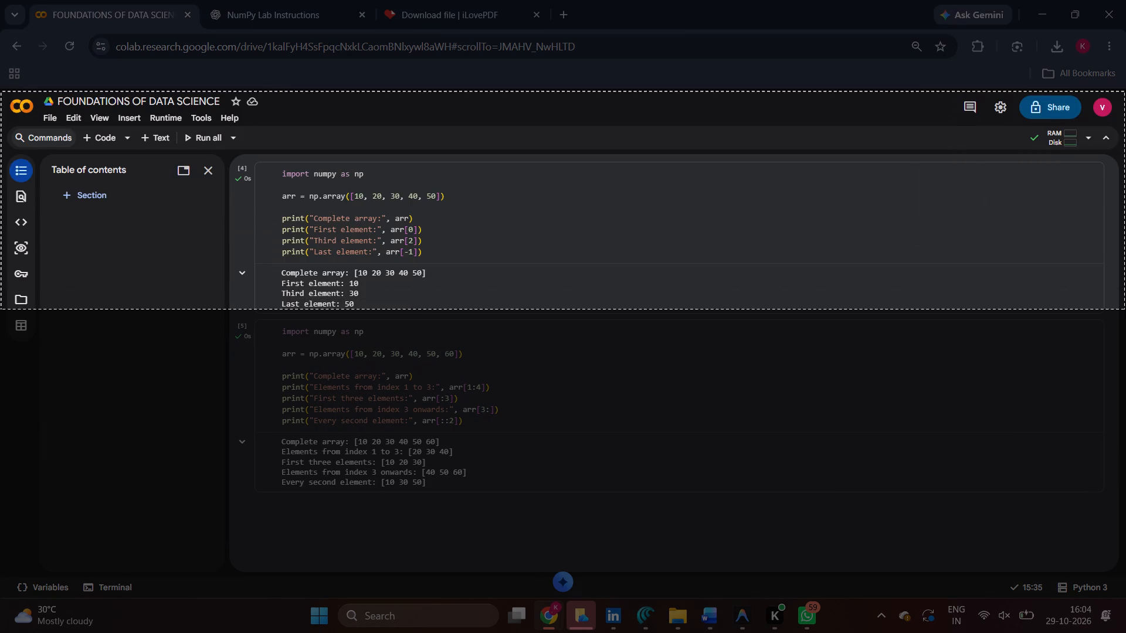
left_click_drag(1125, 309, 1125, 324)
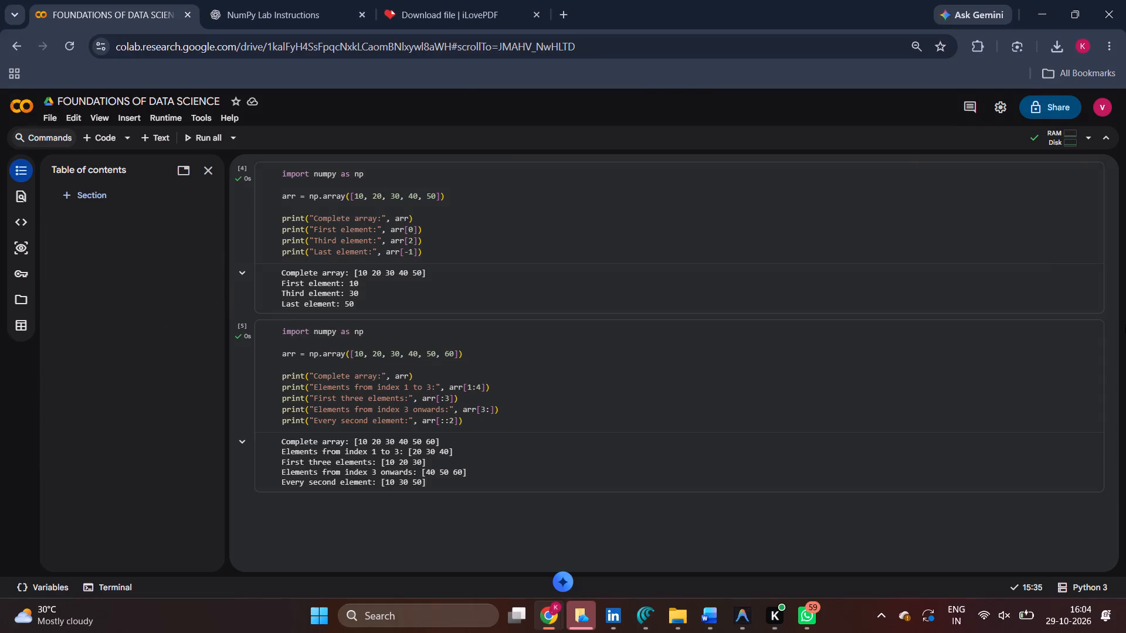
key("alt+Tab")
key("ctrl+v")
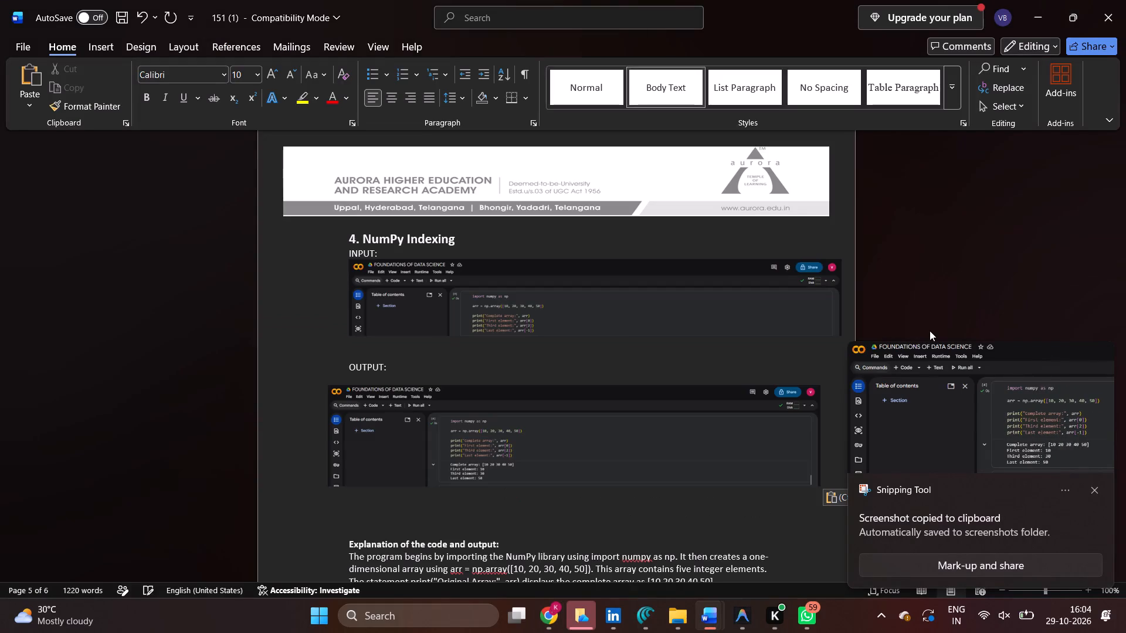
Delete section 4's old explanation paragraphs below the 'Explanation of the code and output:' heading and add a new line there.
scroll(675, 389, "down", 1)
scroll(443, 365, "down", 1)
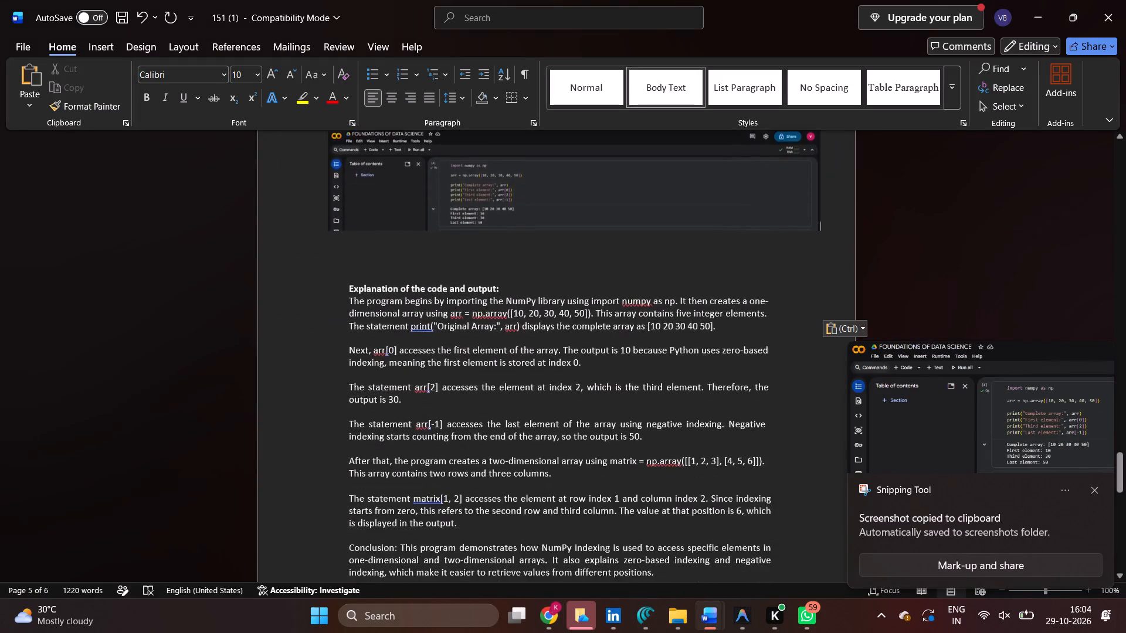
scroll(443, 365, "down", 1)
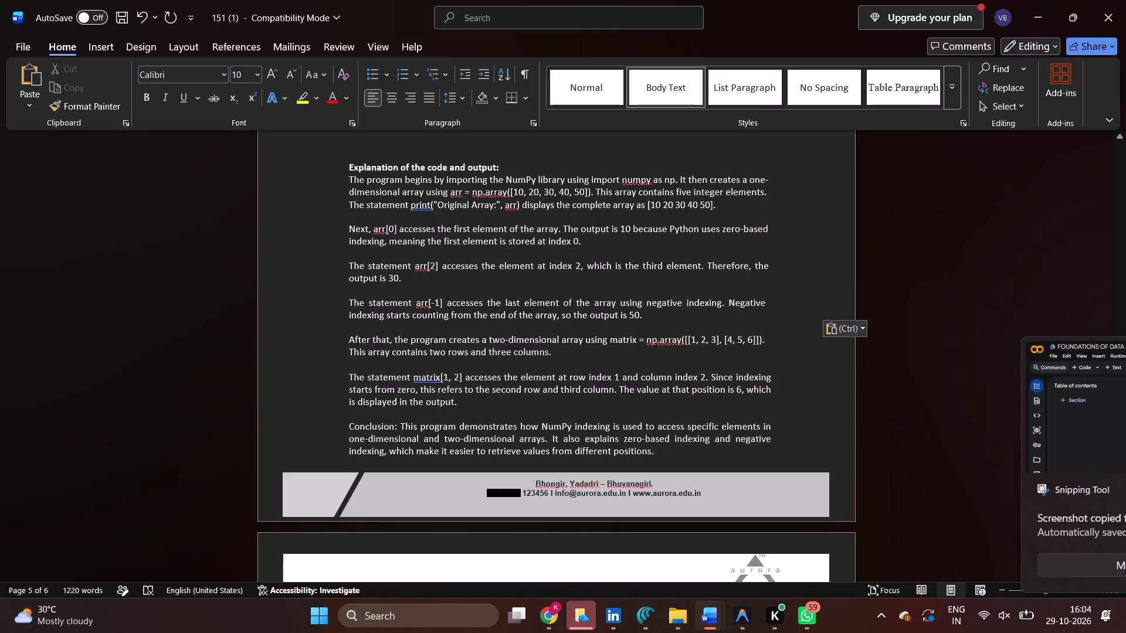
left_click_drag(663, 454, 350, 184)
scroll(350, 184, "up", 1)
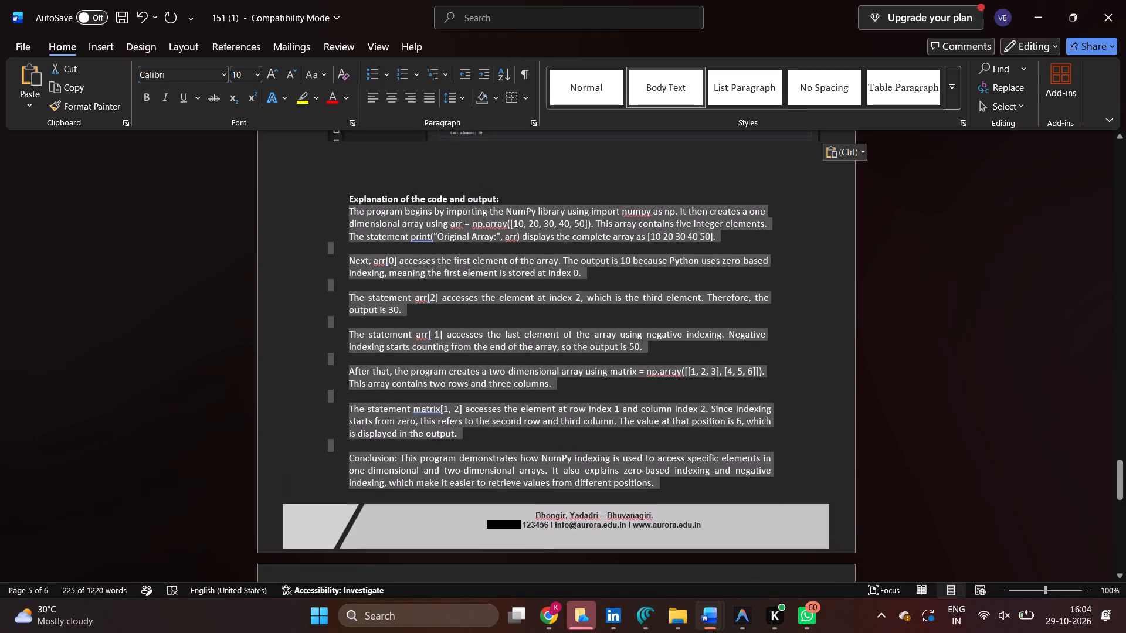
key("BackSpace")
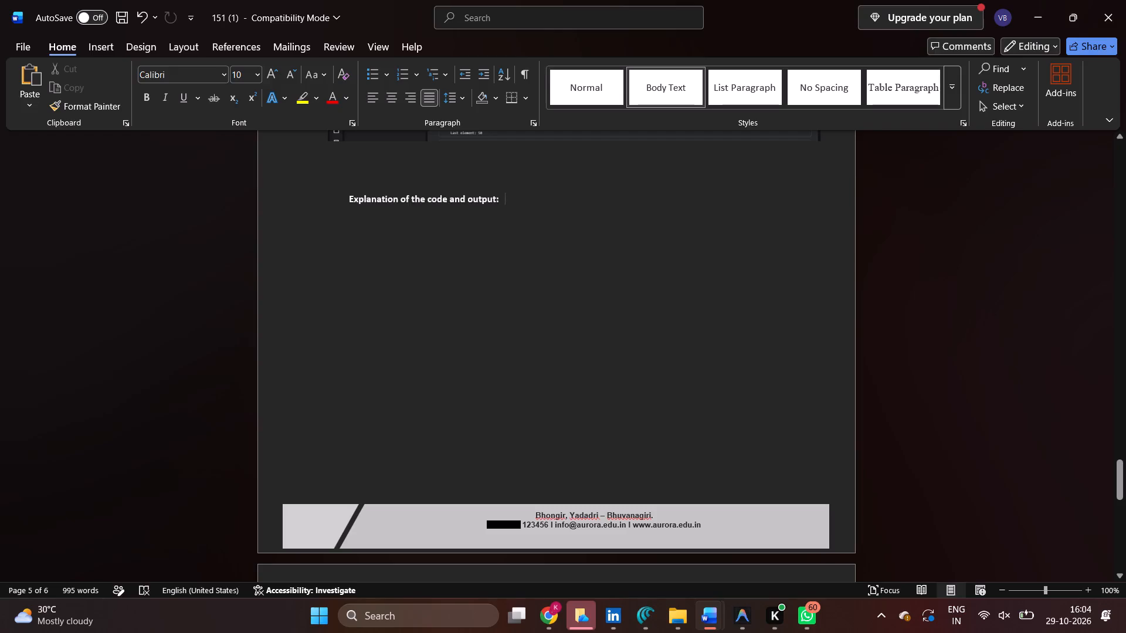
key("Return")
scroll(357, 218, "up", 1)
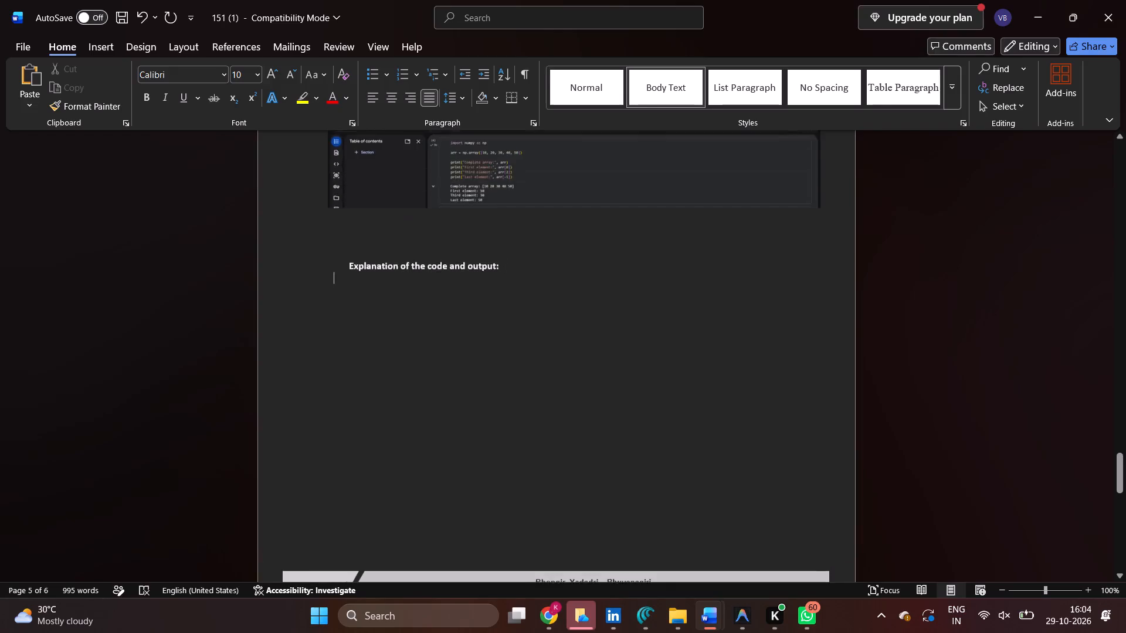
scroll(357, 218, "up", 2)
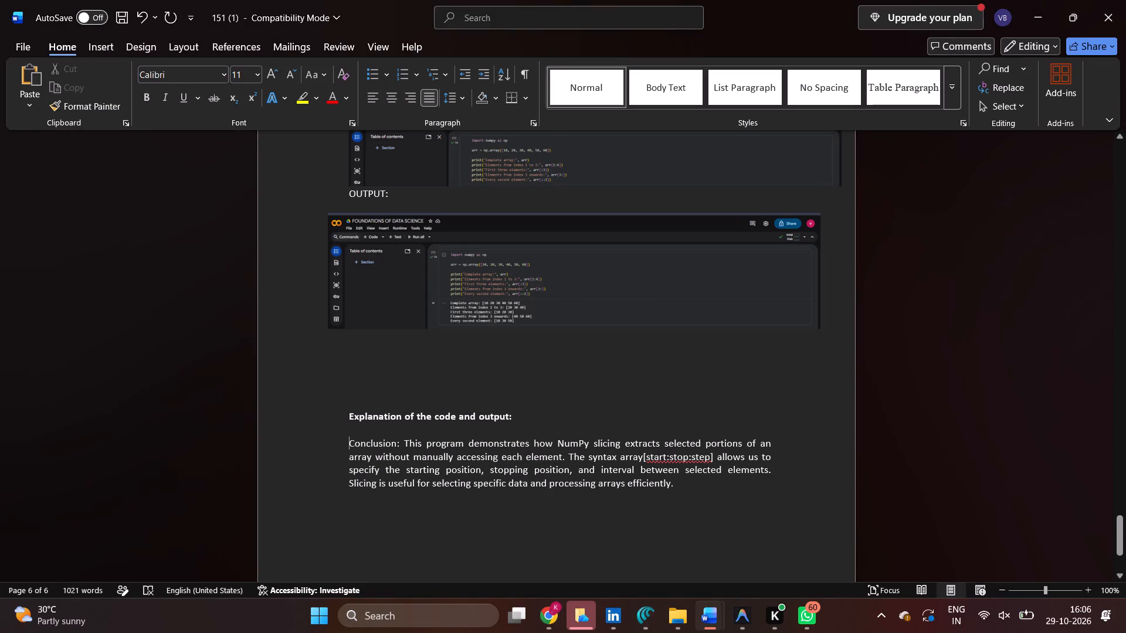
left_click_drag(673, 499, 372, 433)
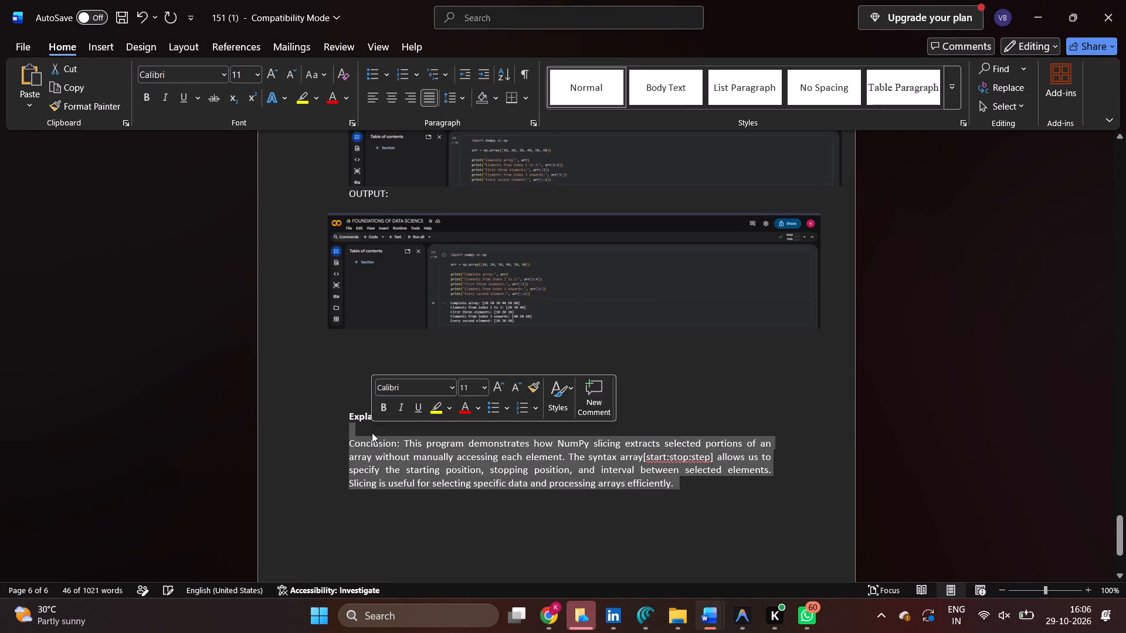
key("BackSpace")
key("ctrl+v")
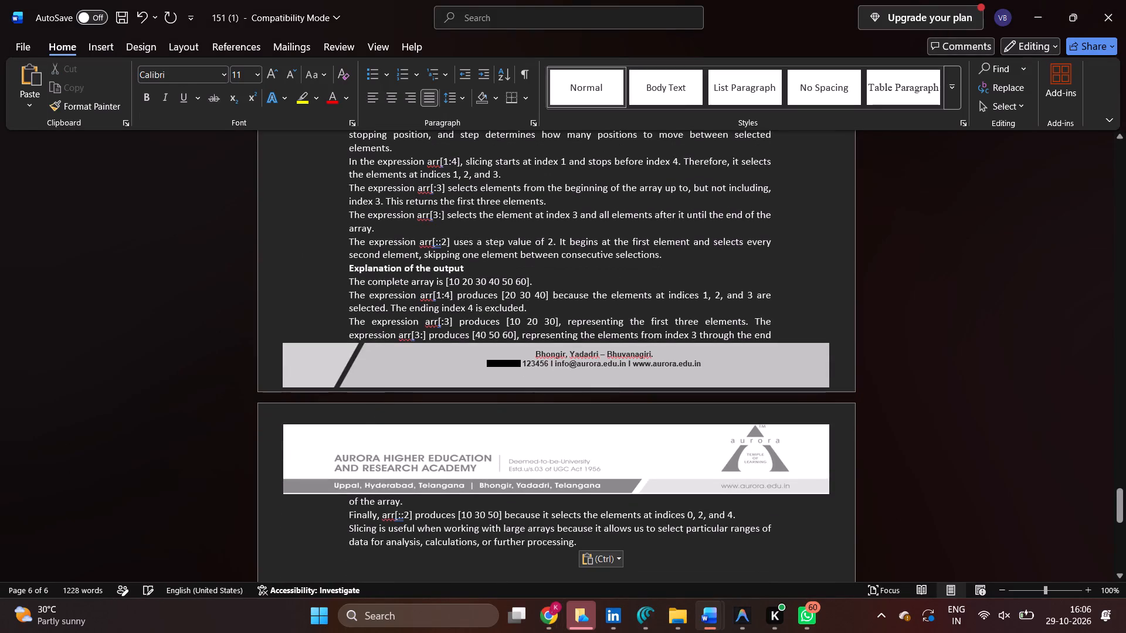
Set the font of section 5's entire pasted explanation, continuing onto the last page, to Aptos.
scroll(409, 393, "up", 1)
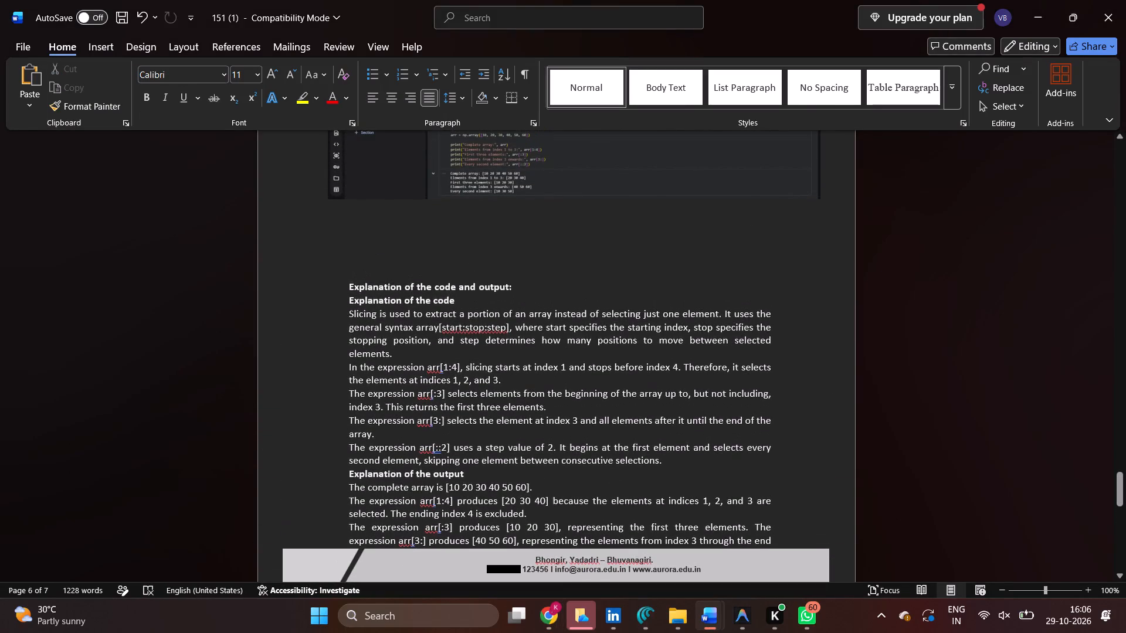
left_click_drag(347, 303, 636, 501)
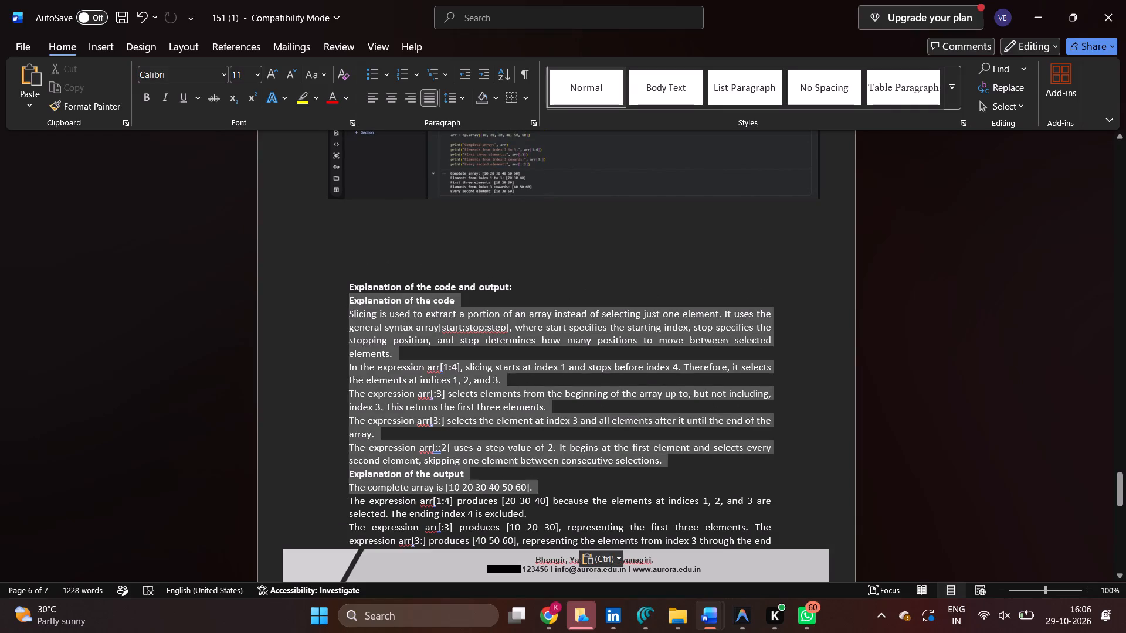
left_click_drag(636, 501, 771, 539)
scroll(771, 539, "down", 2)
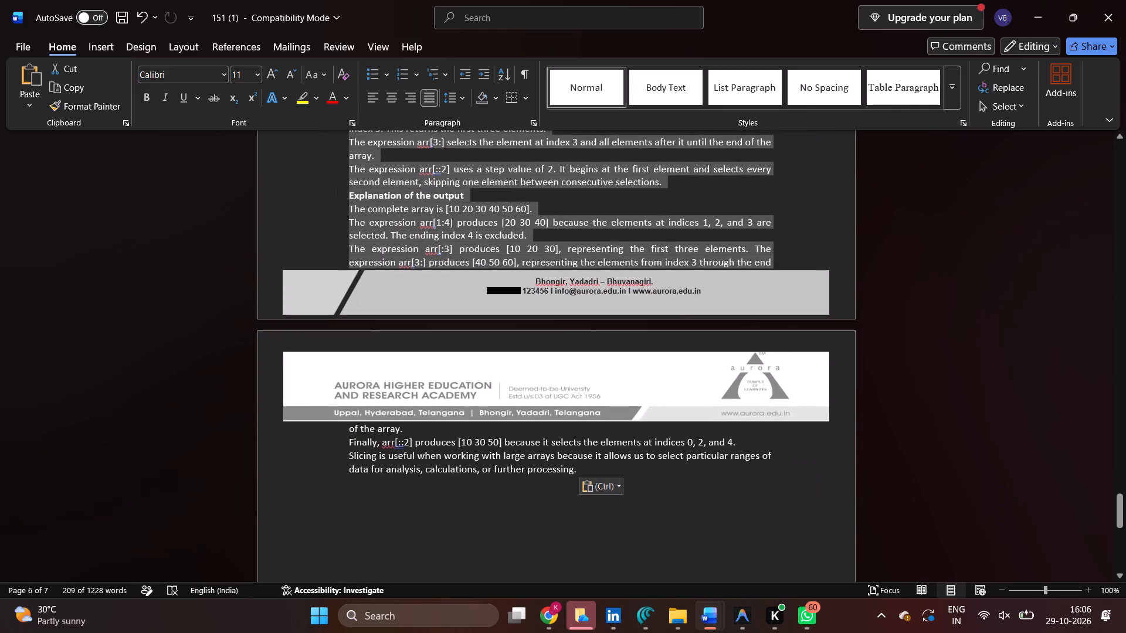
key("shift+Down")
key("shift+Down")
key("shift+Down")
key("shift+Down")
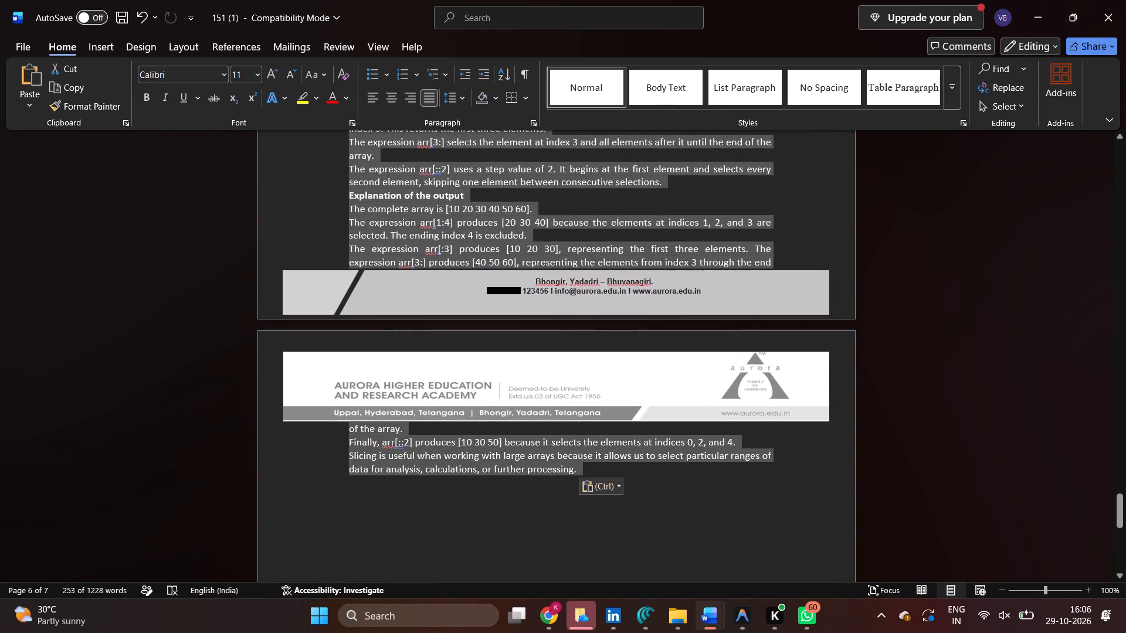
left_click(219, 72)
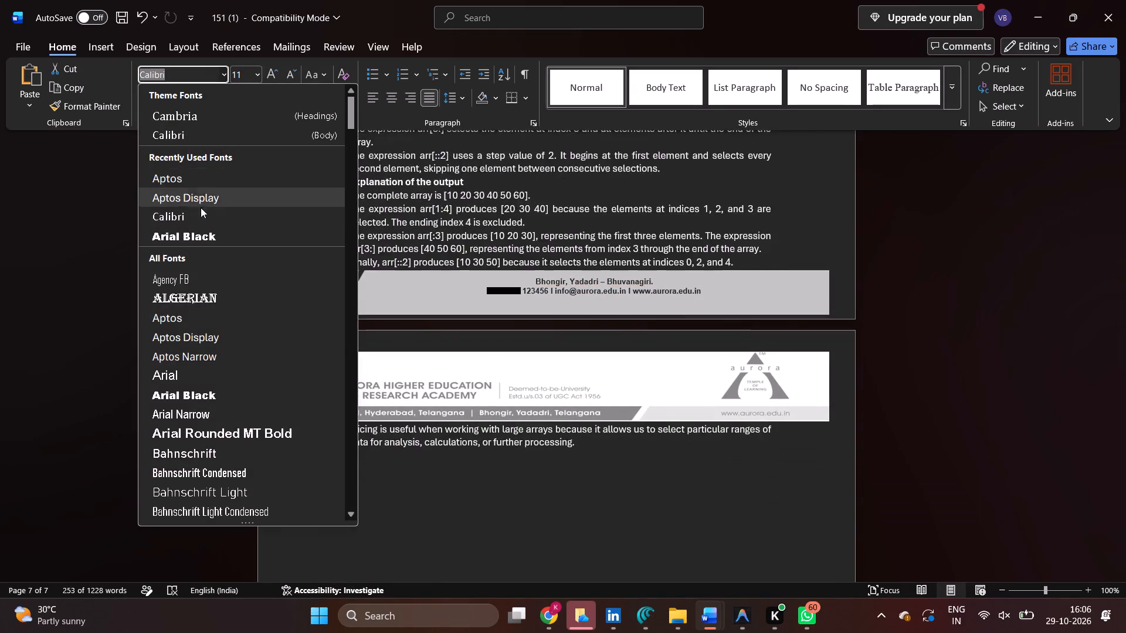
left_click(175, 314)
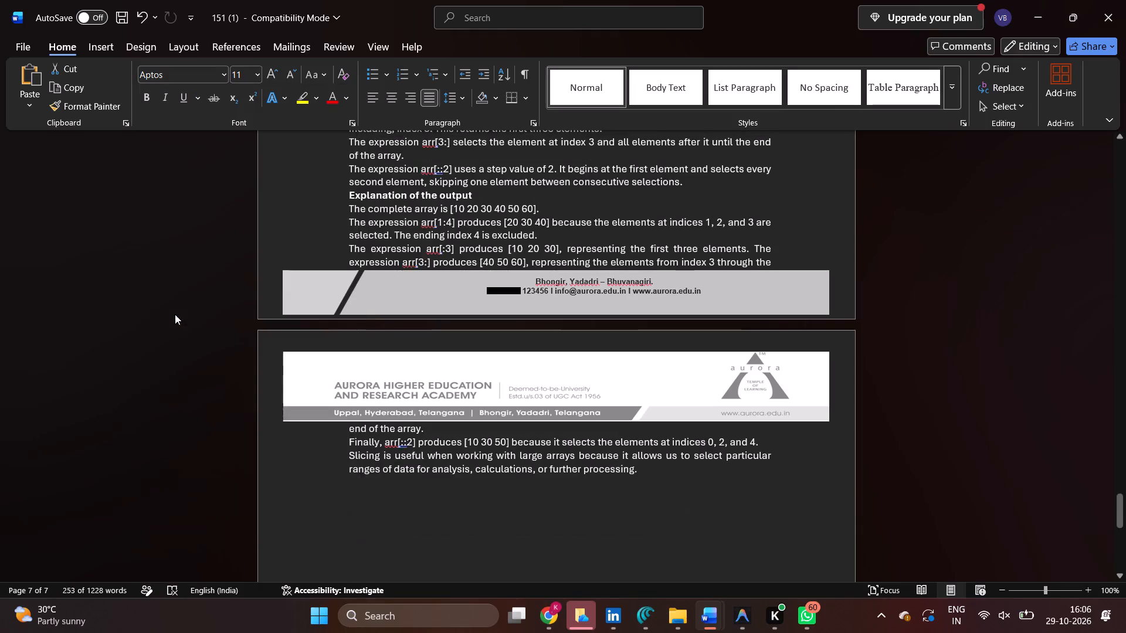
Insert three line breaks before 'end of the array.' in the output explanation's arr[3:] sentence at the page break.
left_click(779, 262)
key("Return")
key("Return")
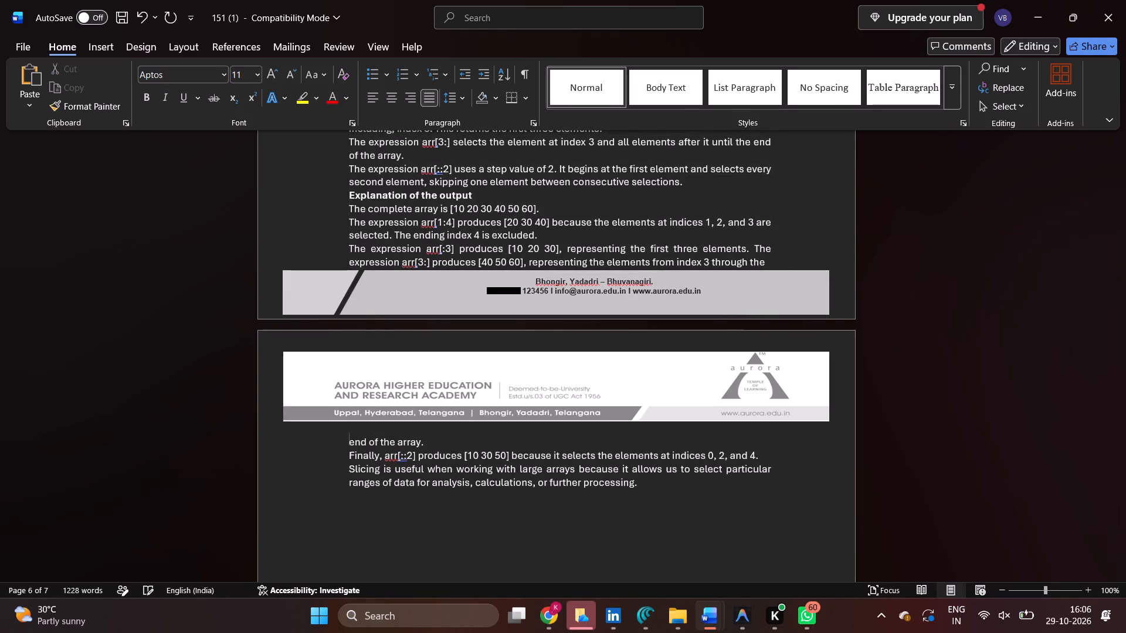
key("Return")
Insert three line breaks after 'The ending index 4 is excluded.' to move the arr[:3] output paragraph onto the last page.
scroll(779, 262, "up", 1)
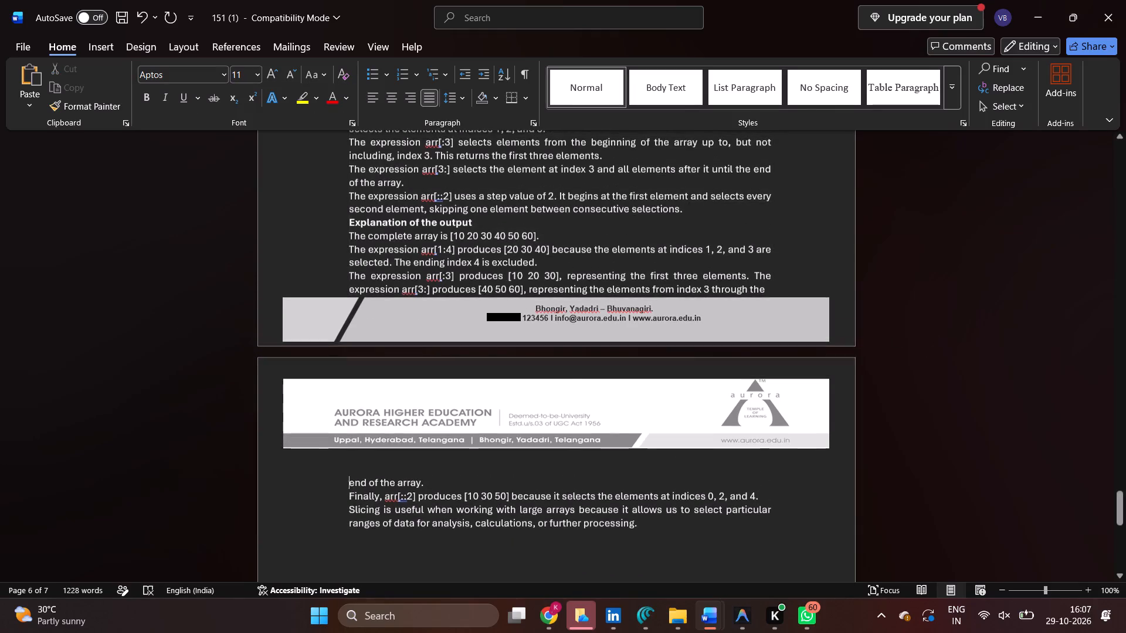
scroll(779, 262, "up", 1)
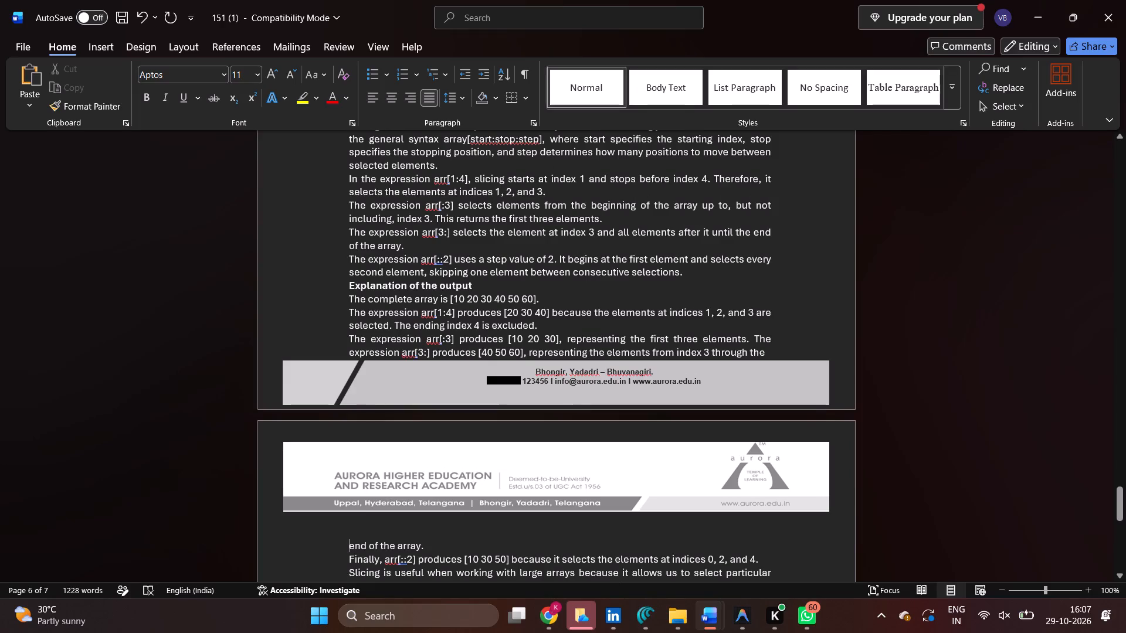
left_click(541, 326)
key("Return")
key("Return")
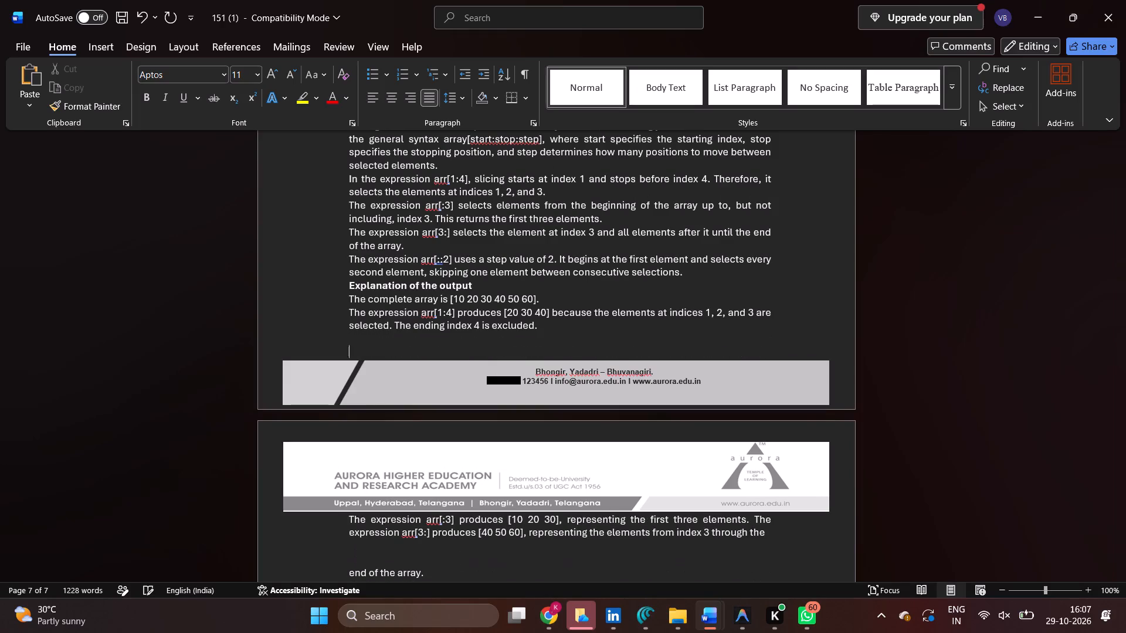
key("Return")
Set section 5's 'Explanation of the code and output:' heading to font size 16.
scroll(541, 326, "right", 1)
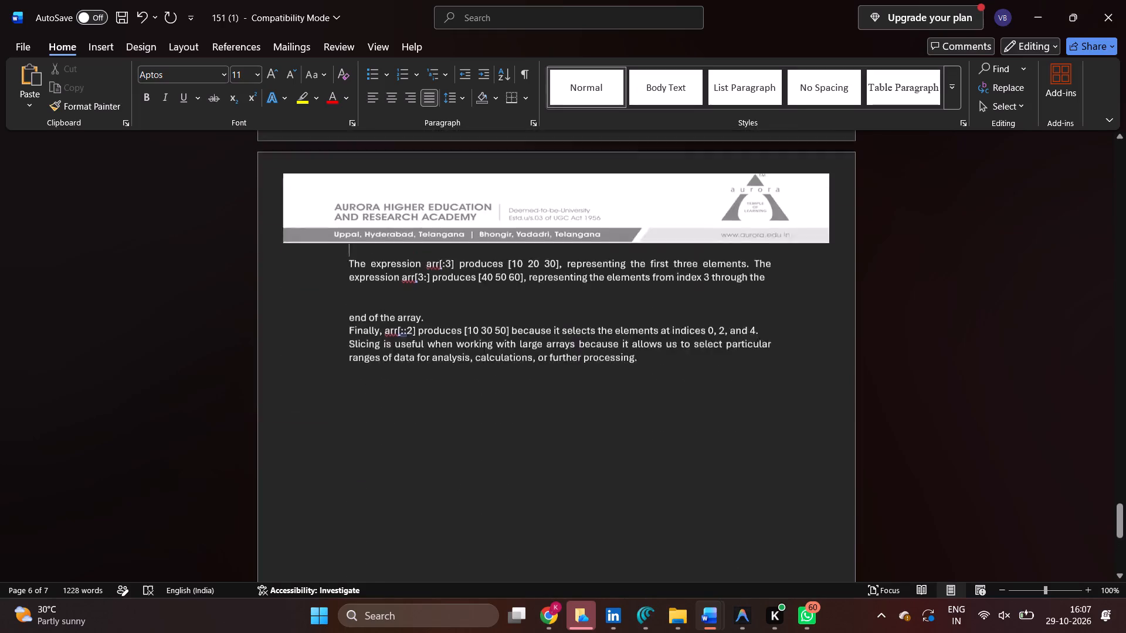
scroll(541, 326, "right", 1)
scroll(541, 326, "up", 3)
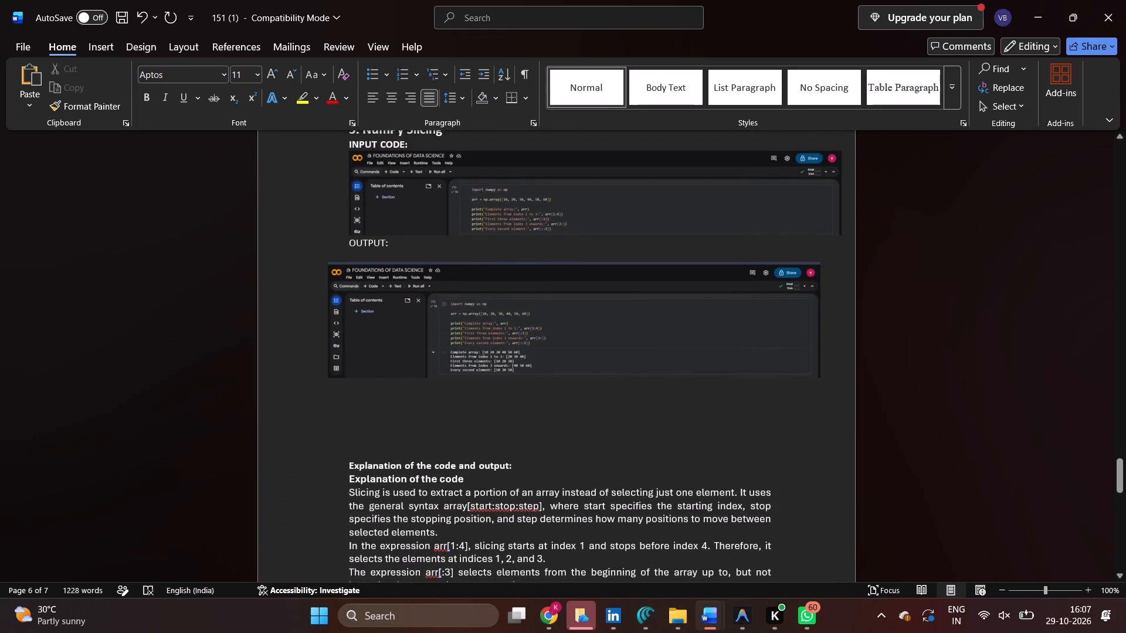
left_click_drag(527, 465, 362, 465)
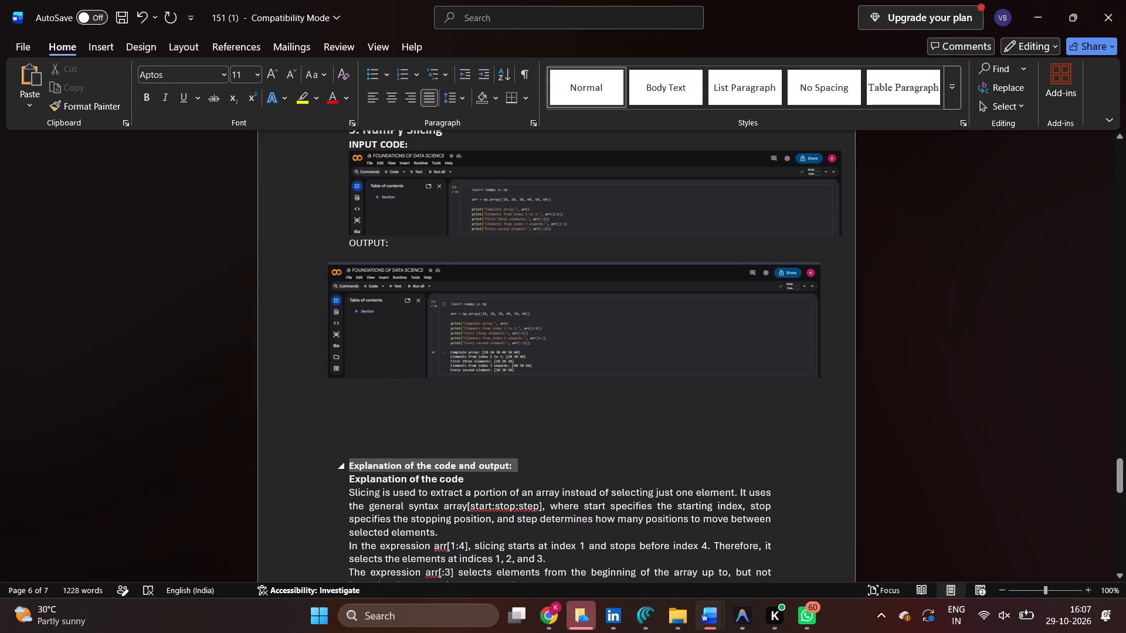
left_click_drag(362, 465, 355, 466)
left_click(245, 76)
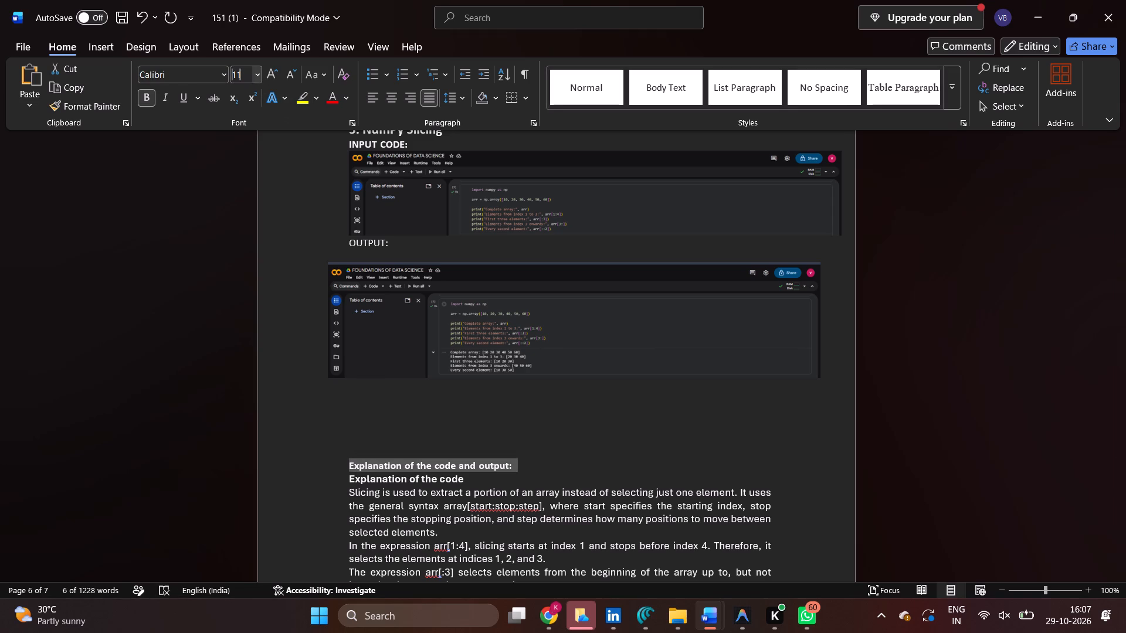
left_click(257, 77)
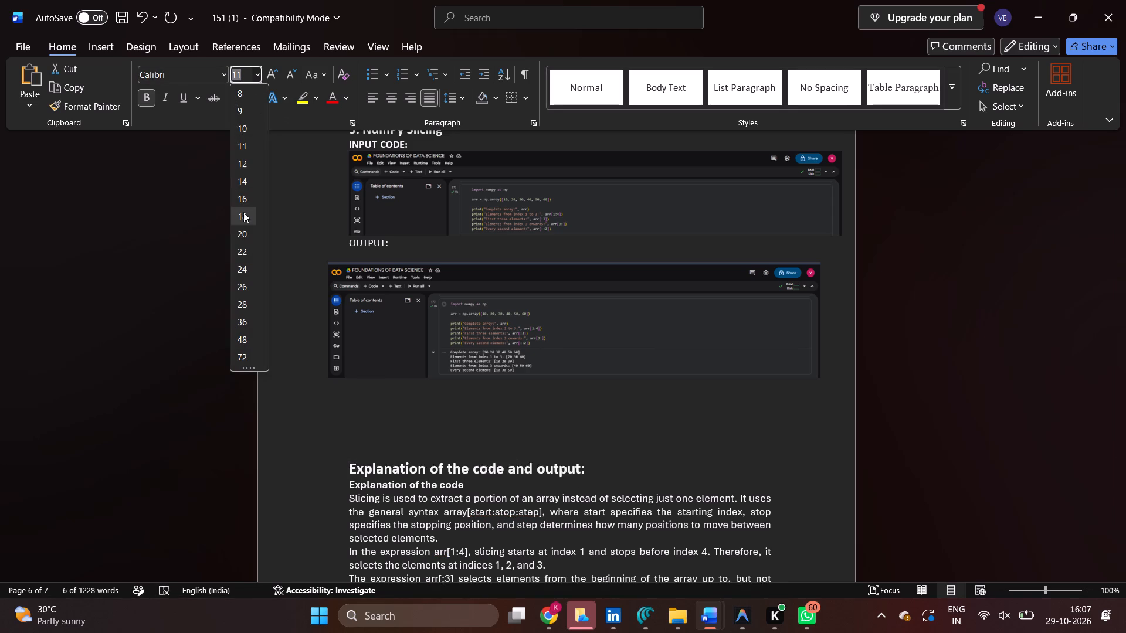
left_click(244, 199)
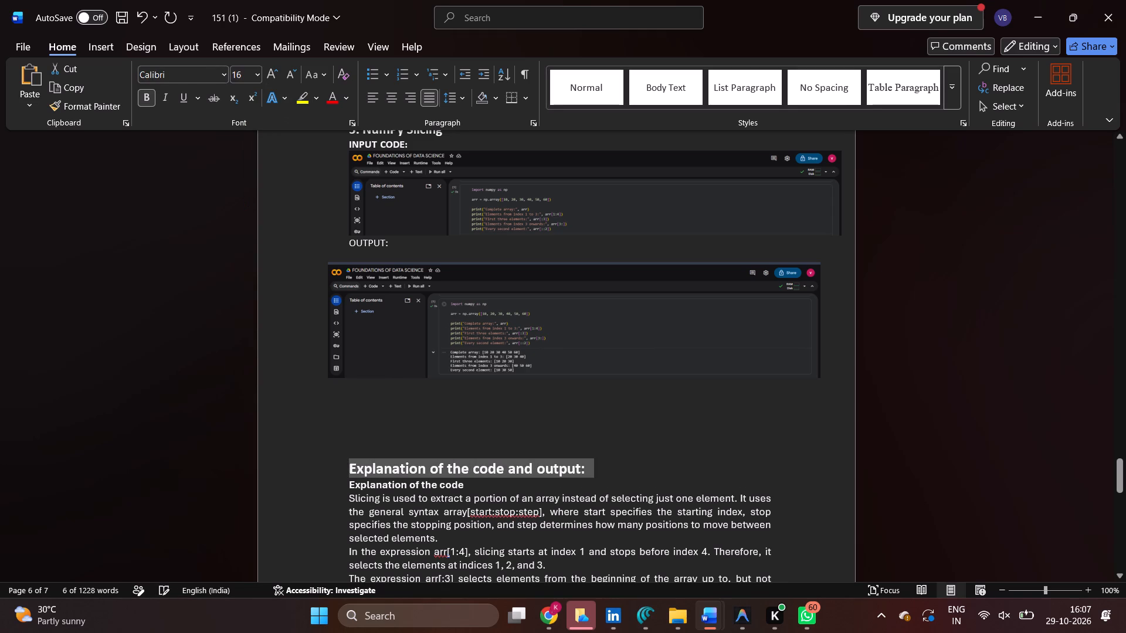
left_click(962, 348)
Remove one blank line above section 5's 'Explanation of the code and output:' heading and add one below it.
left_click(420, 435)
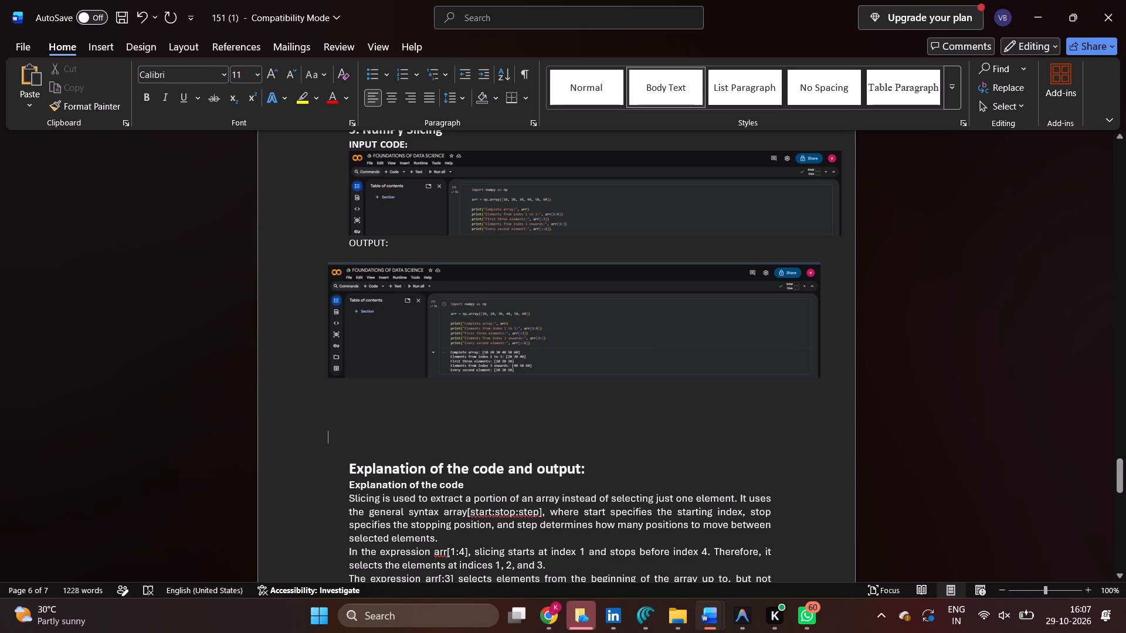
key("BackSpace")
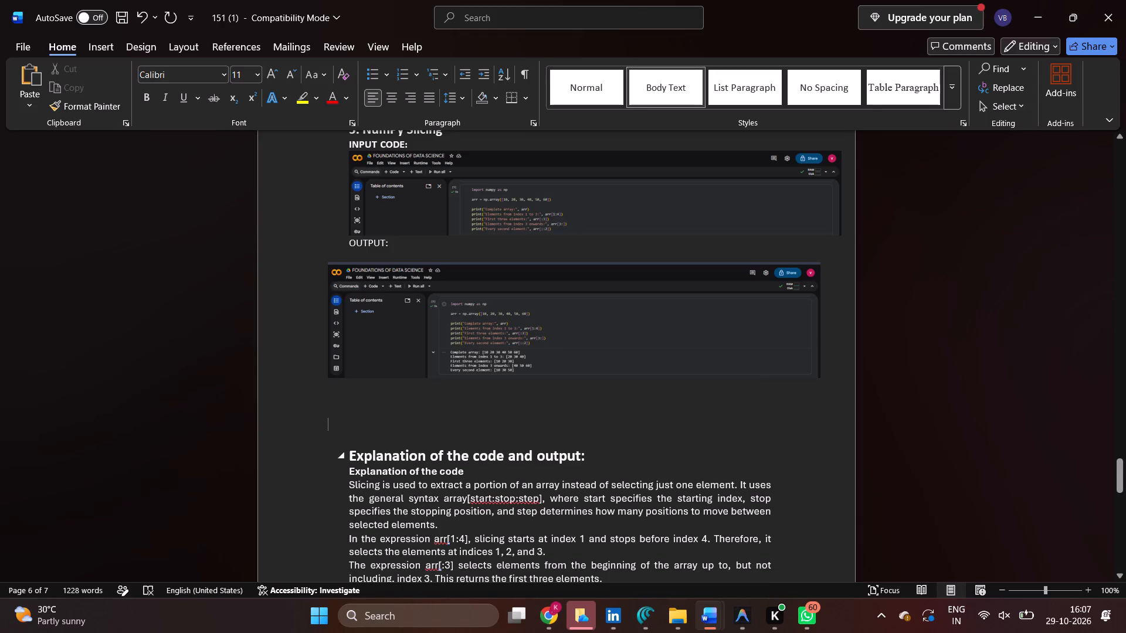
left_click(586, 457)
key("Return")
Set the 'Explanation of the code and output:' heading in the NumPy indexing section to font size 16.
scroll(586, 457, "down", 1)
scroll(586, 457, "up", 1)
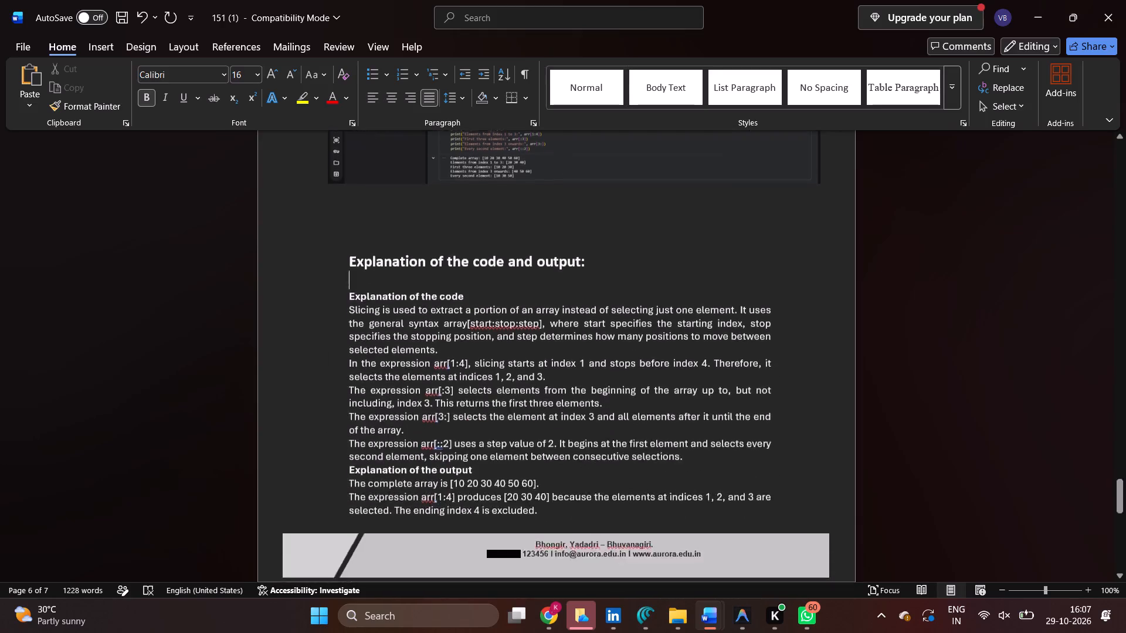
scroll(586, 457, "up", 2)
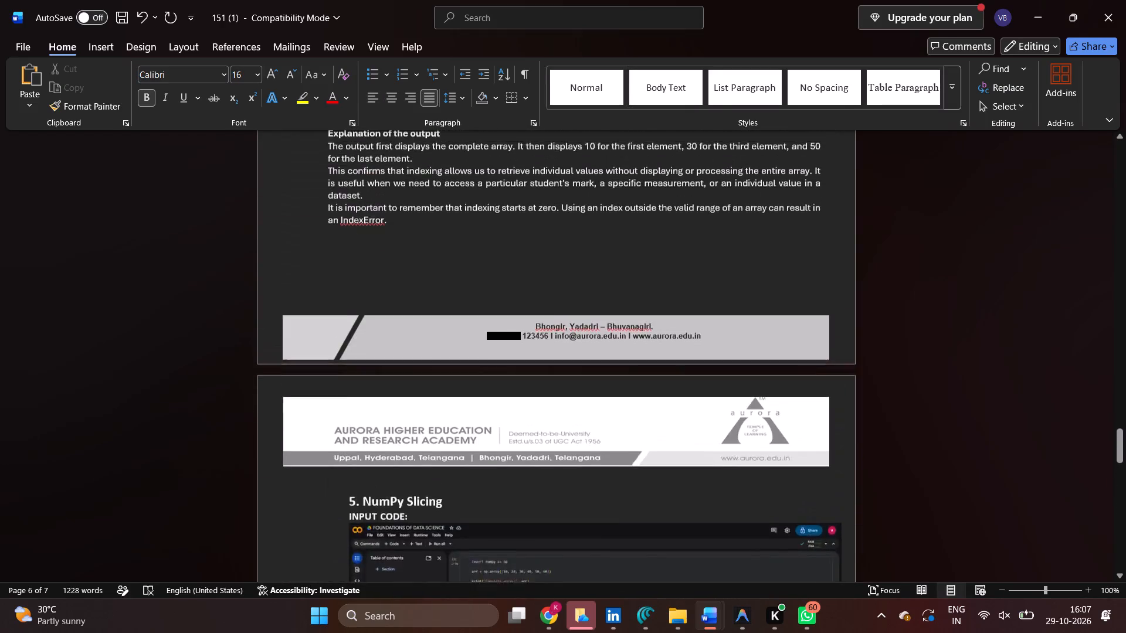
scroll(586, 457, "up", 2)
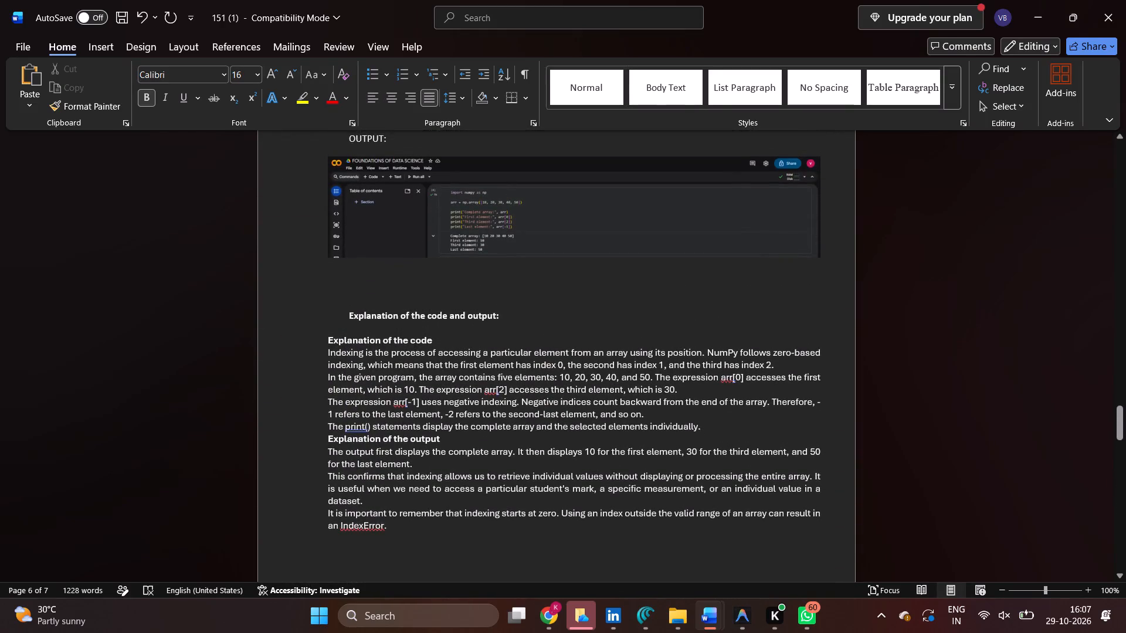
left_click_drag(527, 305, 470, 326)
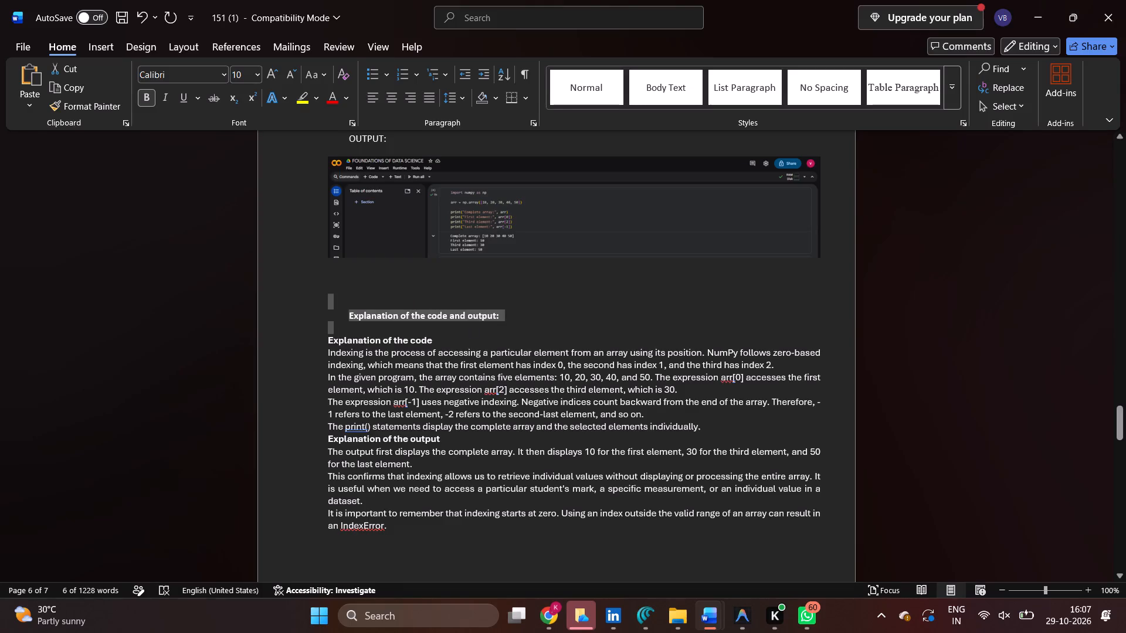
left_click_drag(257, 69, 236, 205)
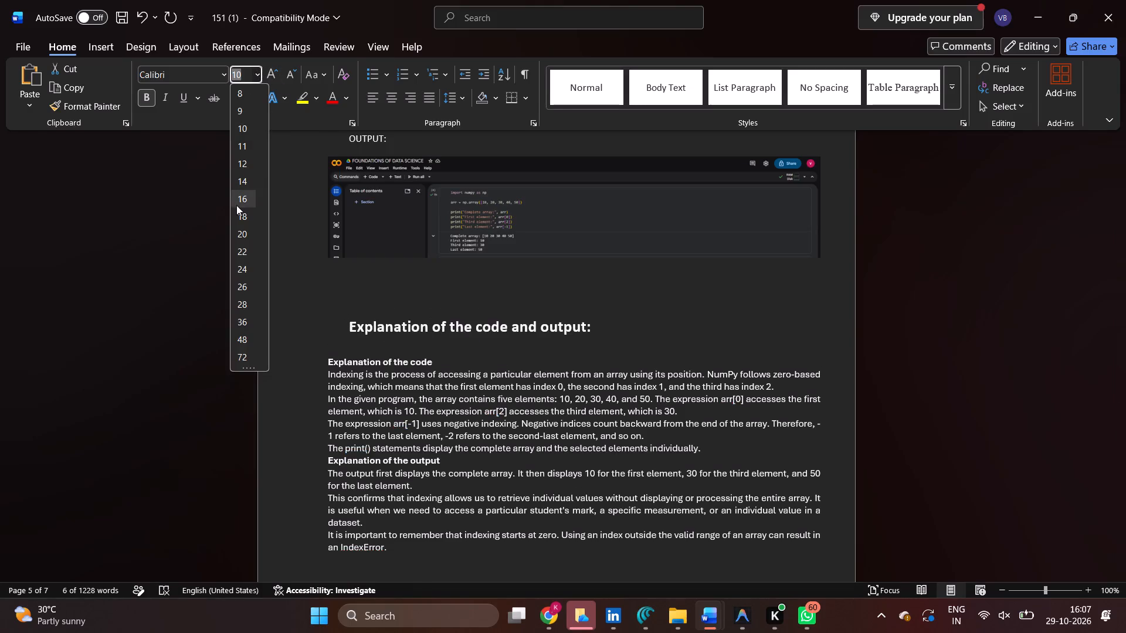
left_click_drag(236, 205, 237, 203)
left_click(237, 203)
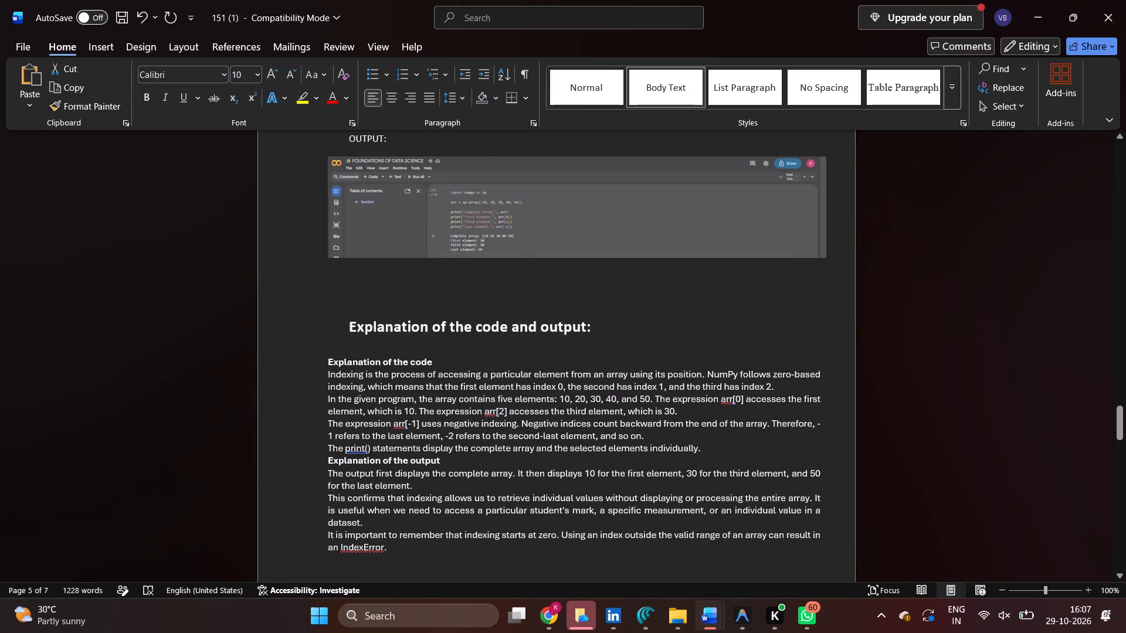
Set the 'Explanation of the code and output' heading in the NumPy Data Types section to font size 16.
scroll(650, 314, "up", 6)
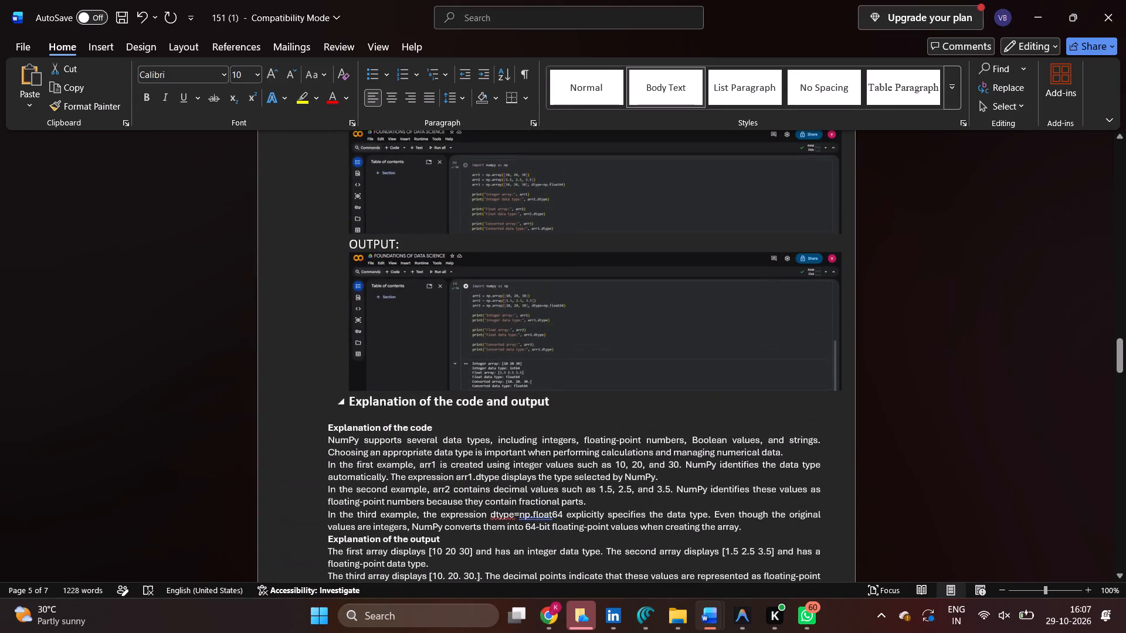
left_click_drag(547, 398, 370, 400)
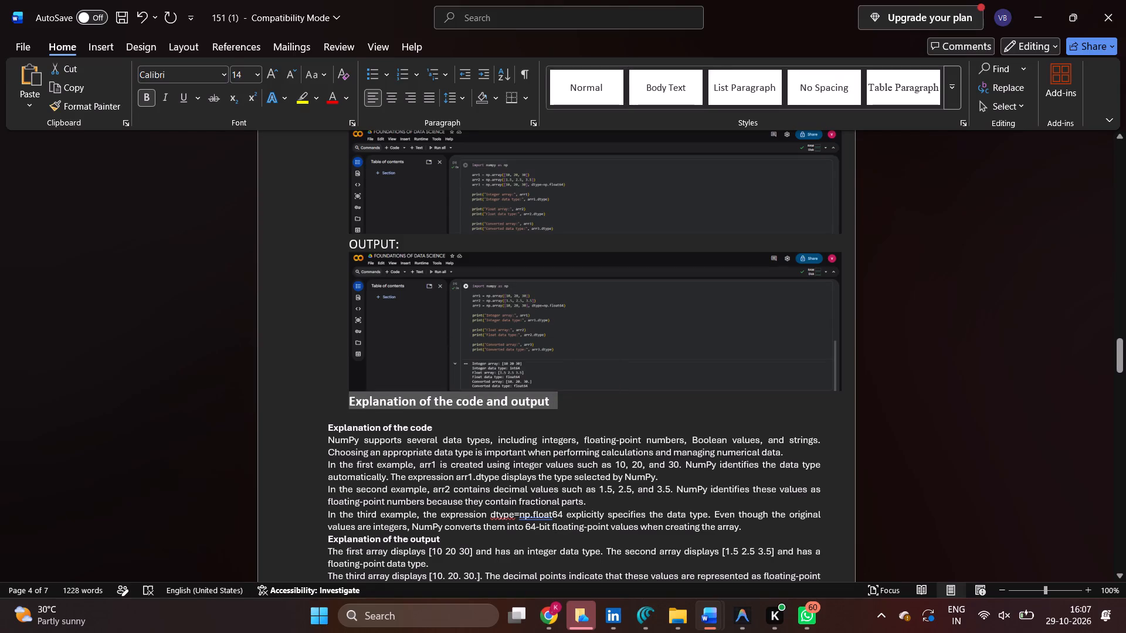
left_click(250, 71)
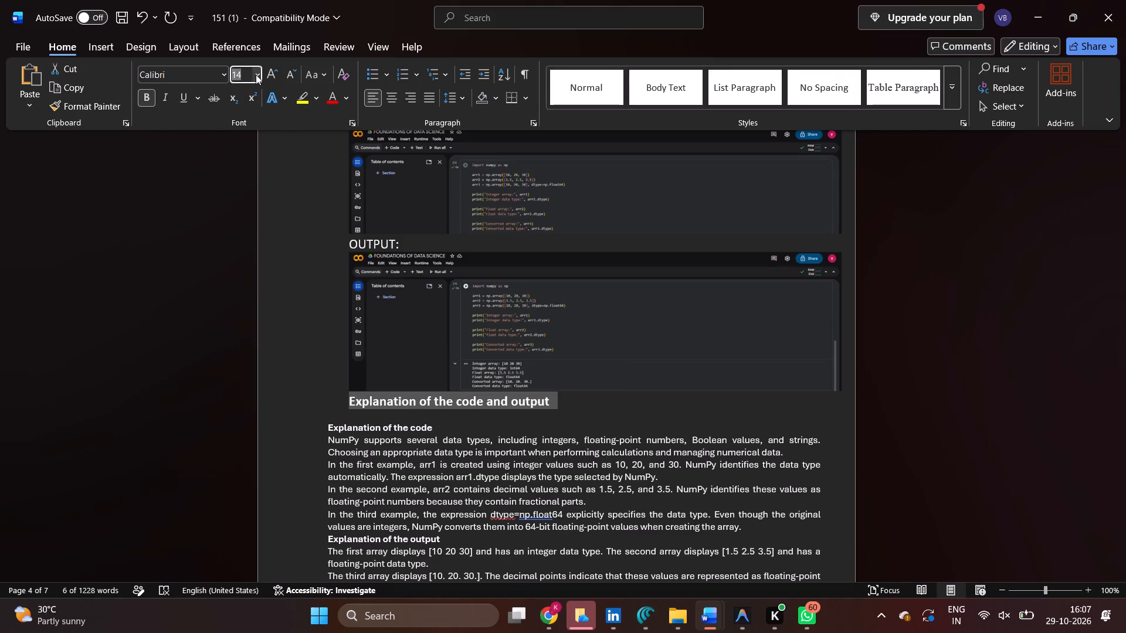
left_click(256, 74)
left_click(242, 196)
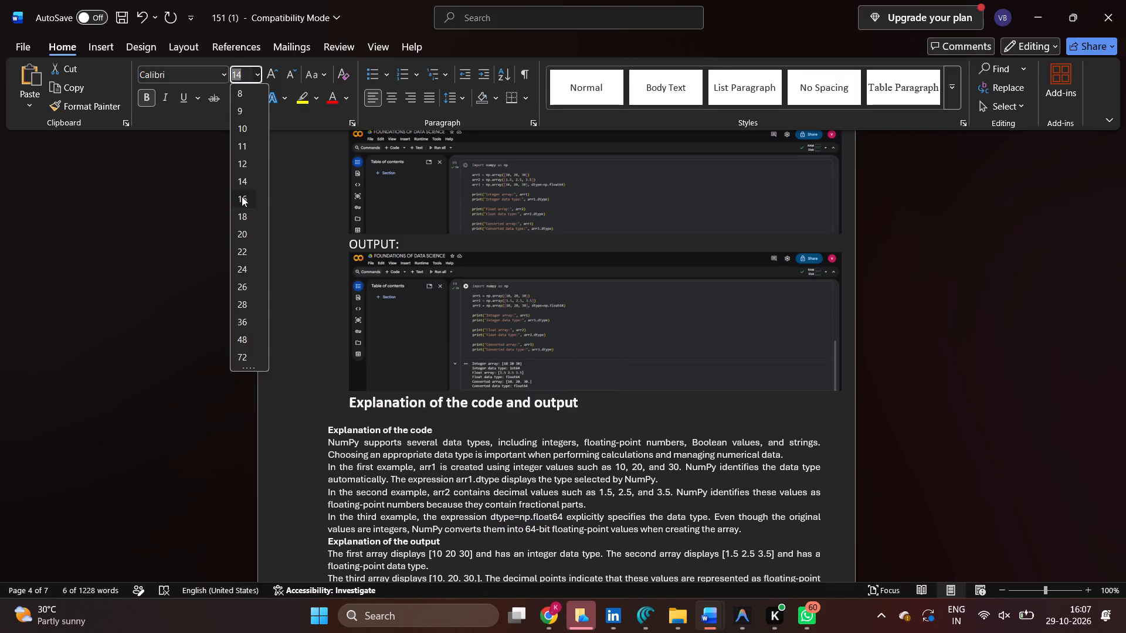
Add a blank line below the 'Explanation of the code' and 'Explanation of the output' subheadings in the NumPy Data Types section.
scroll(694, 305, "down", 1)
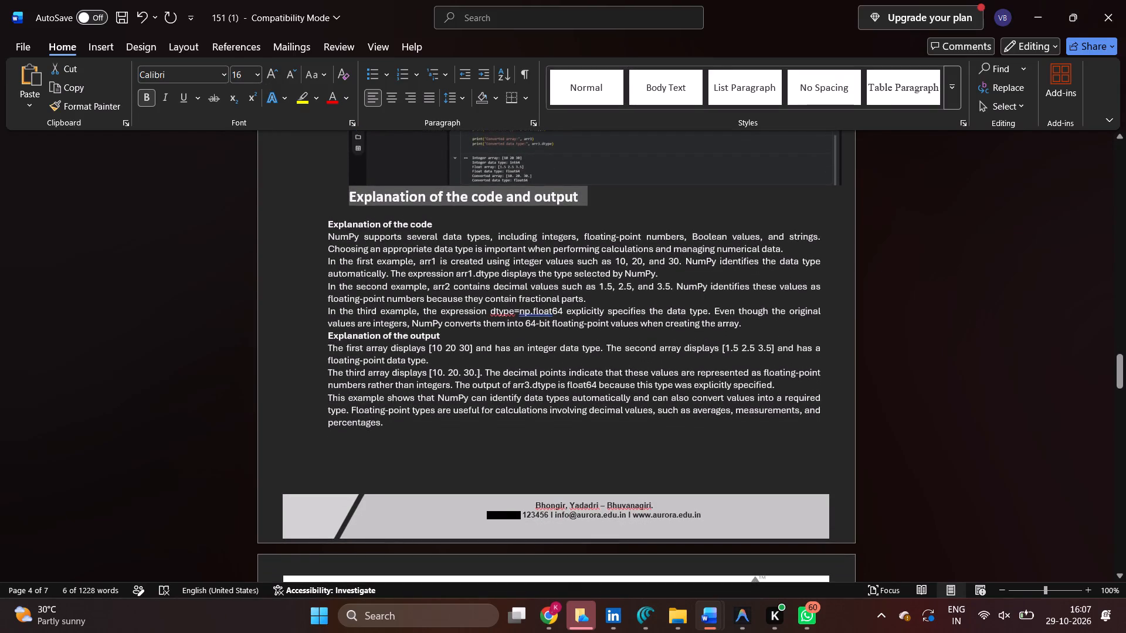
left_click(438, 223)
key("Return")
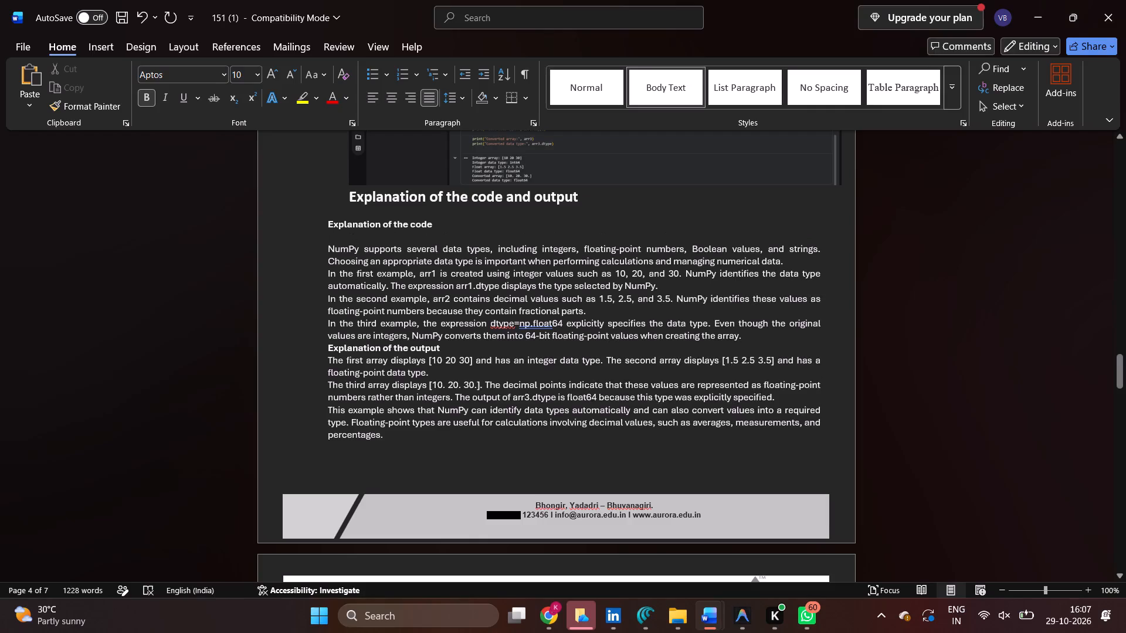
left_click(445, 345)
key("Return")
Add a blank line below the 'Explanation of the code' and 'Explanation of the output' subheadings in the NumPy Indexing section.
scroll(445, 345, "down", 4)
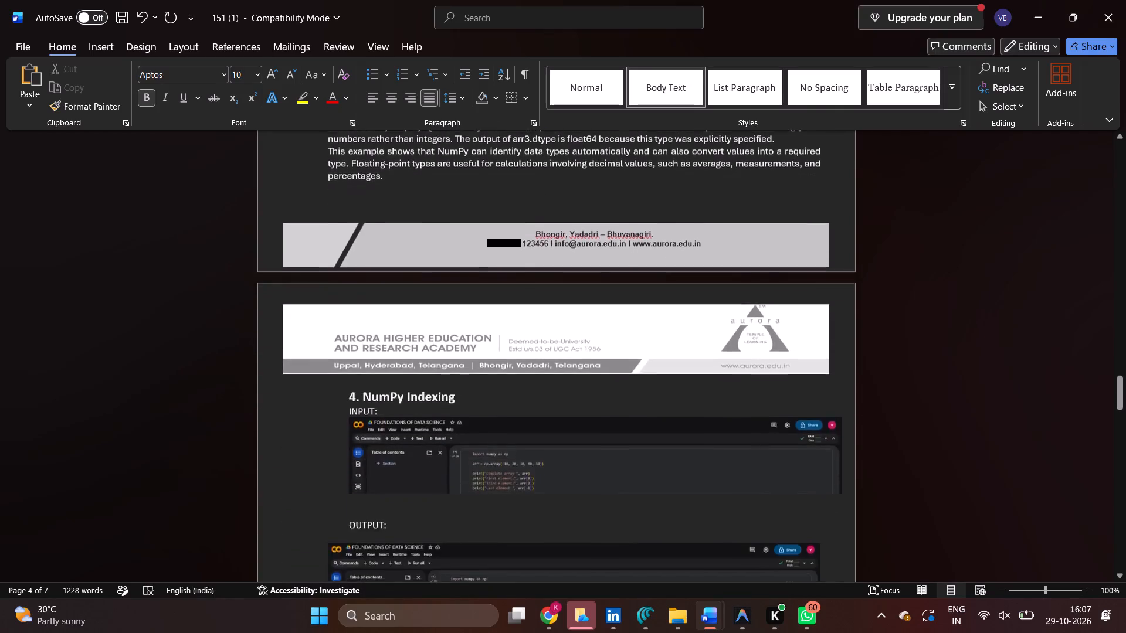
scroll(445, 345, "down", 2)
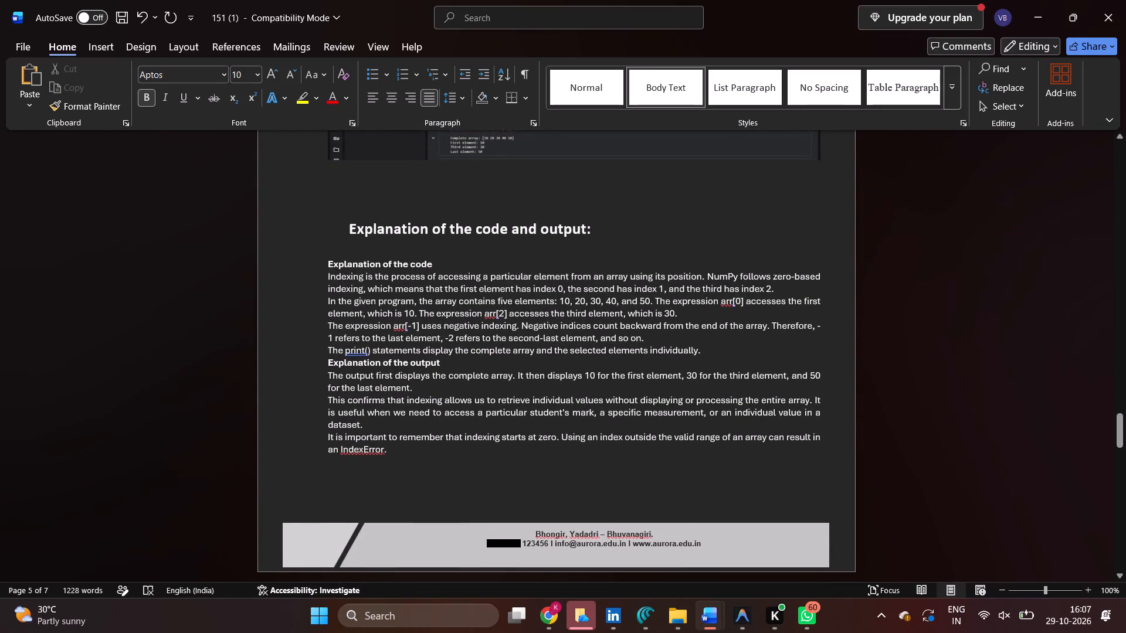
left_click(439, 267)
key("Return")
scroll(439, 267, "down", 1)
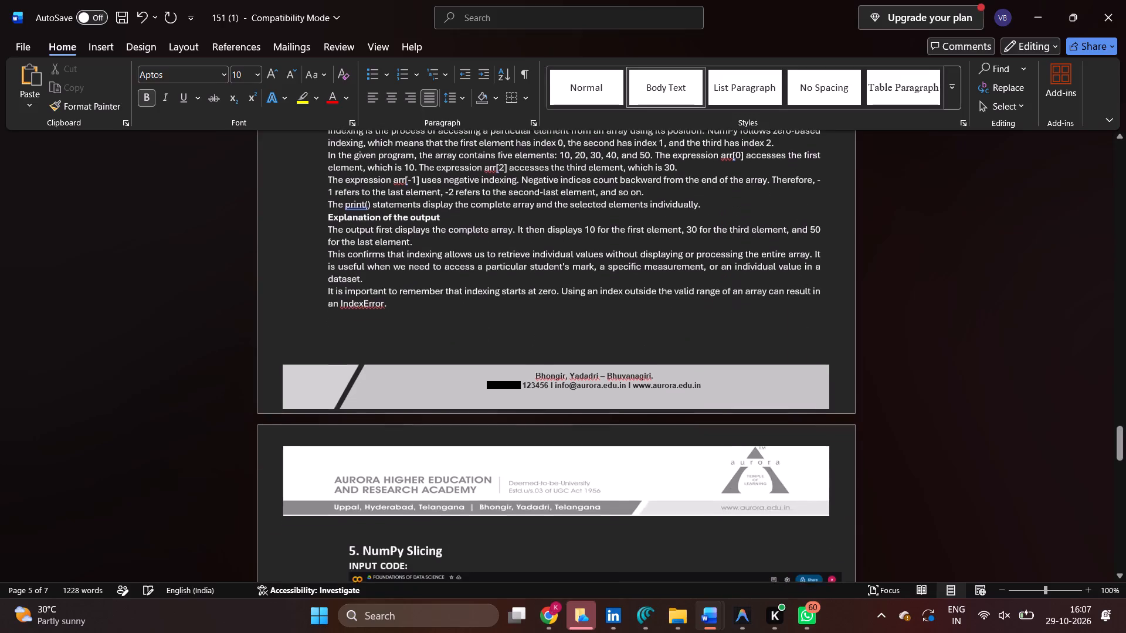
scroll(439, 267, "down", 1)
left_click(447, 203)
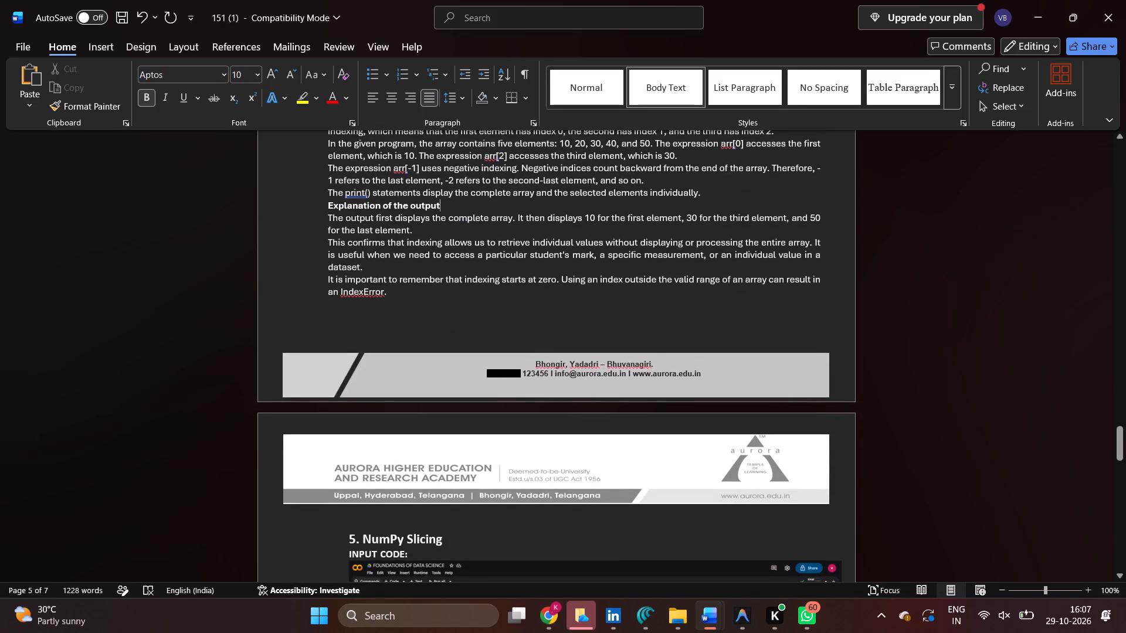
key("Return")
Review the headings, spacing and page layout from the NumPy Indexing section back to the report's cover page.
scroll(447, 203, "up", 2)
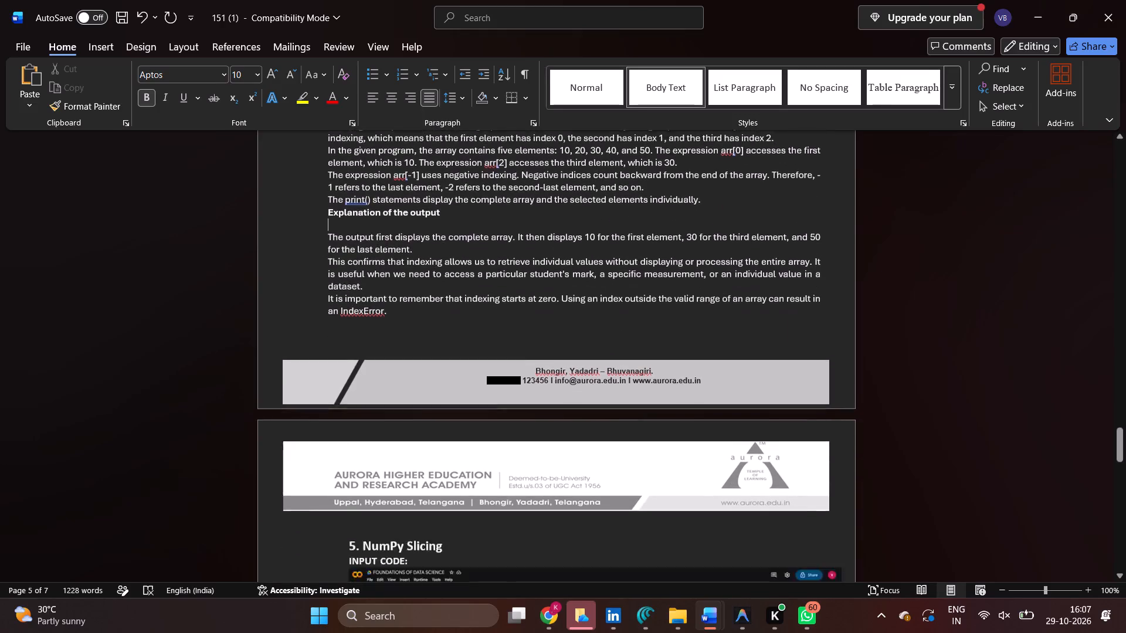
scroll(447, 203, "up", 3)
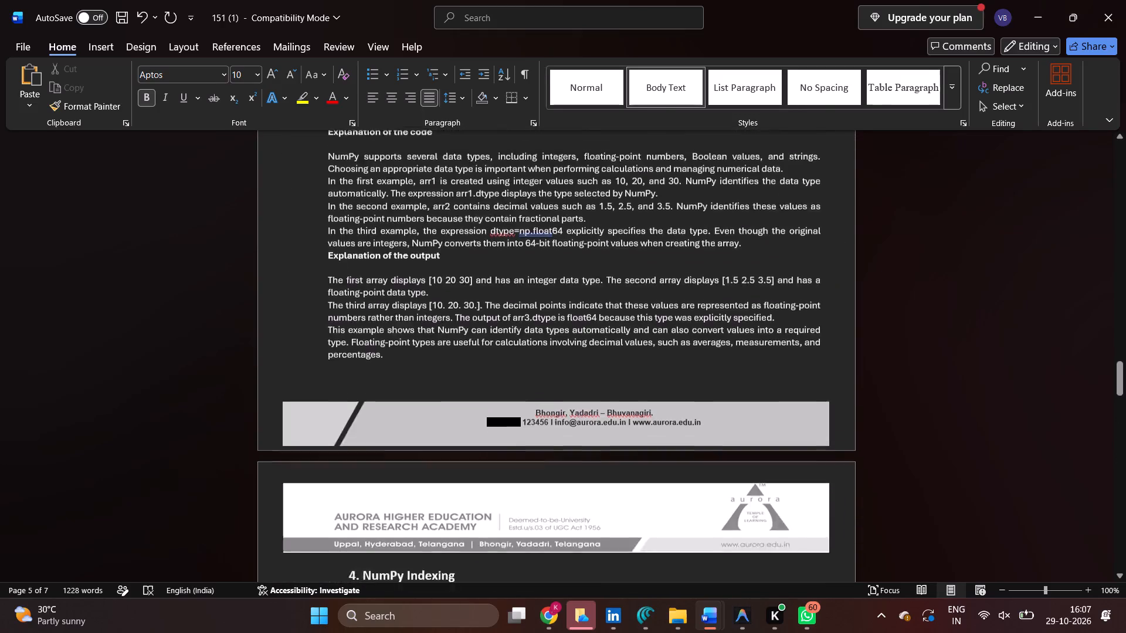
scroll(447, 203, "up", 1)
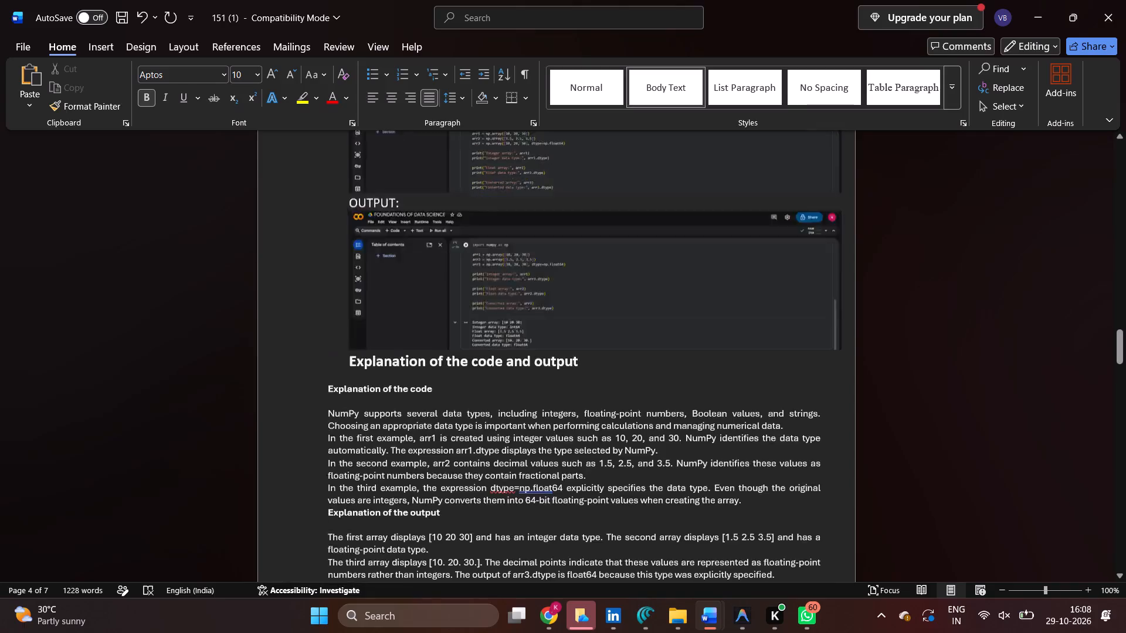
scroll(391, 527, "down", 1)
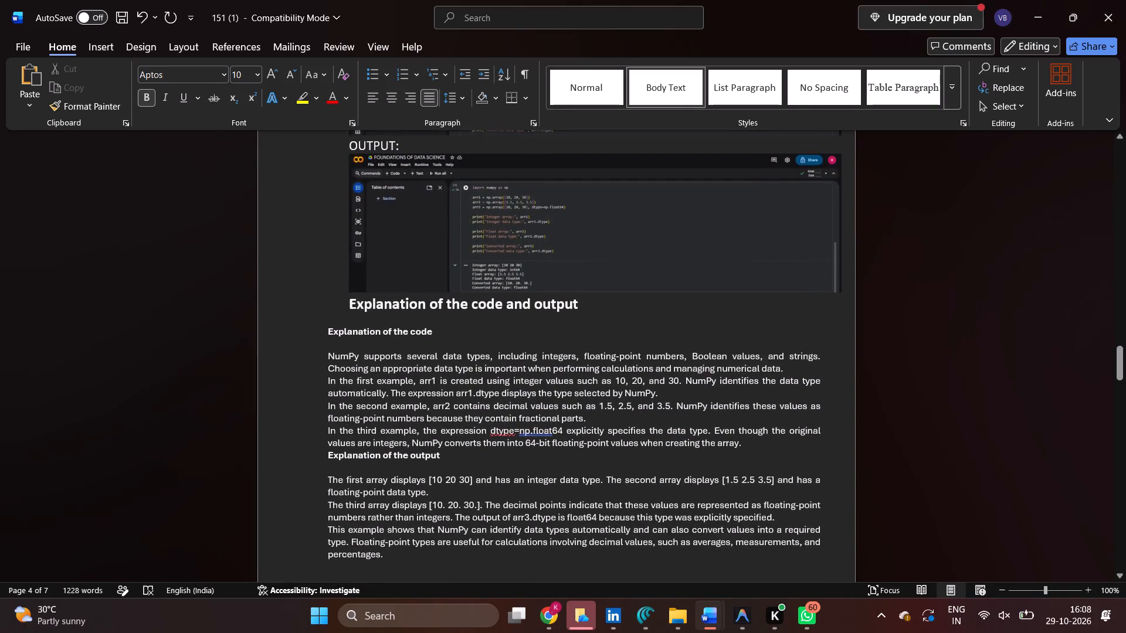
scroll(406, 478, "down", 1)
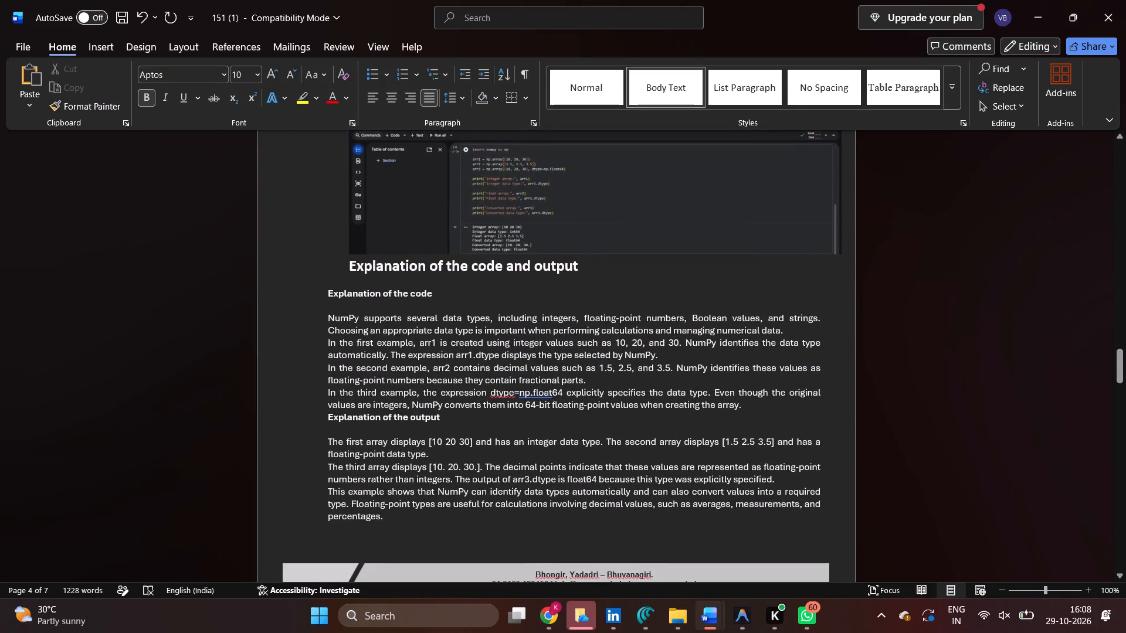
left_click(744, 413)
scroll(744, 413, "up", 3)
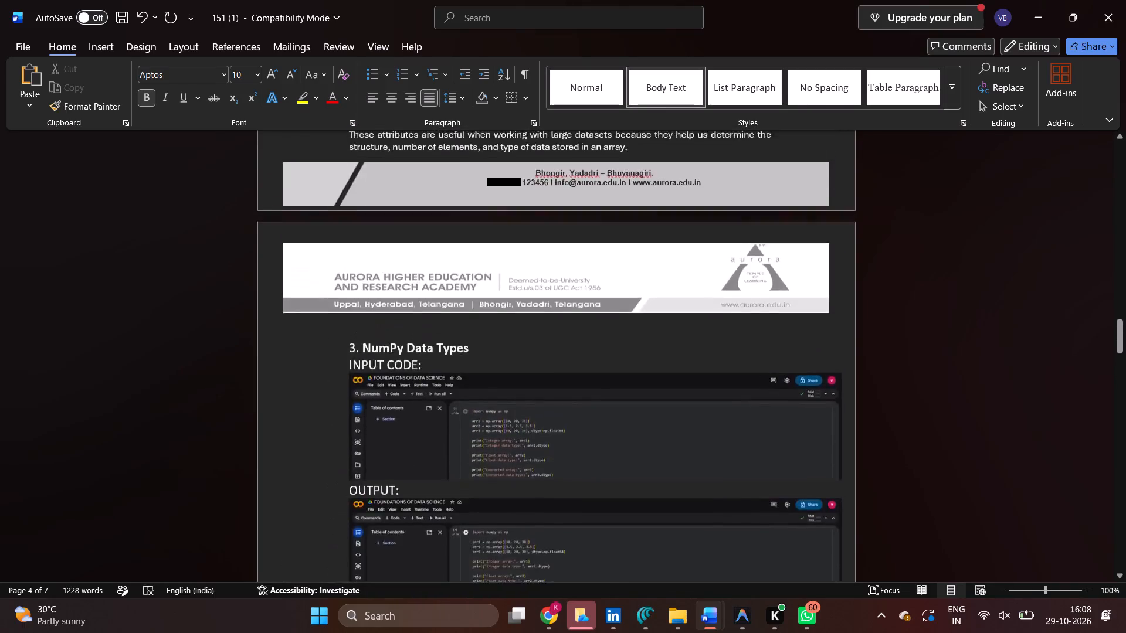
scroll(744, 413, "up", 3)
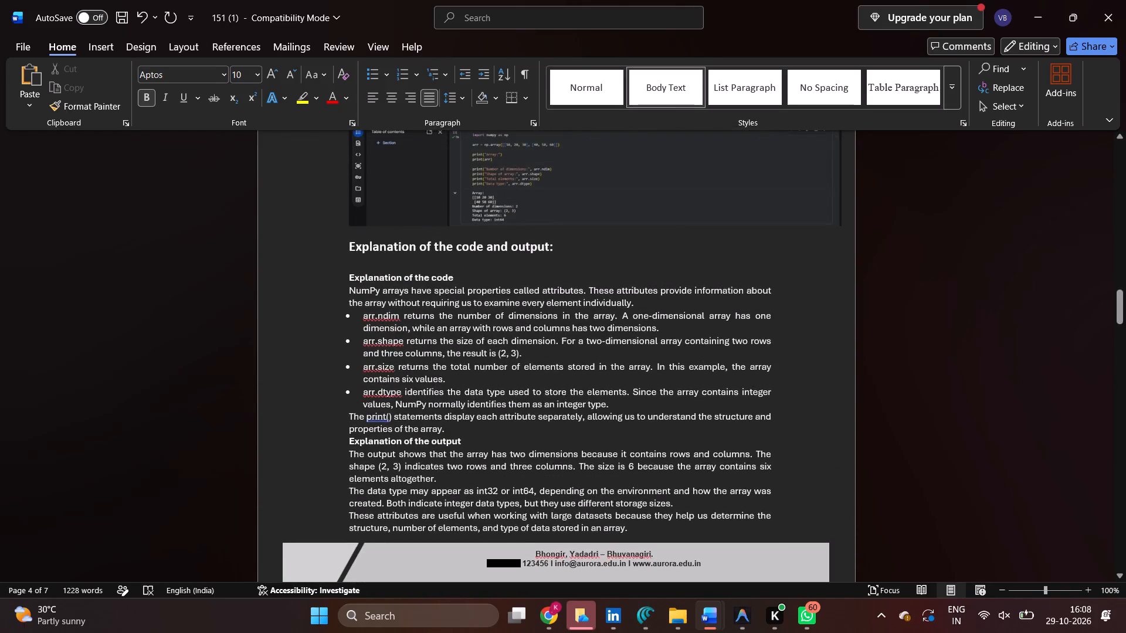
scroll(451, 261, "up", 1)
scroll(451, 261, "down", 3)
scroll(451, 261, "up", 3)
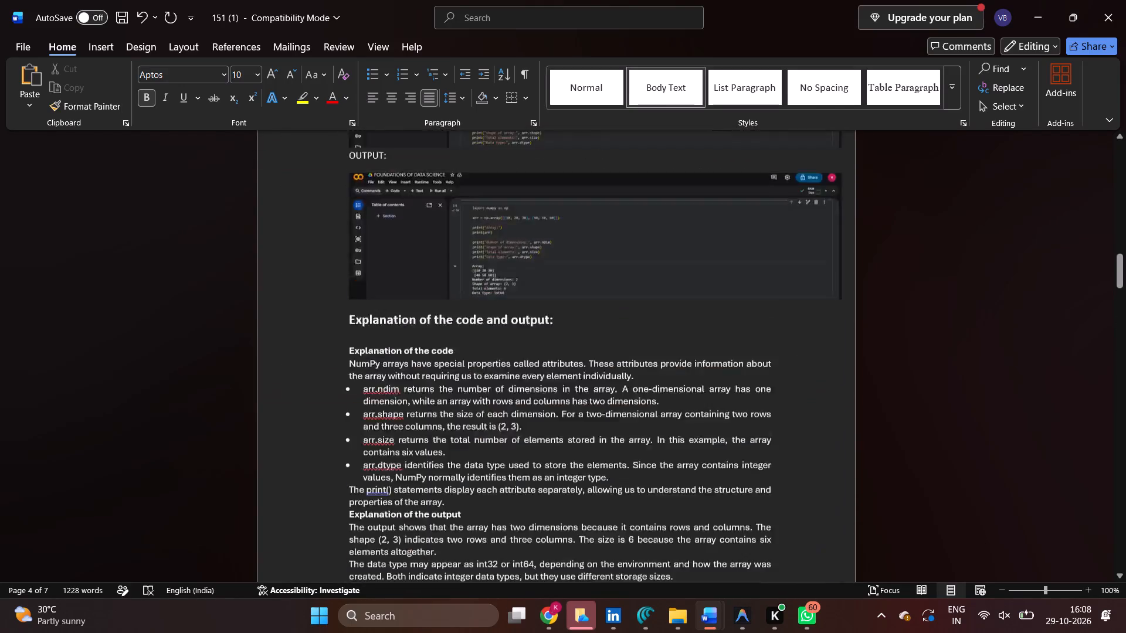
scroll(451, 261, "up", 5)
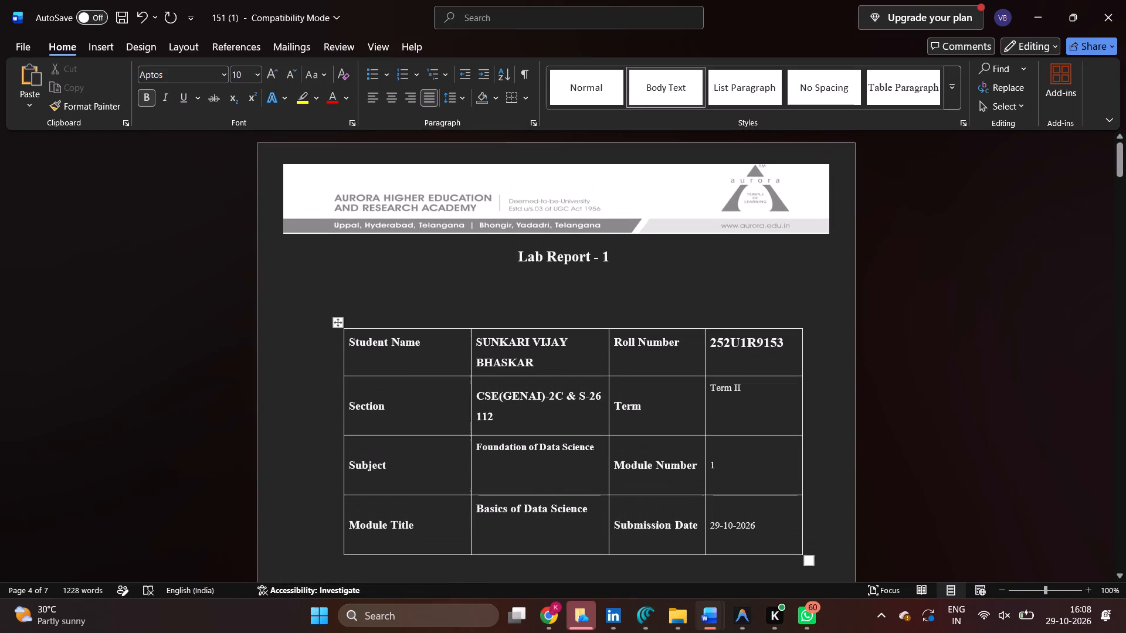
scroll(451, 261, "up", 1)
Check the print preview of the lab report and print all pages with Microsoft Print to PDF.
key("ctrl+p")
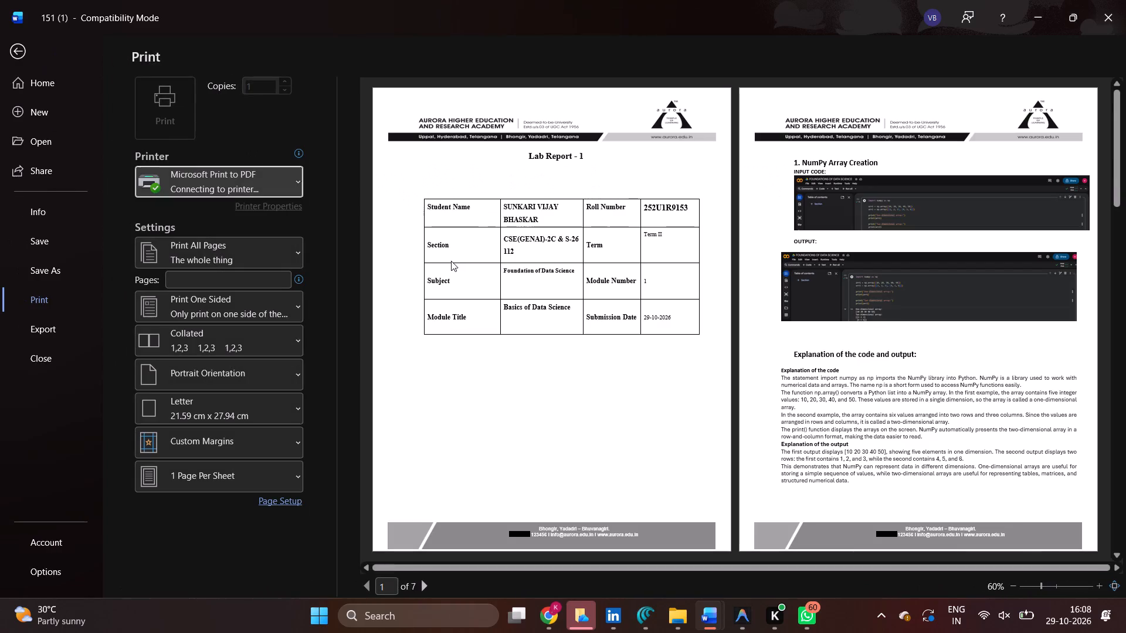
scroll(869, 286, "down", 1)
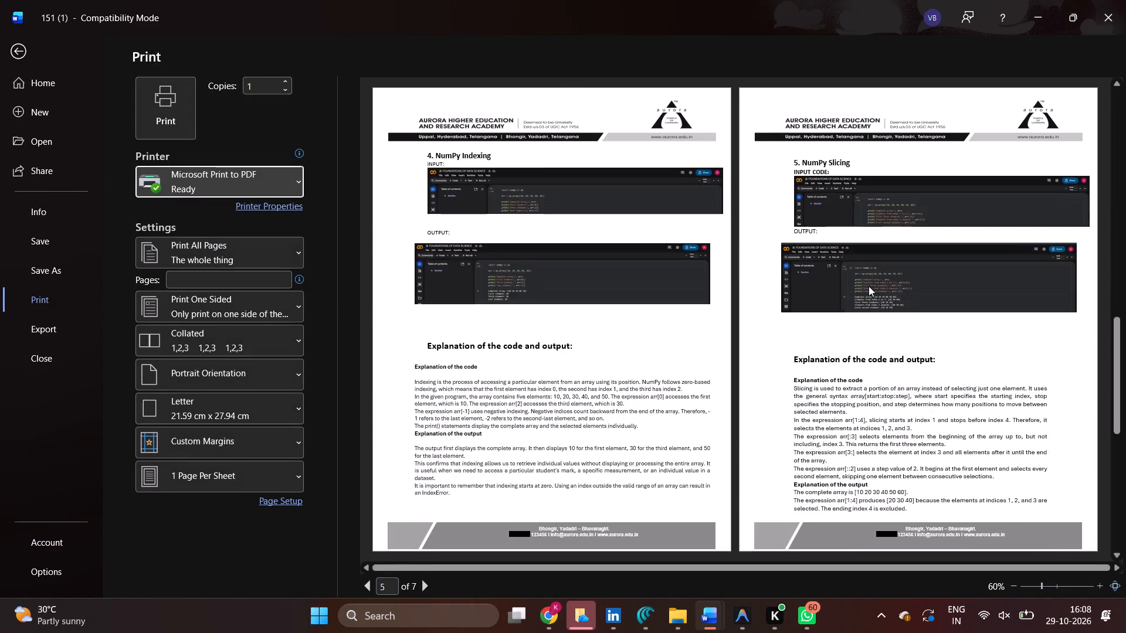
scroll(869, 286, "down", 1)
scroll(655, 272, "up", 7)
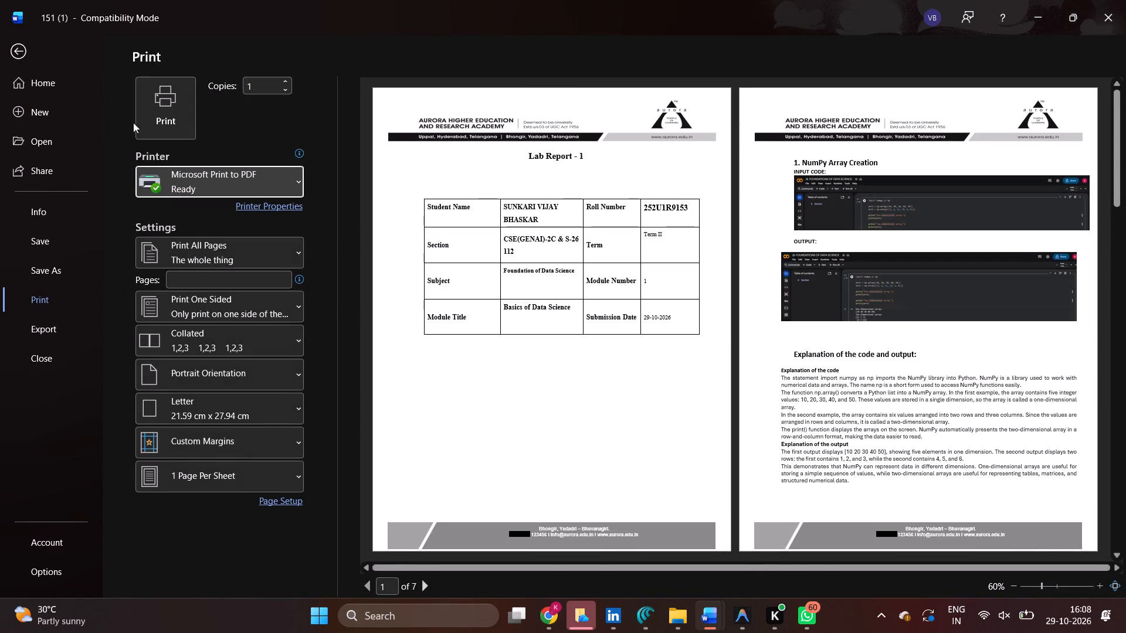
left_click(172, 102)
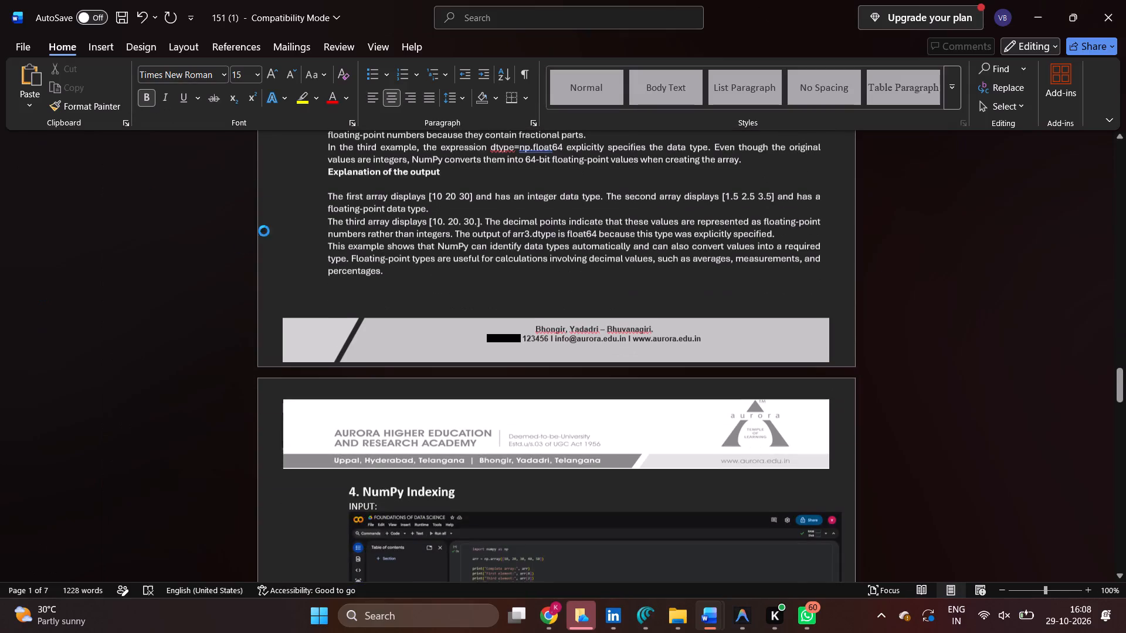
scroll(54, 207, "down", 1)
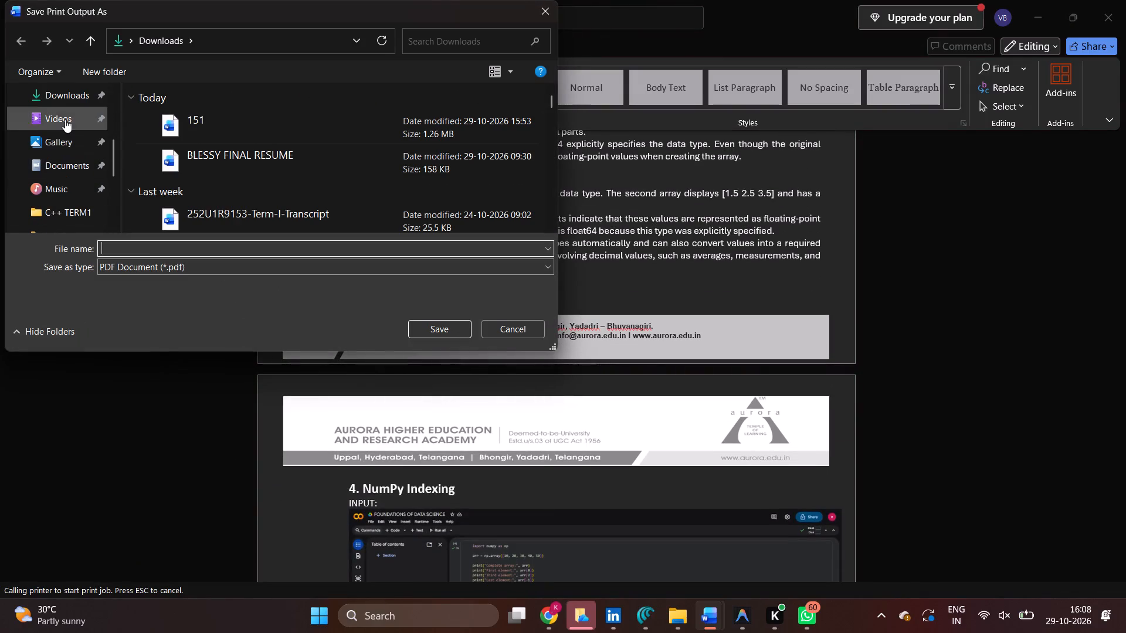
left_click(63, 100)
left_click(131, 240)
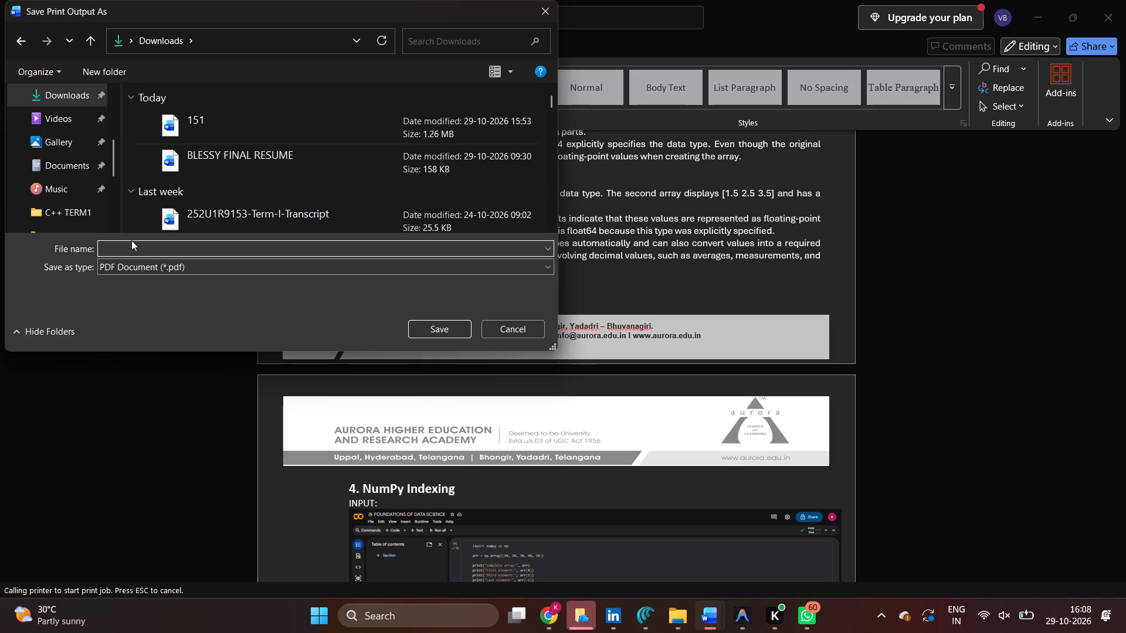